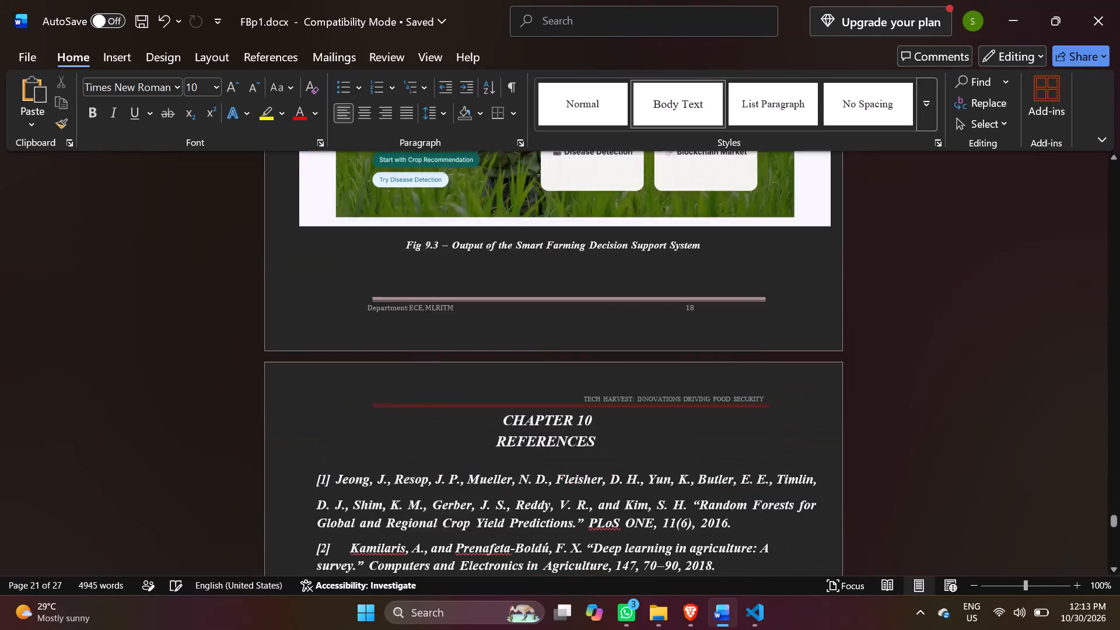
Select the healthy and diseased rice leaves image under section 9.1 RESULT in Chapter 9.
{"action": "scroll", "coordinate": [569, 509], "scroll_direction": "up", "scroll_amount": 1}
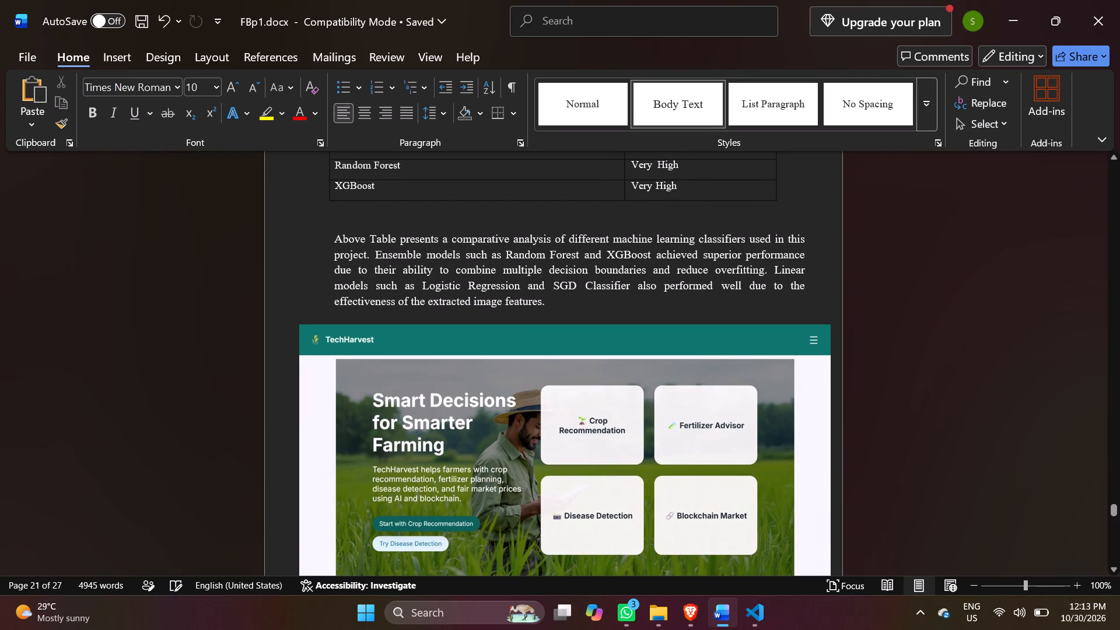
{"action": "scroll", "coordinate": [602, 397], "scroll_direction": "down", "scroll_amount": 7}
{"action": "scroll", "coordinate": [602, 397], "scroll_direction": "up", "scroll_amount": 2}
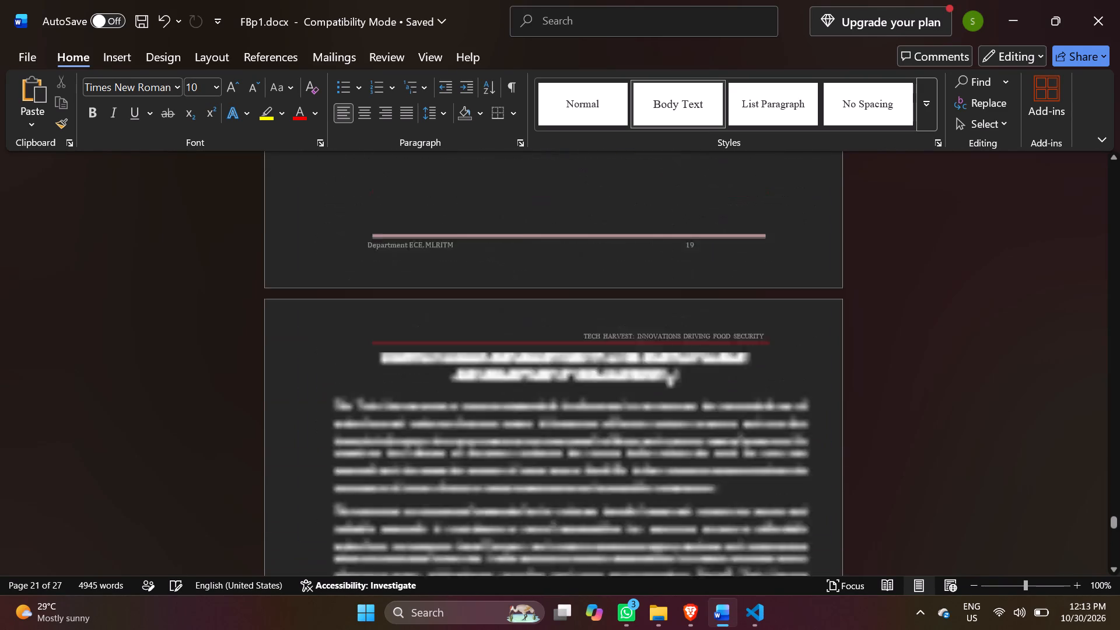
{"action": "scroll", "coordinate": [602, 397], "scroll_direction": "up", "scroll_amount": 3}
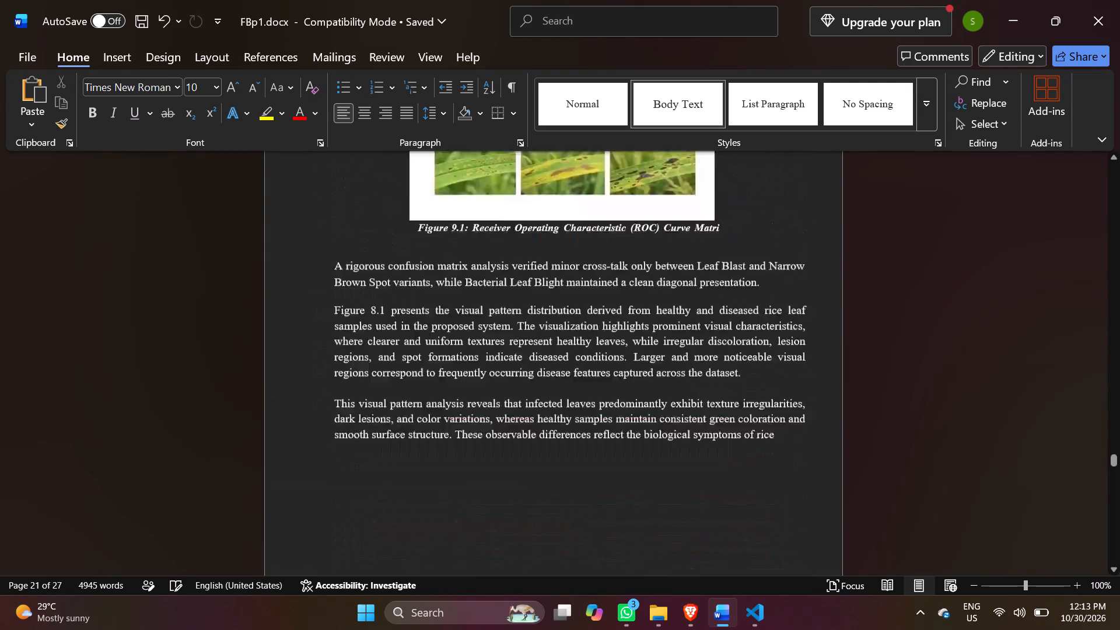
{"action": "scroll", "coordinate": [602, 397], "scroll_direction": "up", "scroll_amount": 1}
{"action": "scroll", "coordinate": [602, 397], "scroll_direction": "down", "scroll_amount": 1}
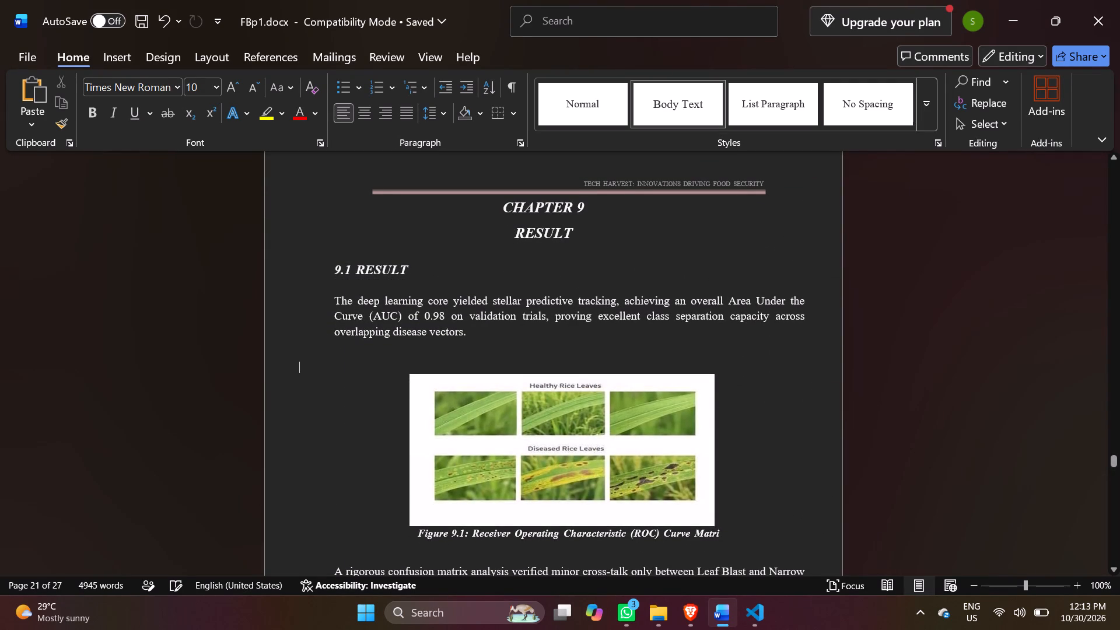
{"action": "left_click", "coordinate": [473, 332]}
{"action": "left_click", "coordinate": [478, 387]}
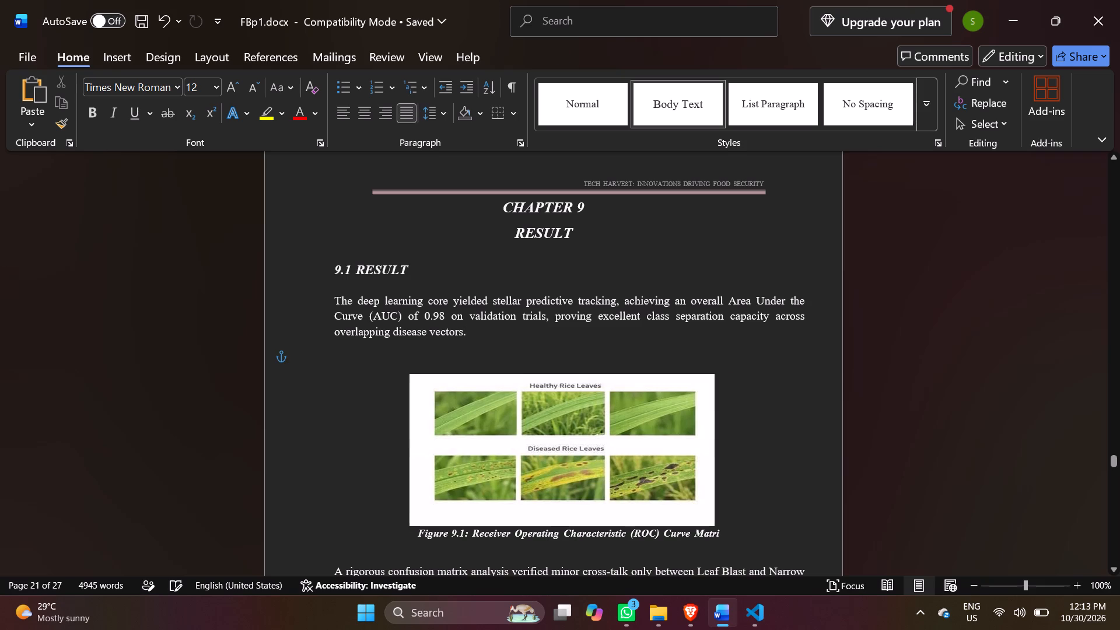
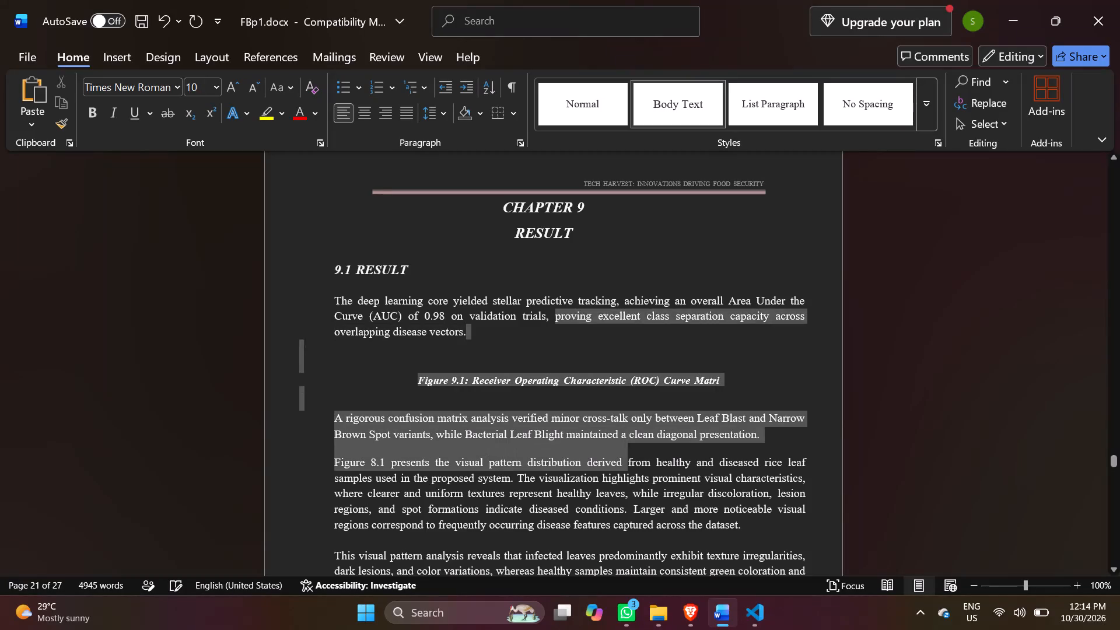
Insert the desktop picture "WhatsApp Image 2026-10-30 at 10.57.56 AM" on the blank line above the Figure 9.1 caption.
{"action": "left_click", "coordinate": [639, 471]}
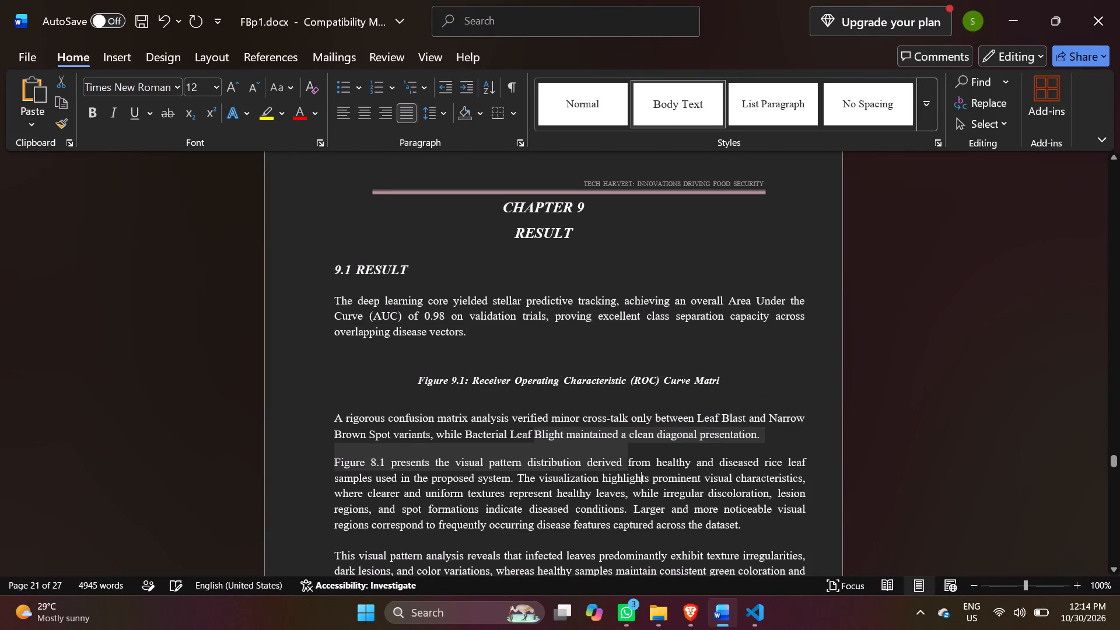
{"action": "left_click", "coordinate": [535, 363]}
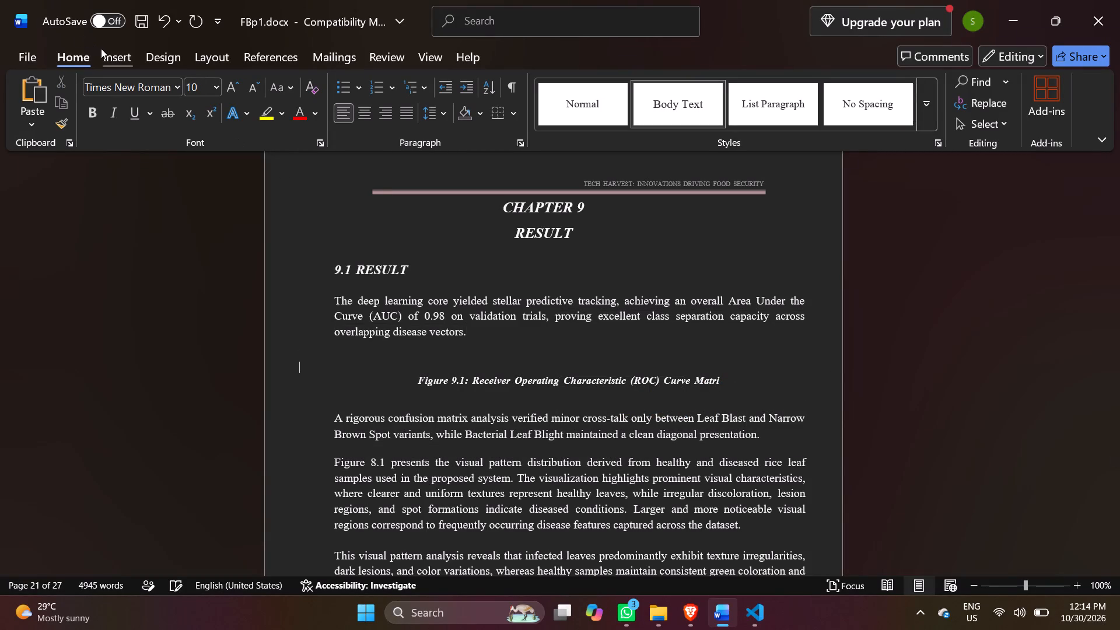
{"action": "left_click", "coordinate": [103, 53]}
{"action": "left_click", "coordinate": [161, 96]}
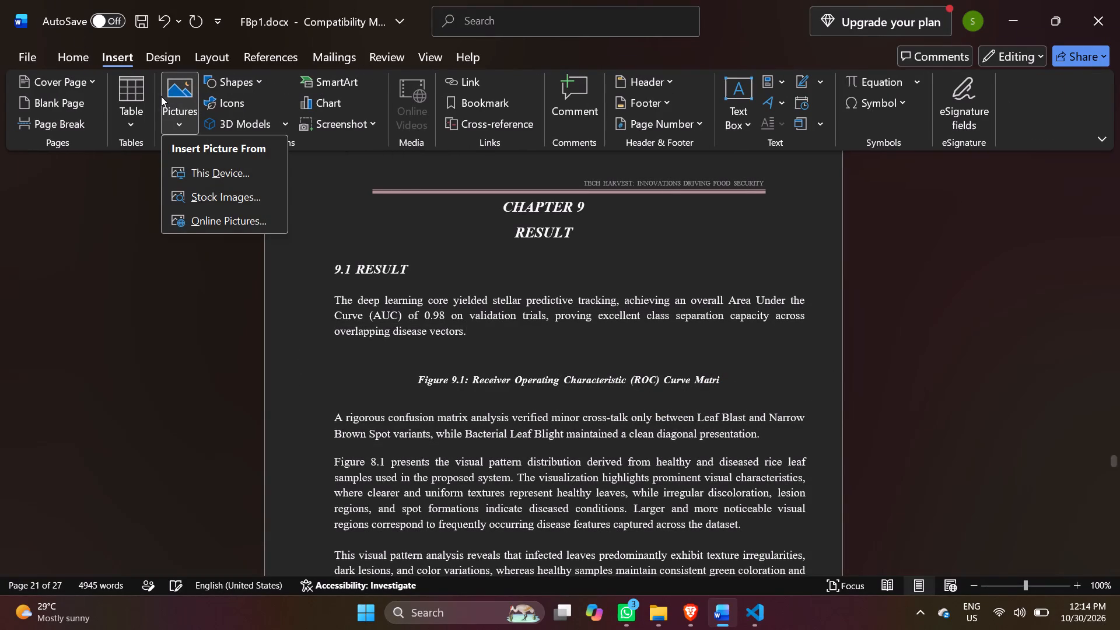
{"action": "left_click", "coordinate": [205, 183]}
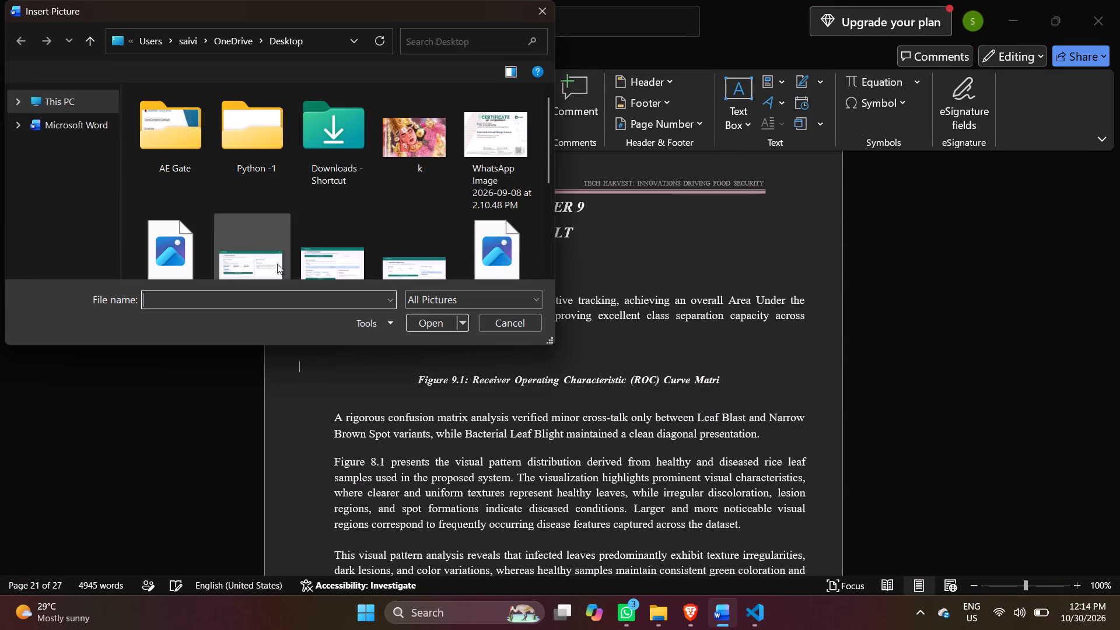
{"action": "scroll", "coordinate": [313, 186], "scroll_direction": "down", "scroll_amount": 1}
{"action": "left_click", "coordinate": [241, 208]}
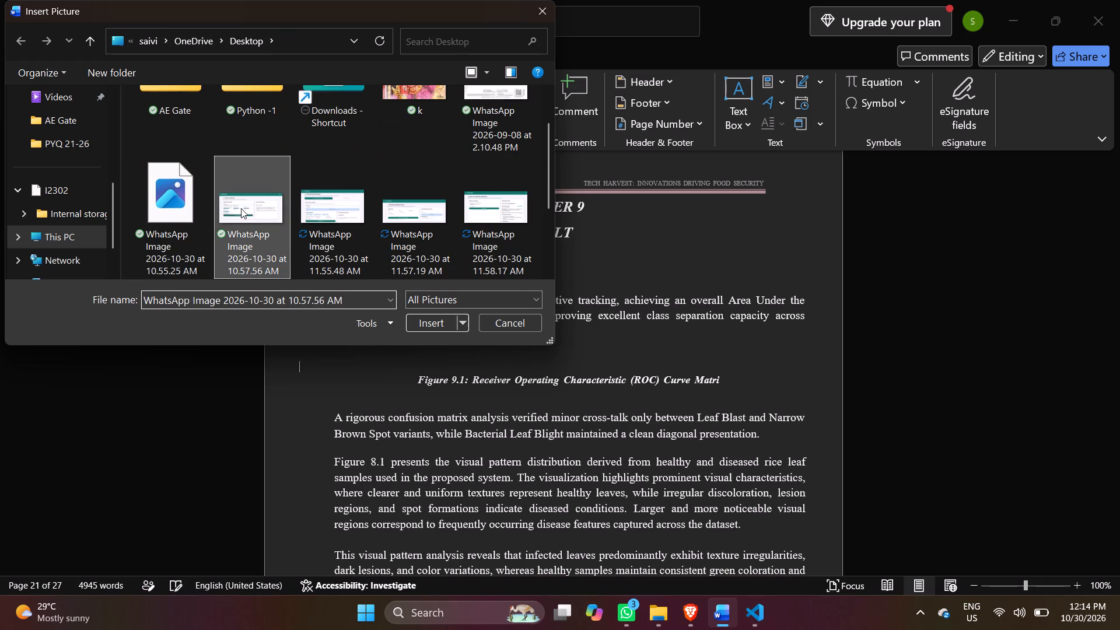
{"action": "left_click", "coordinate": [430, 321]}
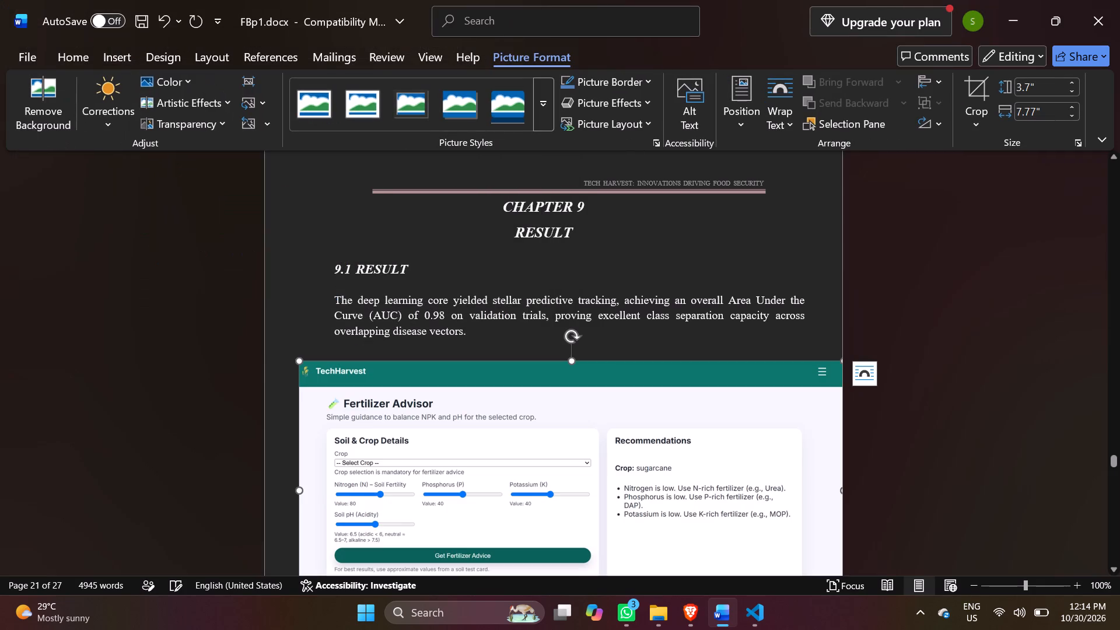
Shrink the inserted Fertilizer Advisor picture slightly from its corner so it fits within the page width.
{"action": "scroll", "coordinate": [549, 416], "scroll_direction": "down", "scroll_amount": 1}
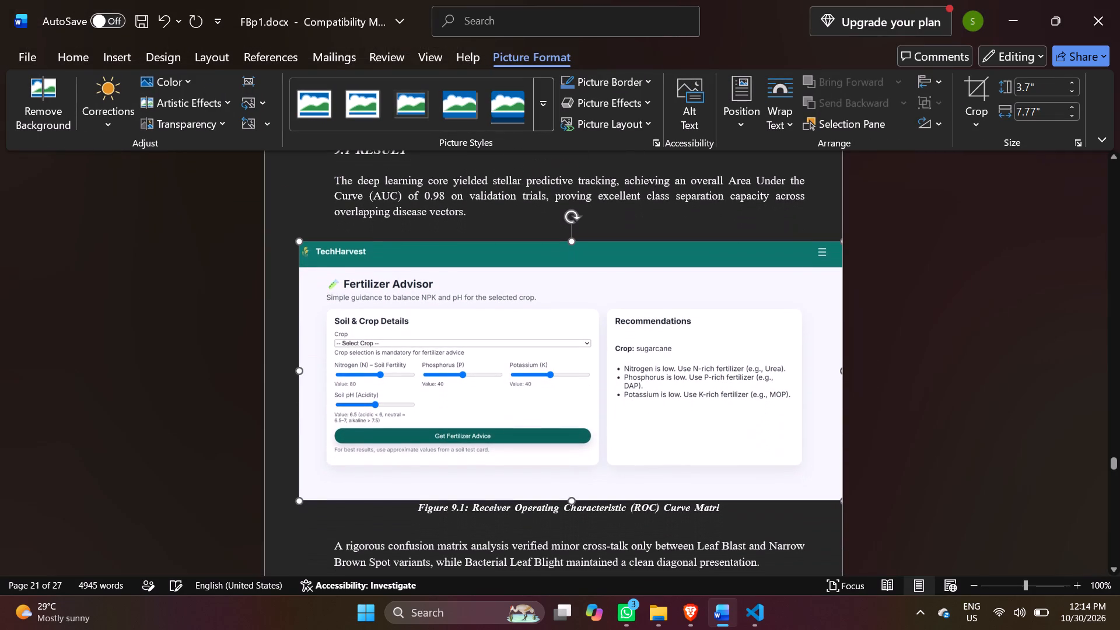
{"action": "left_click_drag", "start_coordinate": [554, 386], "coordinate": [536, 384]}
{"action": "left_click", "coordinate": [536, 384]}
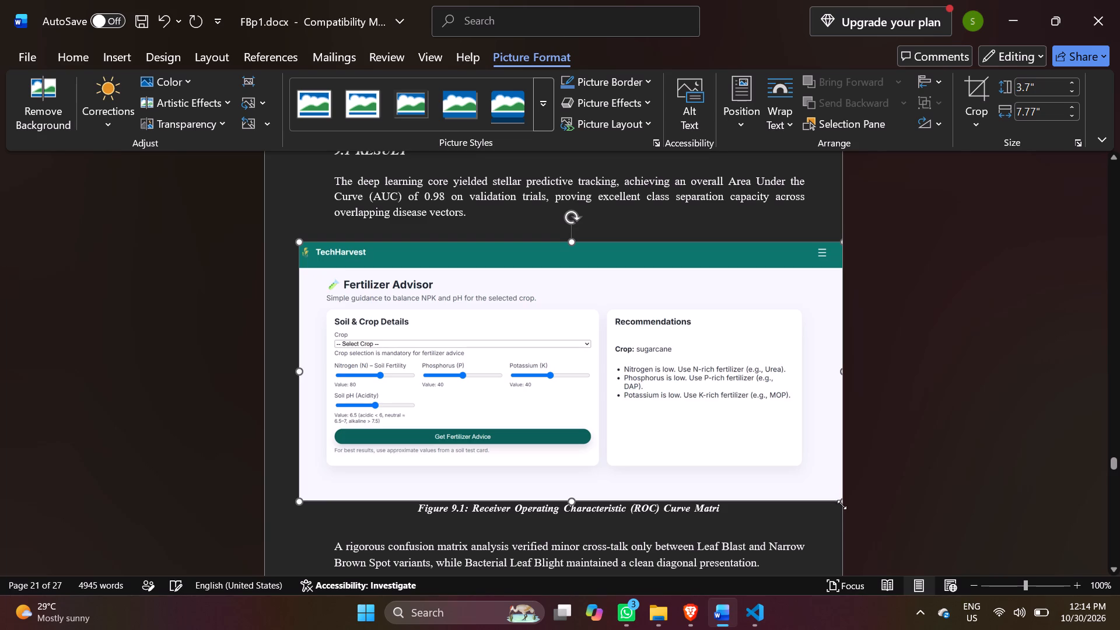
{"action": "left_click_drag", "start_coordinate": [842, 504], "coordinate": [790, 491]}
Delete the final letter "i" from the end of the Figure 9.1 caption below the picture.
{"action": "left_click", "coordinate": [746, 501]}
{"action": "key", "text": "BackSpace"}
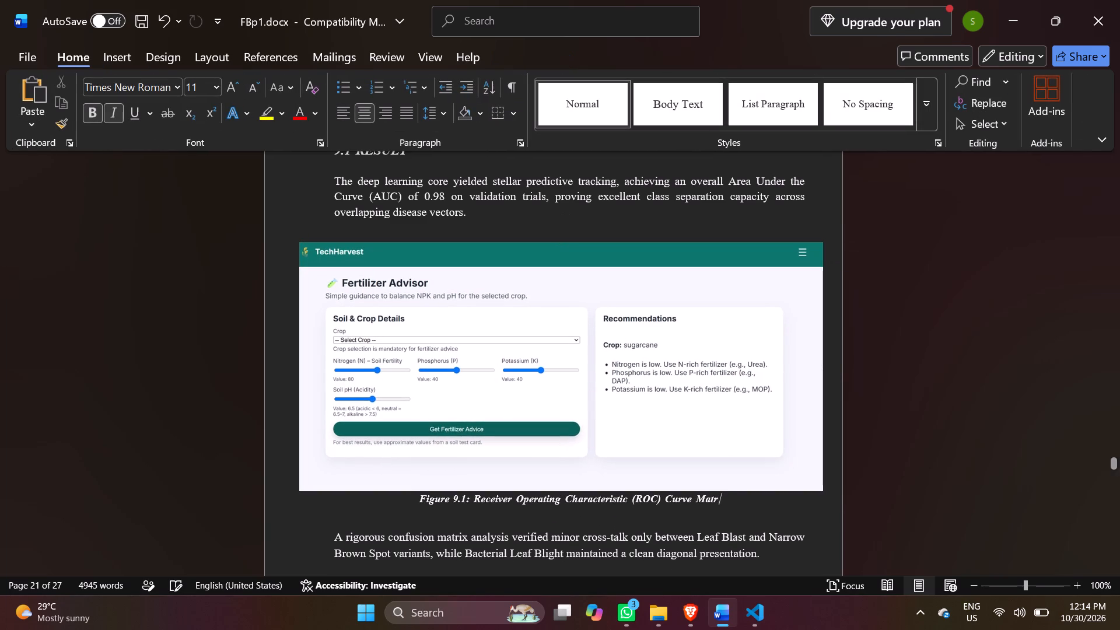
Replace the title text in the Figure 9.1 caption with "Fertilizer Advisor", keeping the "Figure 9.1:" label.
{"action": "key", "text": "BackSpace"}
{"action": "key", "text": "BackSpace"}
{"action": "key", "text": "BackSpace"}
{"action": "key", "text": "BackSpace"}
{"action": "key", "text": "BackSpace"}
{"action": "key", "text": "BackSpace"}
{"action": "key", "text": "BackSpace"}
{"action": "key", "text": "BackSpace"}
{"action": "key", "text": "BackSpace"}
{"action": "key", "text": "BackSpace"}
{"action": "key", "text": "BackSpace"}
{"action": "key", "text": "BackSpace"}
{"action": "key", "text": "BackSpace"}
{"action": "key", "text": "BackSpace"}
{"action": "key", "text": "BackSpace"}
{"action": "key", "text": "BackSpace"}
{"action": "key", "text": "BackSpace"}
{"action": "key", "text": "BackSpace"}
{"action": "key", "text": "BackSpace"}
{"action": "key", "text": "BackSpace"}
{"action": "key", "text": "BackSpace"}
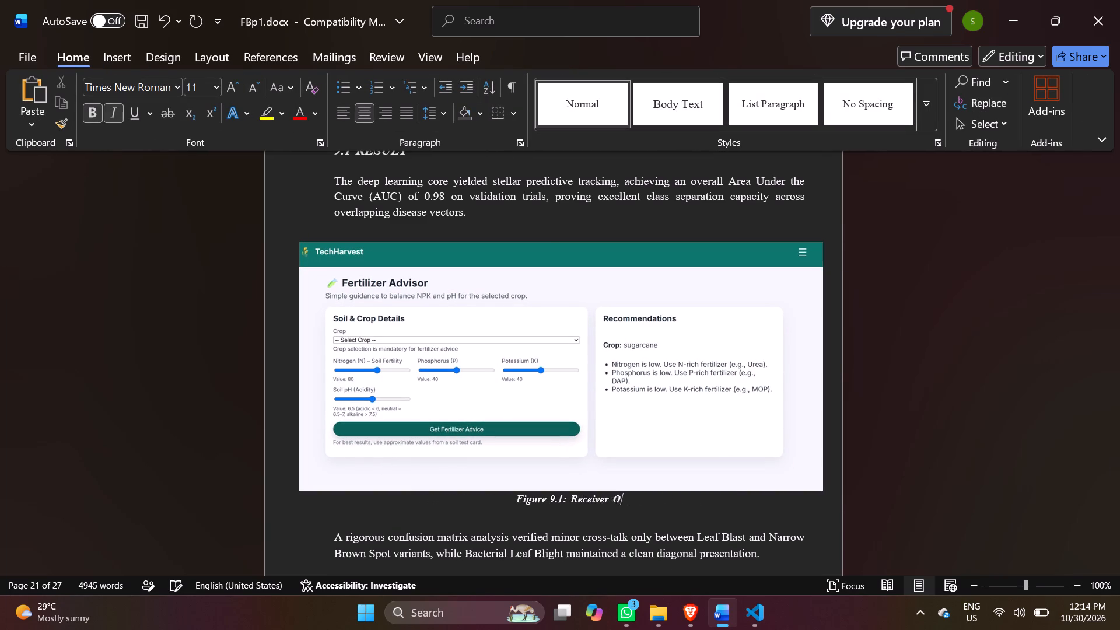
{"action": "key", "text": "BackSpace"}
{"action": "key", "text": "BackSpace"}
{"action": "key", "text": "BackSpace"}
{"action": "key", "text": "BackSpace"}
{"action": "key", "text": "BackSpace"}
{"action": "key", "text": "BackSpace"}
{"action": "key", "text": "BackSpace"}
{"action": "key", "text": "BackSpace"}
{"action": "key", "text": "BackSpace"}
{"action": "key", "text": "BackSpace"}
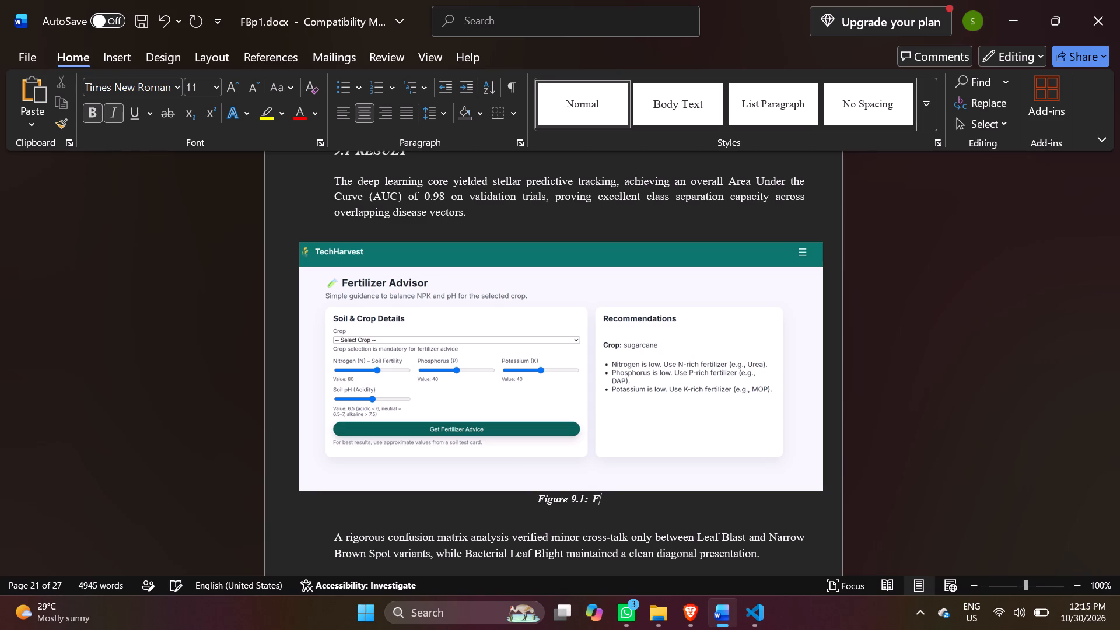
{"action": "type", "text": "et"}
{"action": "key", "text": "BackSpace"}
{"action": "key", "text": "r"}
{"action": "type", "text": "tilizer"}
{"action": "key", "text": "space"}
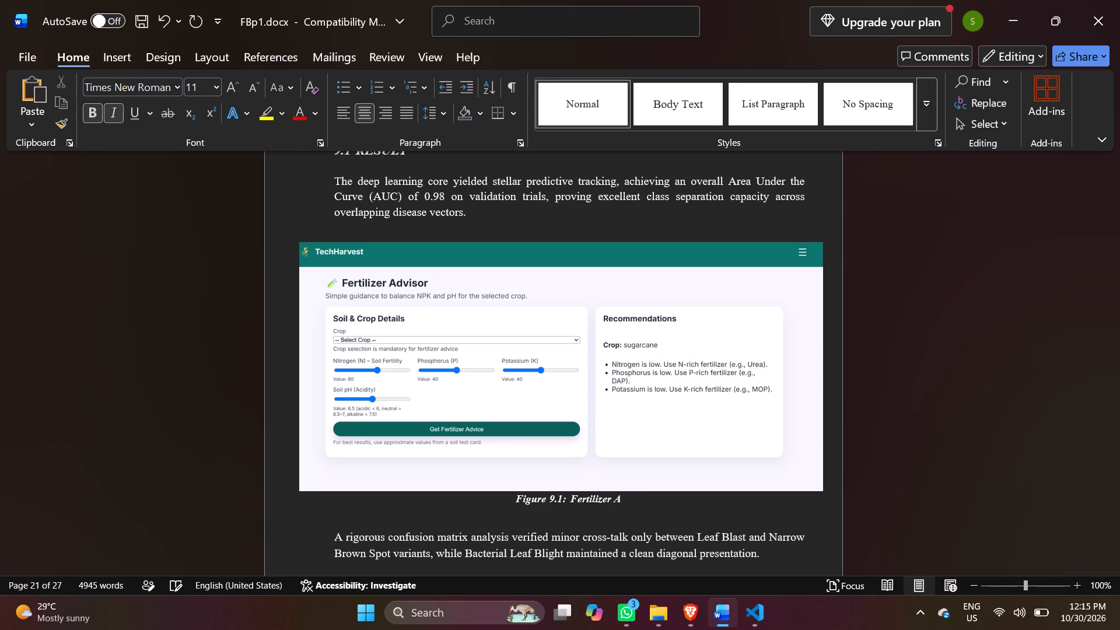
{"action": "type", "text": "dvisor"}
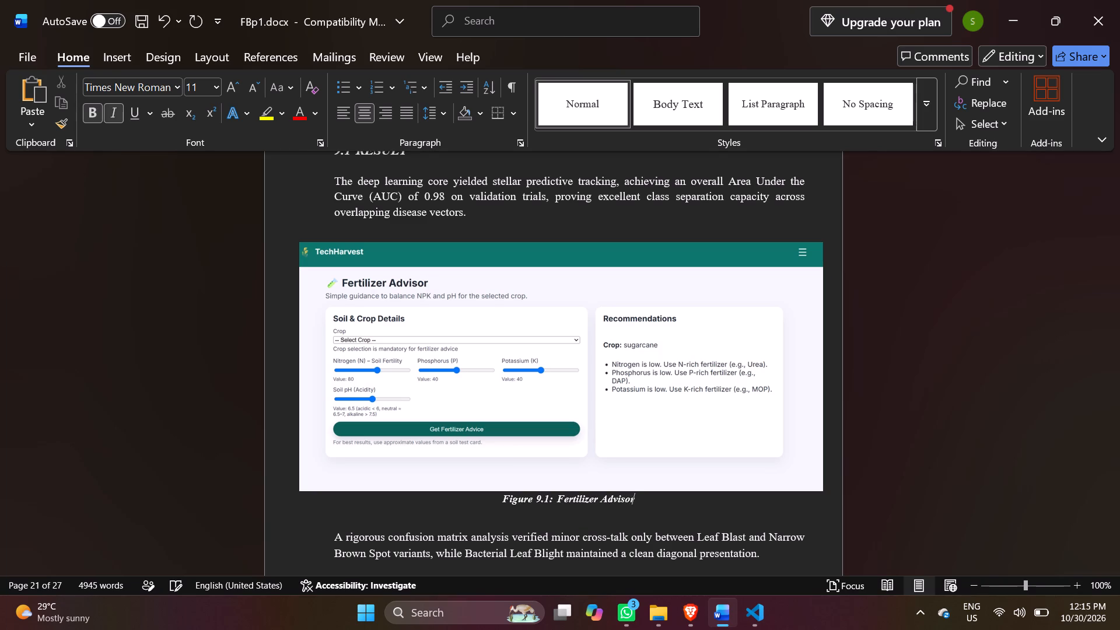
{"action": "key", "text": "space"}
{"action": "key", "text": "BackSpace"}
Switch to the Brave browser and search Google for "chatgpt".
{"action": "scroll", "coordinate": [674, 565], "scroll_direction": "down", "scroll_amount": 1}
{"action": "scroll", "coordinate": [674, 565], "scroll_direction": "up", "scroll_amount": 1}
{"action": "scroll", "coordinate": [674, 565], "scroll_direction": "down", "scroll_amount": 3}
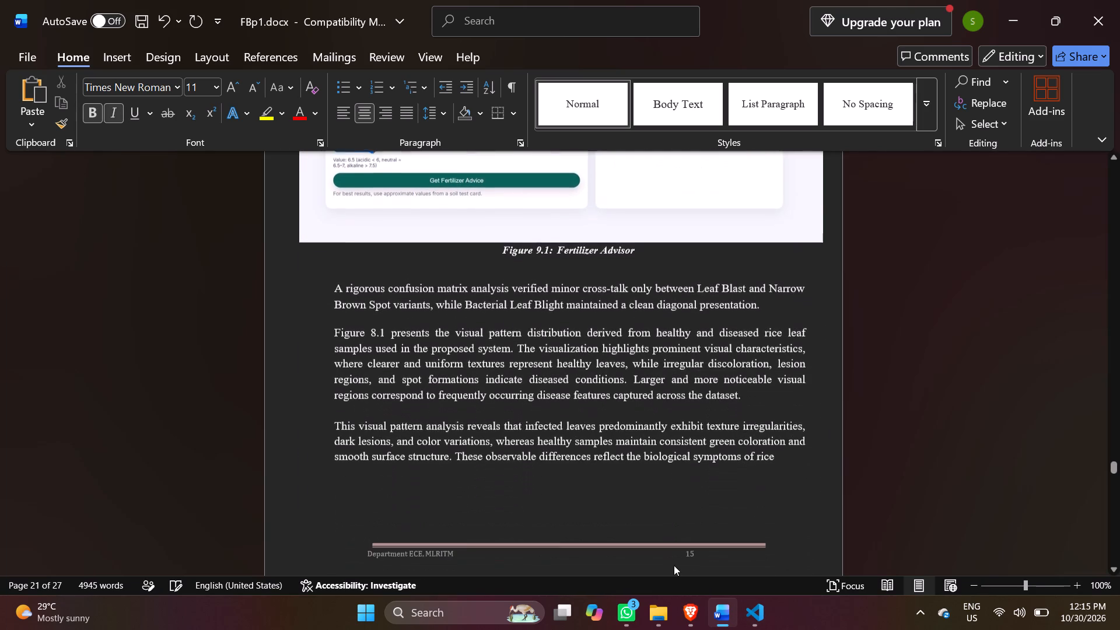
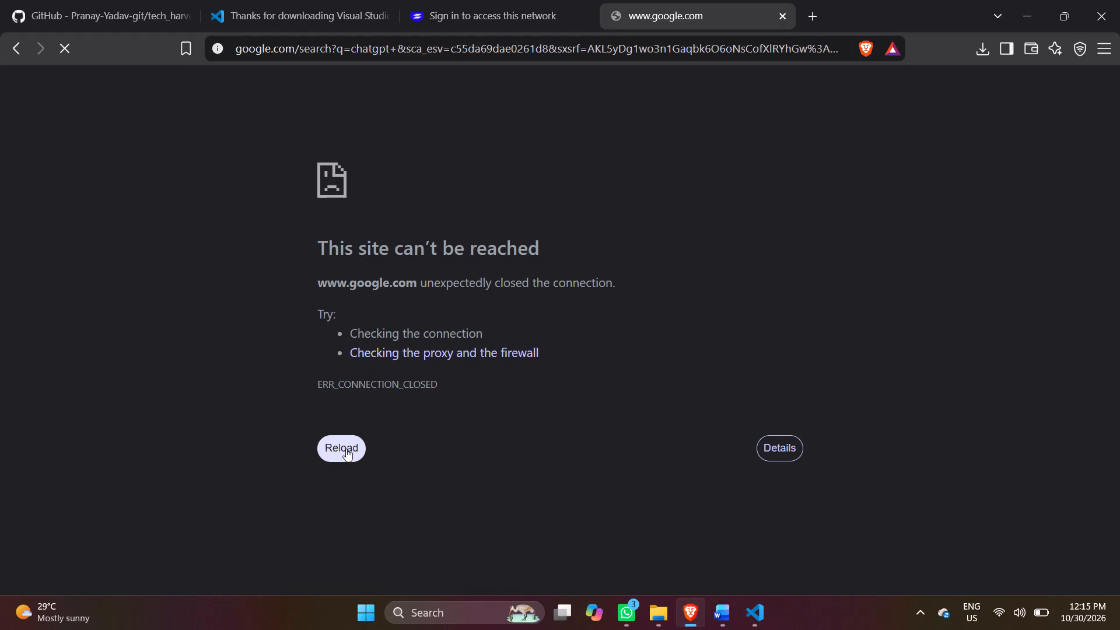
Check the computer's Wi-Fi connection and reload the Google search page for "chatgpt".
{"action": "left_click", "coordinate": [1011, 621]}
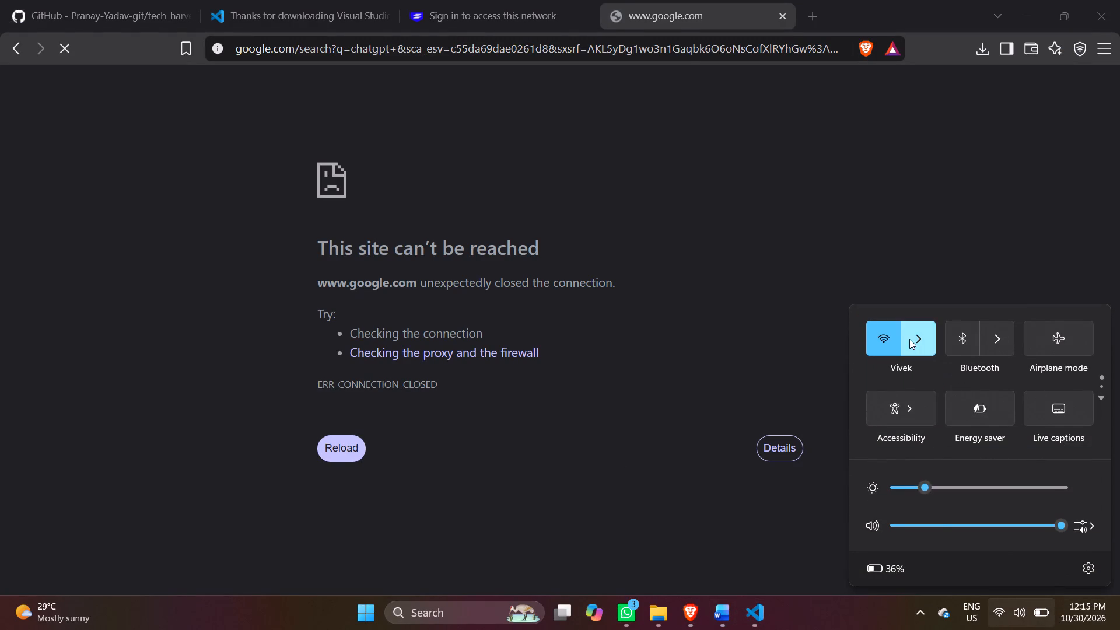
{"action": "left_click", "coordinate": [910, 339]}
{"action": "left_click", "coordinate": [919, 360]}
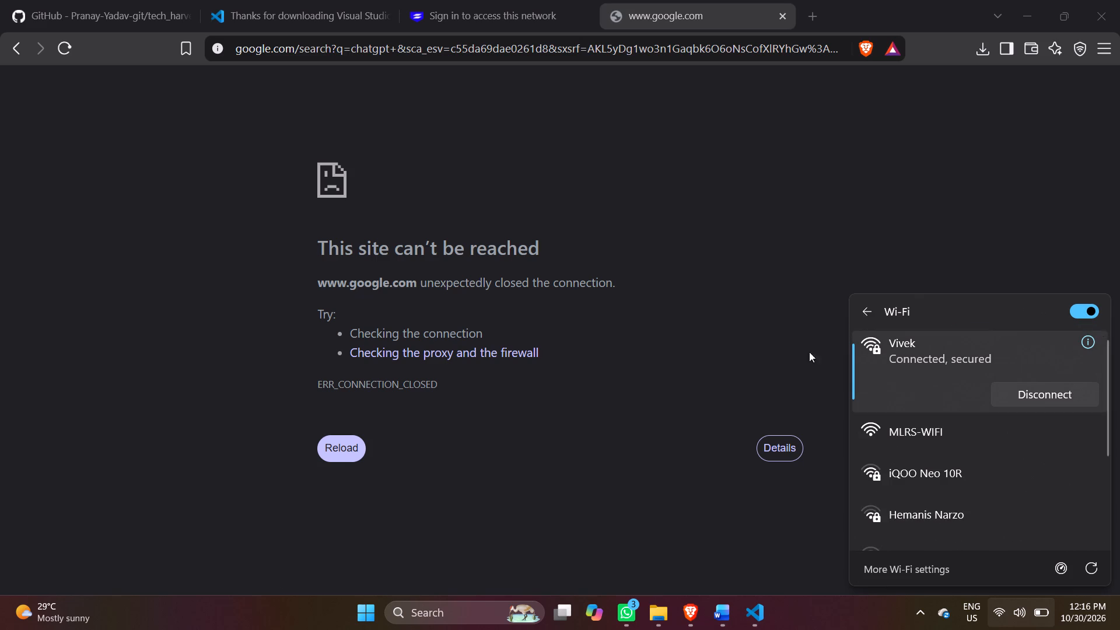
{"action": "triple_click", "coordinate": [343, 450]}
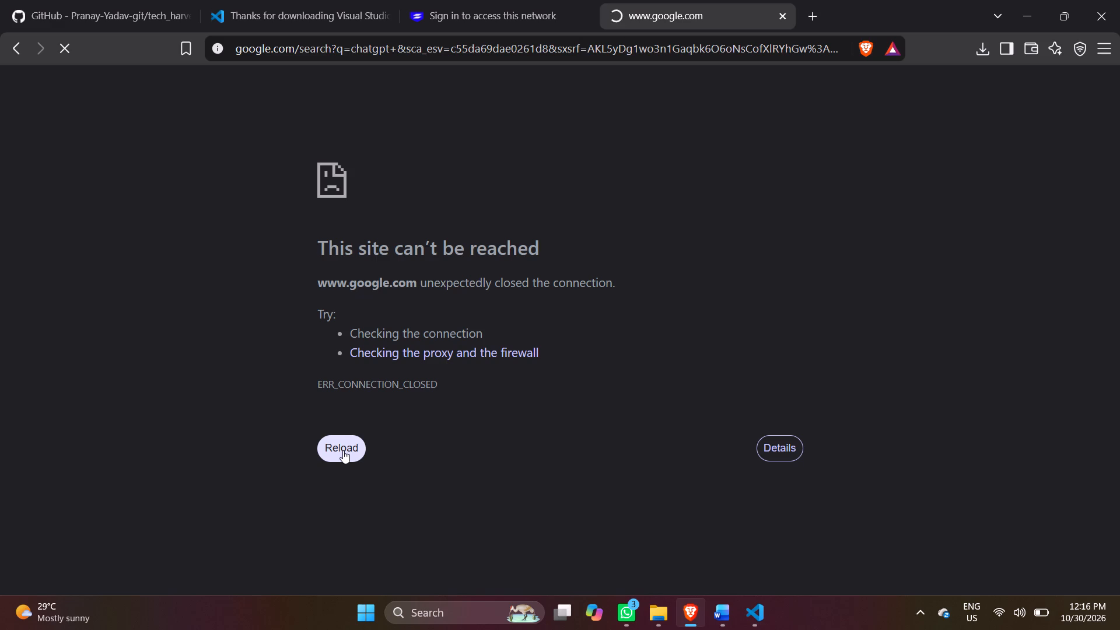
Switch back to the Word report and delete the title "Fertilizer Advisor" from the Figure 9.1 caption, keeping the "Figure 9.1:" label.
{"action": "left_click", "coordinate": [729, 601]}
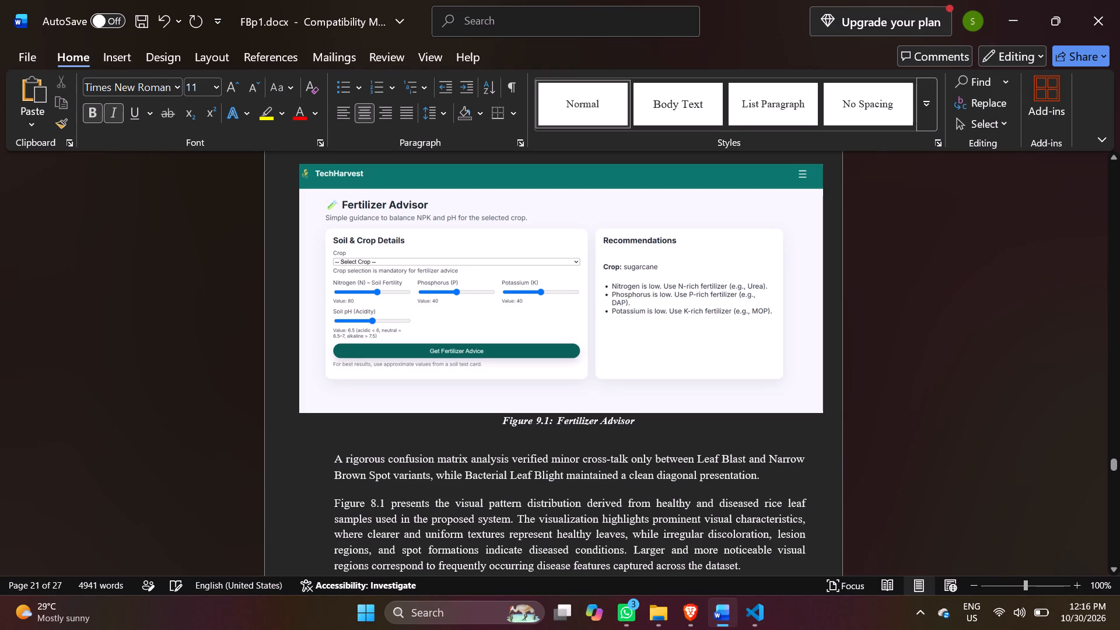
{"action": "scroll", "coordinate": [457, 419], "scroll_direction": "down", "scroll_amount": 1}
{"action": "scroll", "coordinate": [457, 419], "scroll_direction": "up", "scroll_amount": 1}
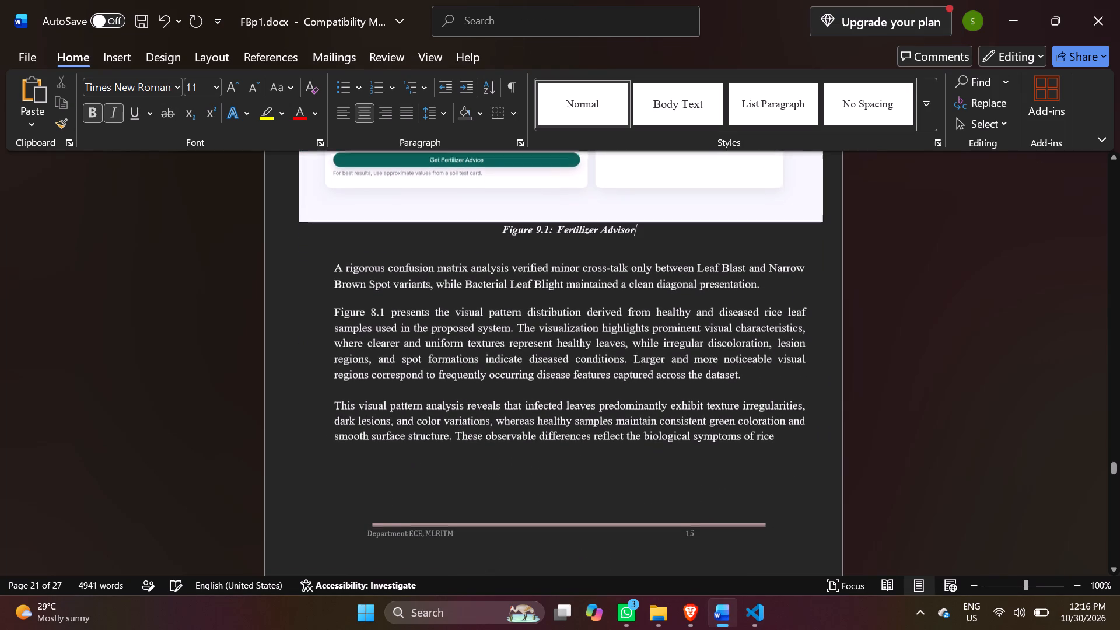
{"action": "scroll", "coordinate": [457, 419], "scroll_direction": "up", "scroll_amount": 2}
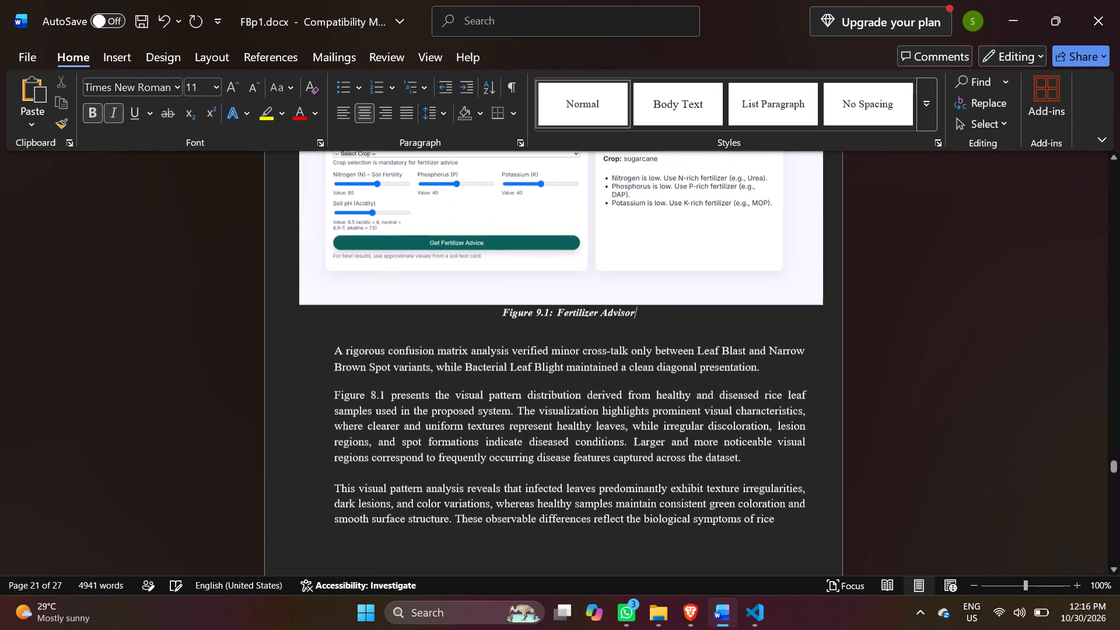
{"action": "scroll", "coordinate": [457, 419], "scroll_direction": "up", "scroll_amount": 2}
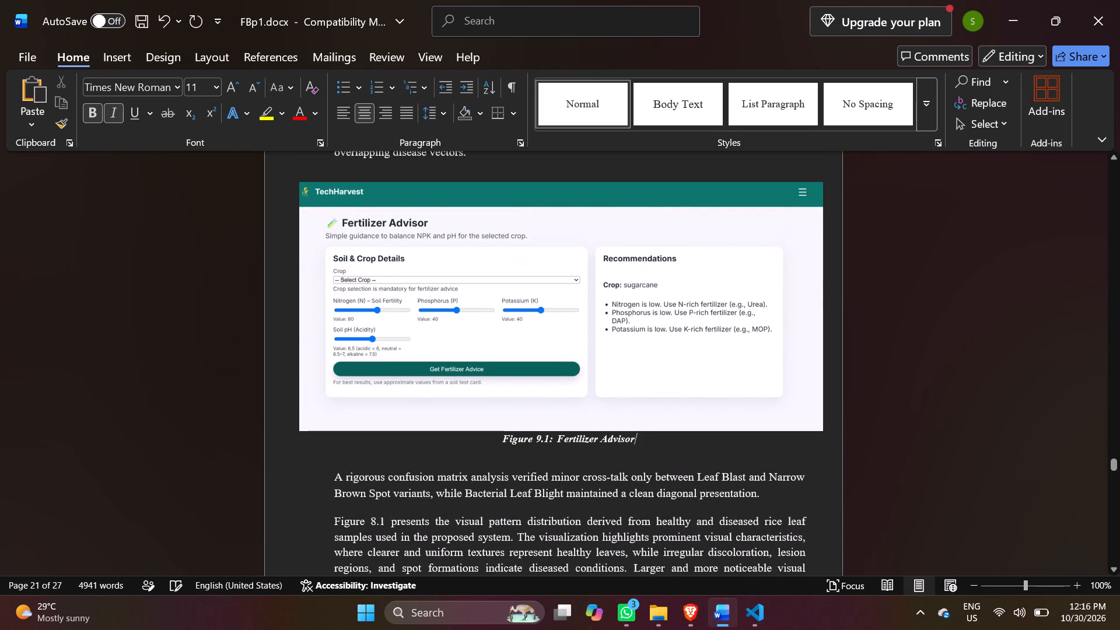
{"action": "scroll", "coordinate": [457, 419], "scroll_direction": "up", "scroll_amount": 1}
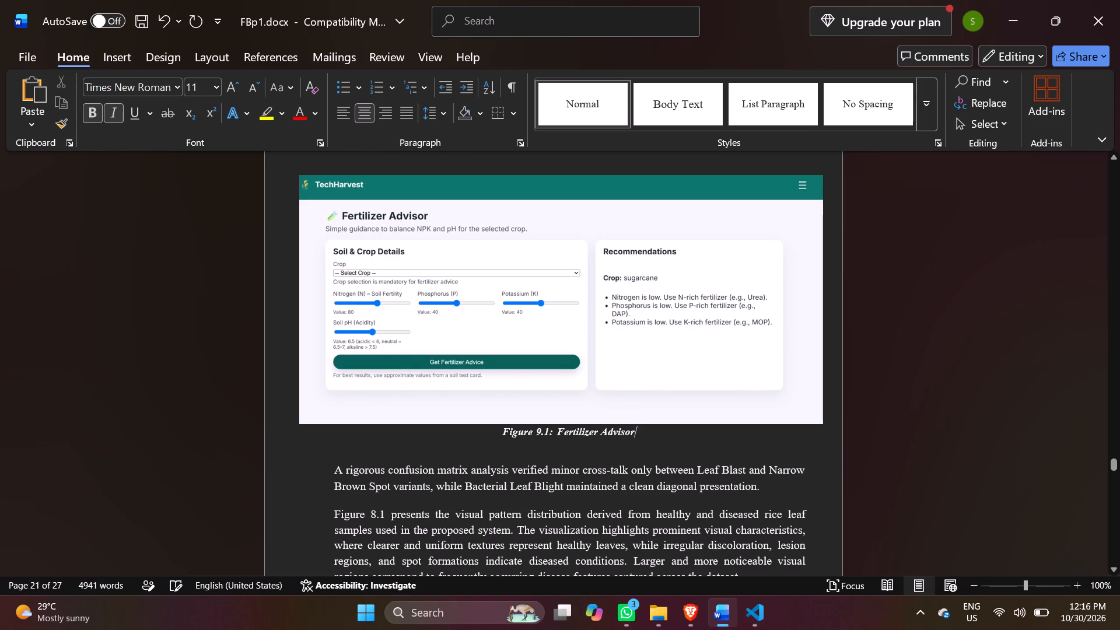
{"action": "key", "text": "BackSpace"}
{"action": "key", "text": "BackSpace"}
{"action": "key", "text": "BackSpace"}
{"action": "key", "text": "BackSpace"}
{"action": "key", "text": "BackSpace"}
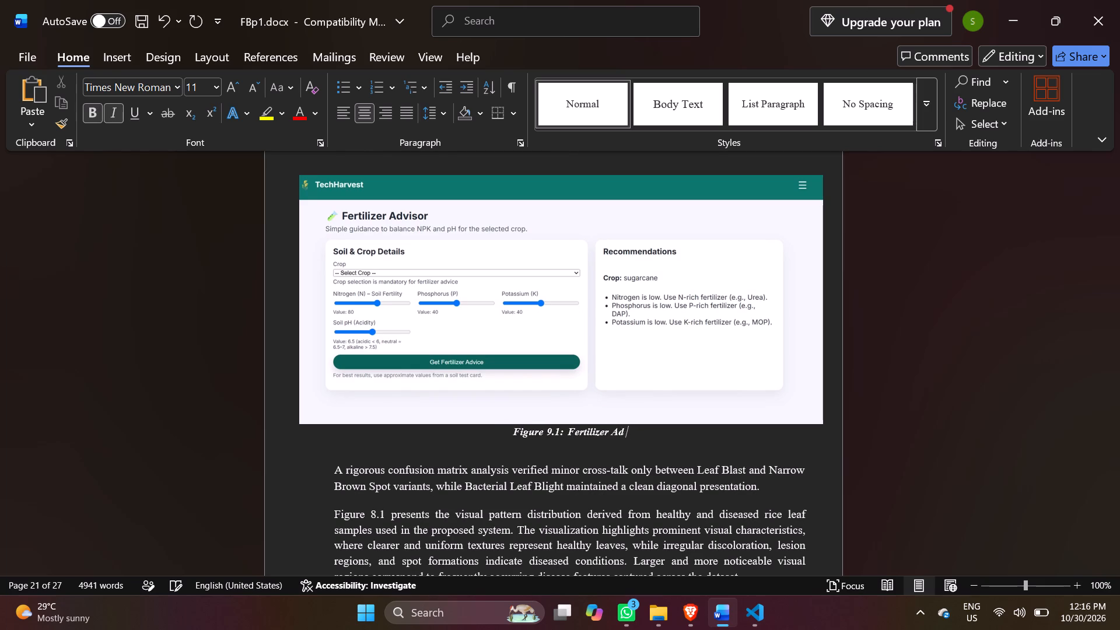
{"action": "key", "text": "BackSpace"}
{"action": "key", "text": "BackSpace"}
{"action": "key", "text": "BackSpace"}
{"action": "key", "text": "BackSpace"}
{"action": "key", "text": "BackSpace"}
{"action": "key", "text": "BackSpace"}
{"action": "key", "text": "BackSpace"}
{"action": "key", "text": "BackSpace"}
{"action": "key", "text": "BackSpace"}
{"action": "key", "text": "BackSpace"}
{"action": "key", "text": "BackSpace"}
{"action": "key", "text": "BackSpace"}
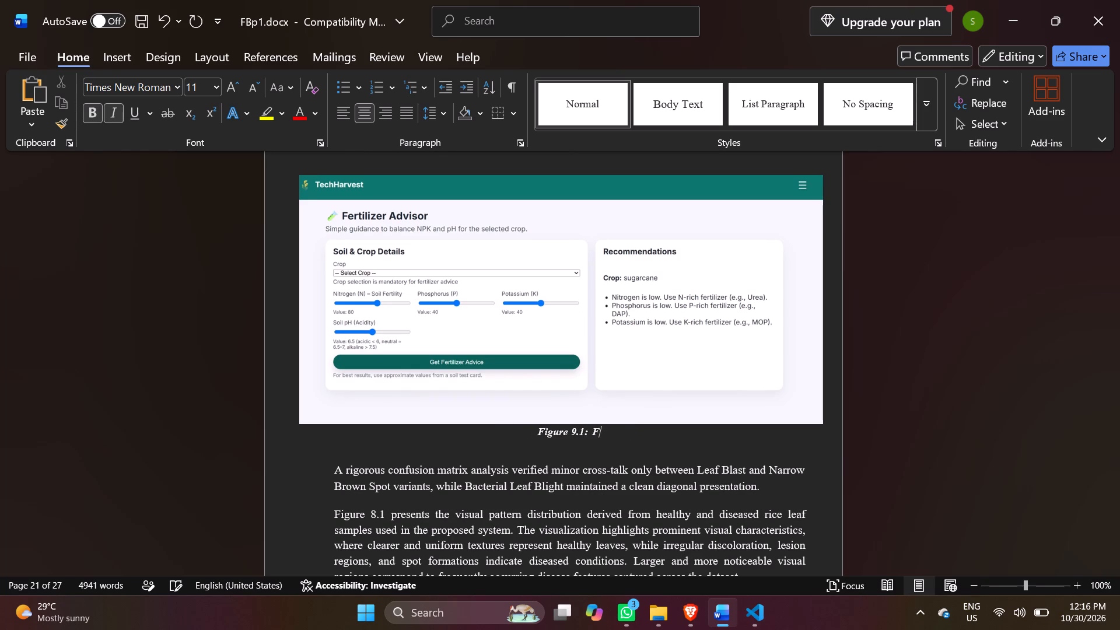
{"action": "key", "text": "BackSpace"}
Select the Fertilizer Advisor screenshot above the Figure 9.1 caption and open the source choices for inserting a picture.
{"action": "left_click", "coordinate": [540, 362]}
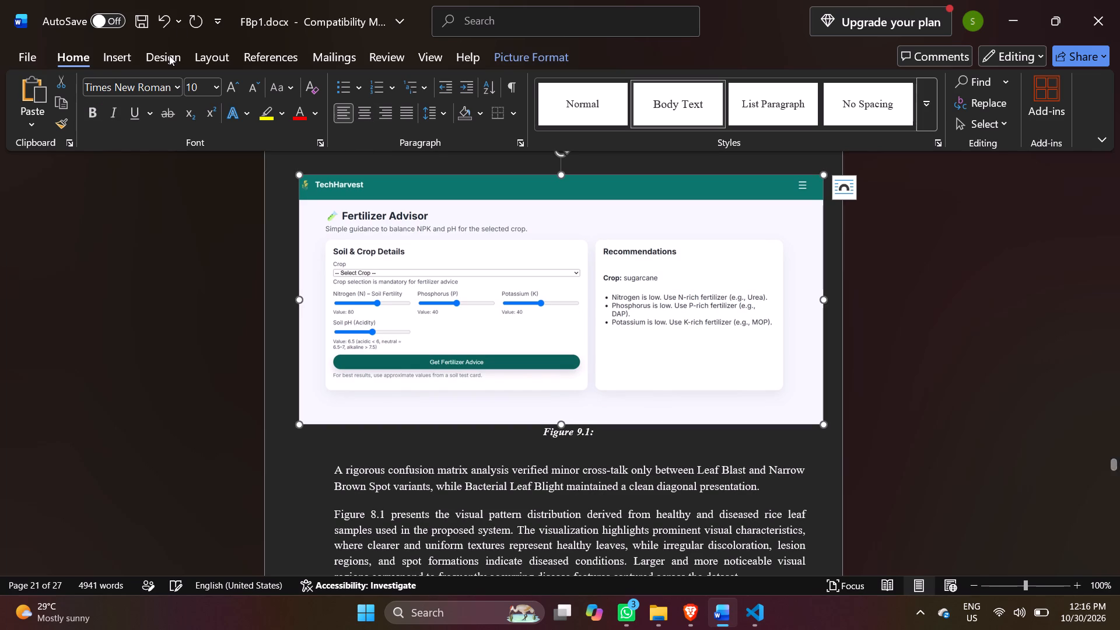
{"action": "left_click", "coordinate": [127, 57]}
{"action": "left_click", "coordinate": [171, 103]}
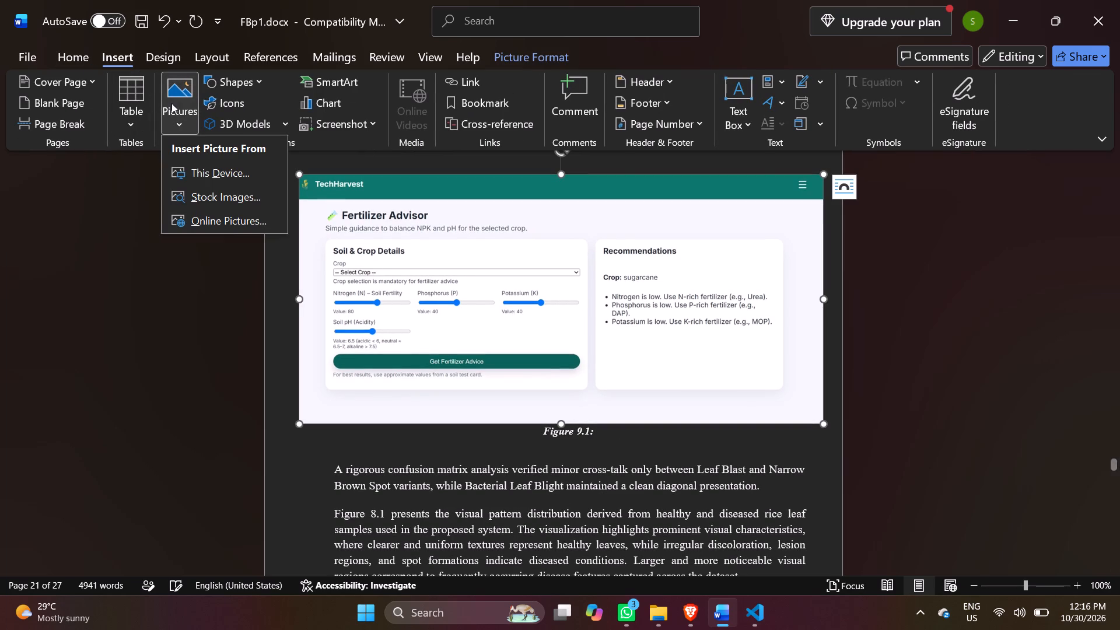
Delete the Fertilizer Advisor screenshot above the Figure 9.1 caption.
{"action": "key", "text": "BackSpace"}
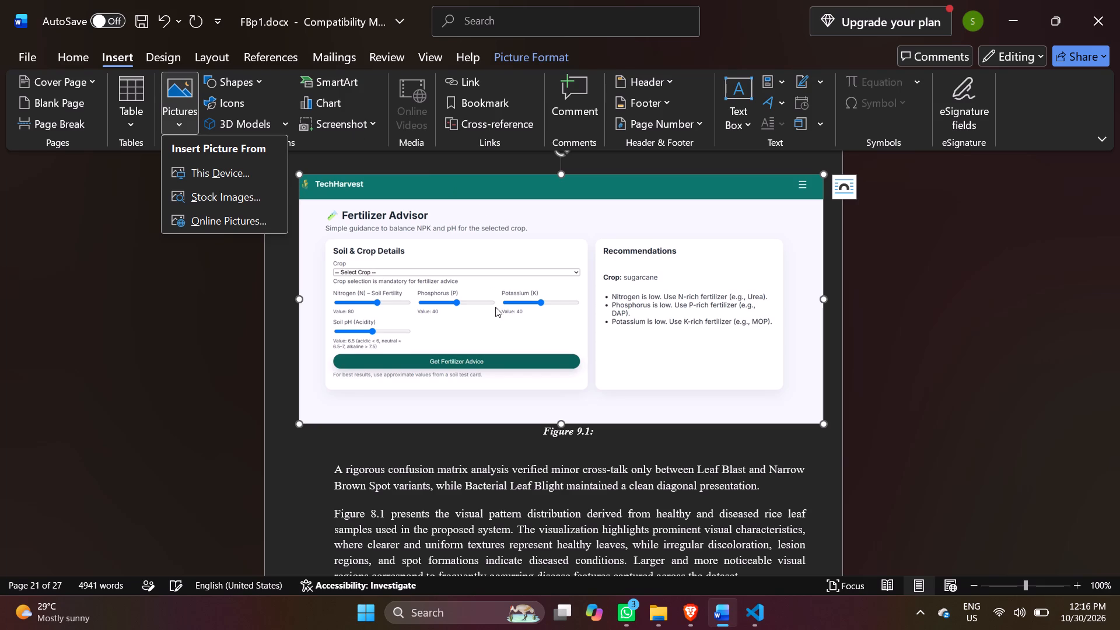
{"action": "left_click", "coordinate": [498, 320]}
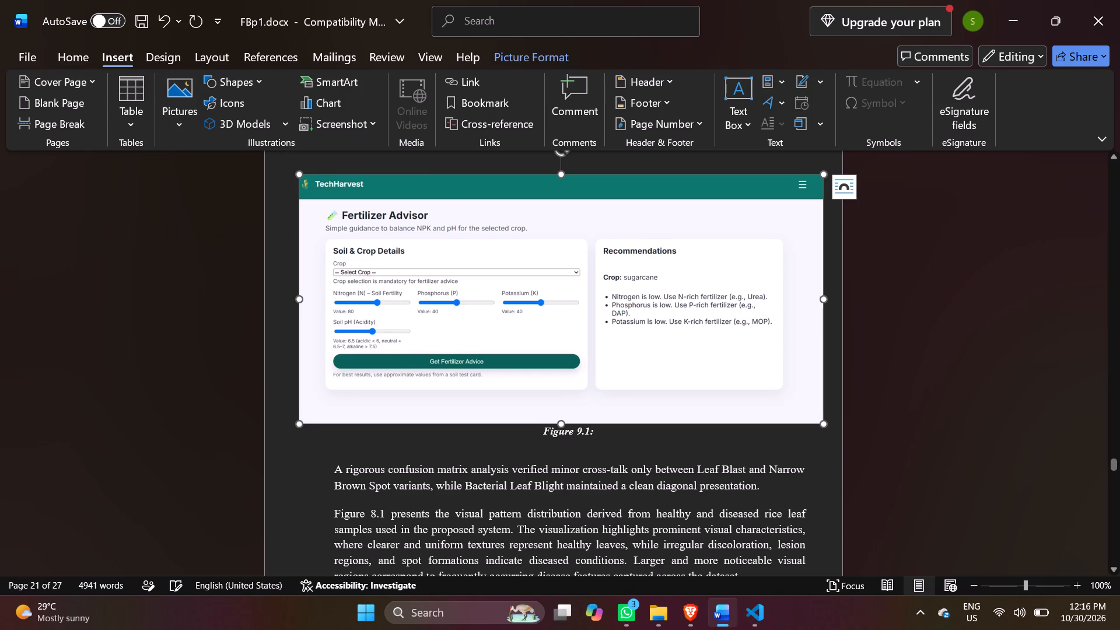
{"action": "left_click", "coordinate": [600, 328]}
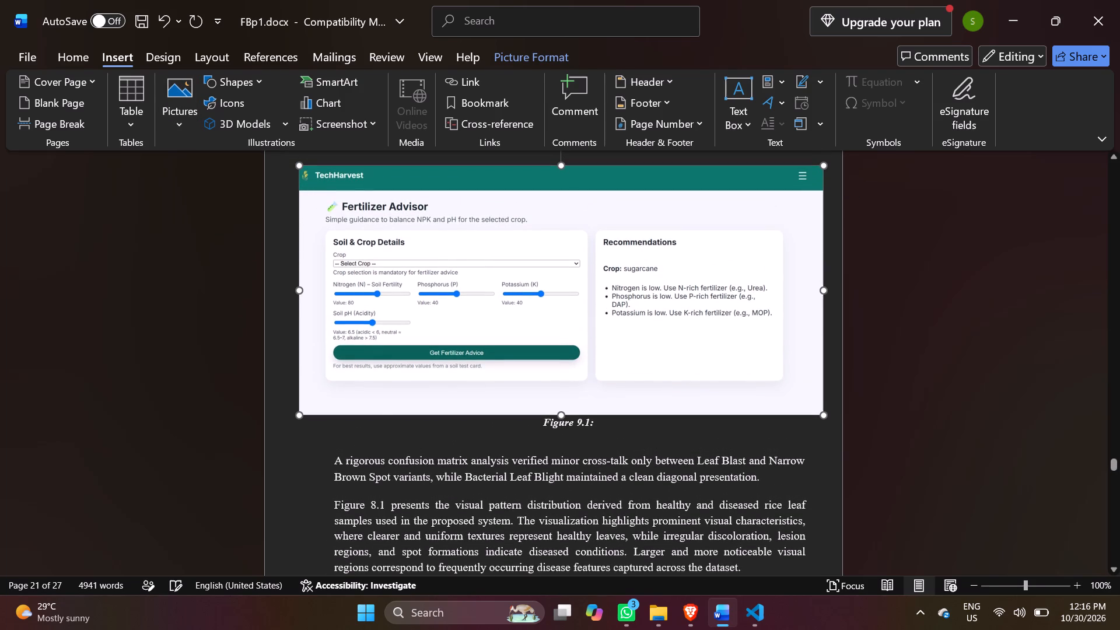
{"action": "key", "text": "BackSpace"}
Insert the Desktop picture "WhatsApp Image 2026-10-30 at 11.58.17 AM" above the Figure 9.1 caption.
{"action": "scroll", "coordinate": [600, 328], "scroll_direction": "up", "scroll_amount": 1}
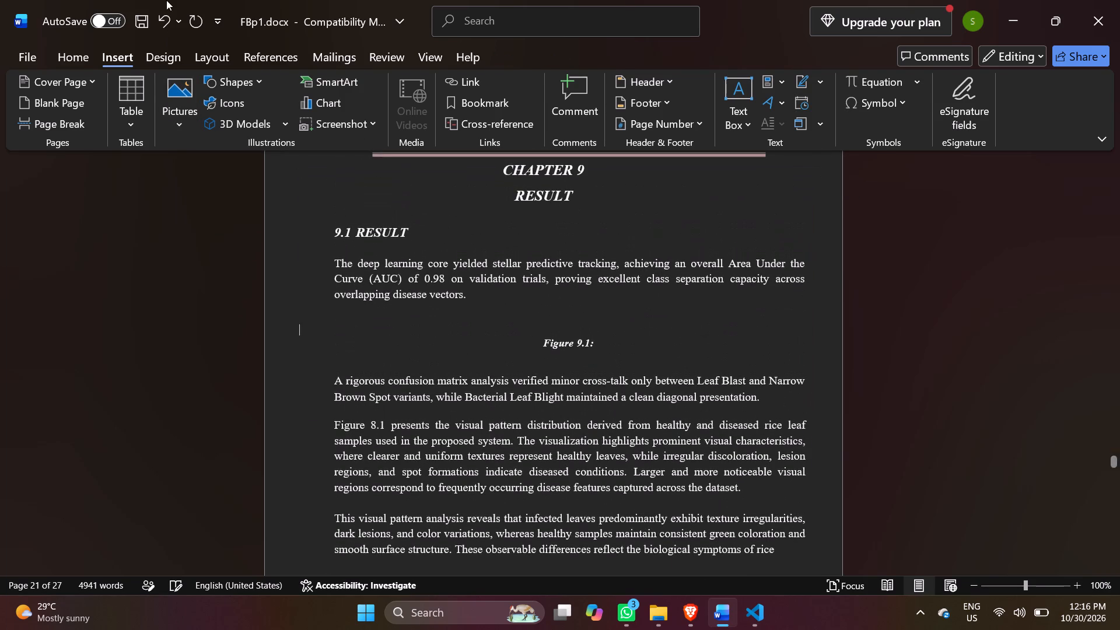
{"action": "left_click", "coordinate": [182, 94]}
{"action": "left_click", "coordinate": [208, 174]}
{"action": "scroll", "coordinate": [292, 246], "scroll_direction": "down", "scroll_amount": 1}
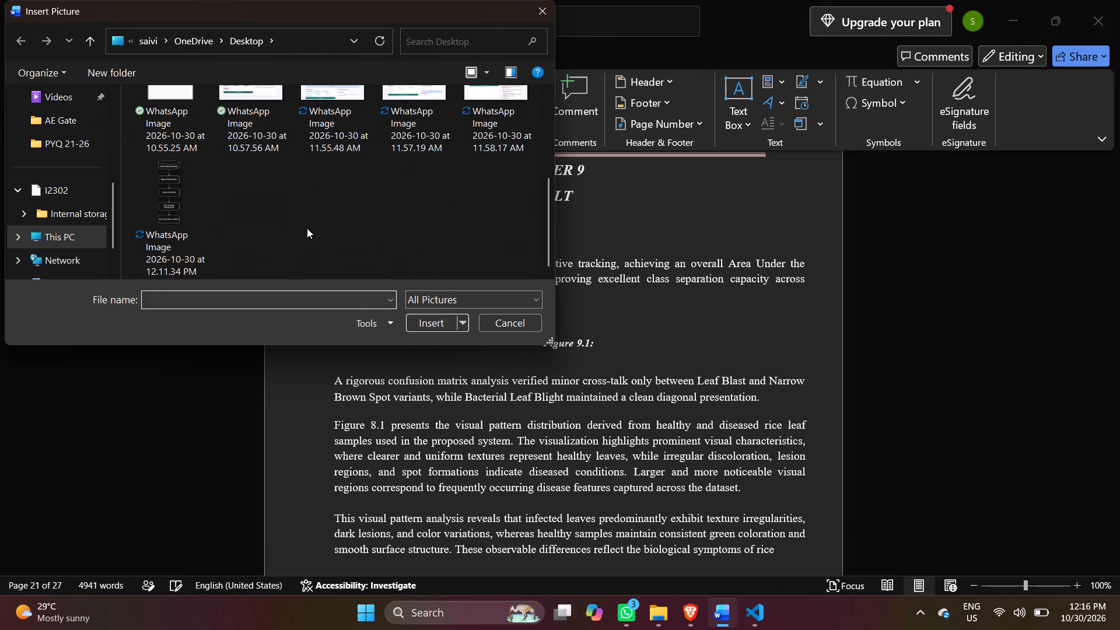
{"action": "scroll", "coordinate": [370, 174], "scroll_direction": "up", "scroll_amount": 1}
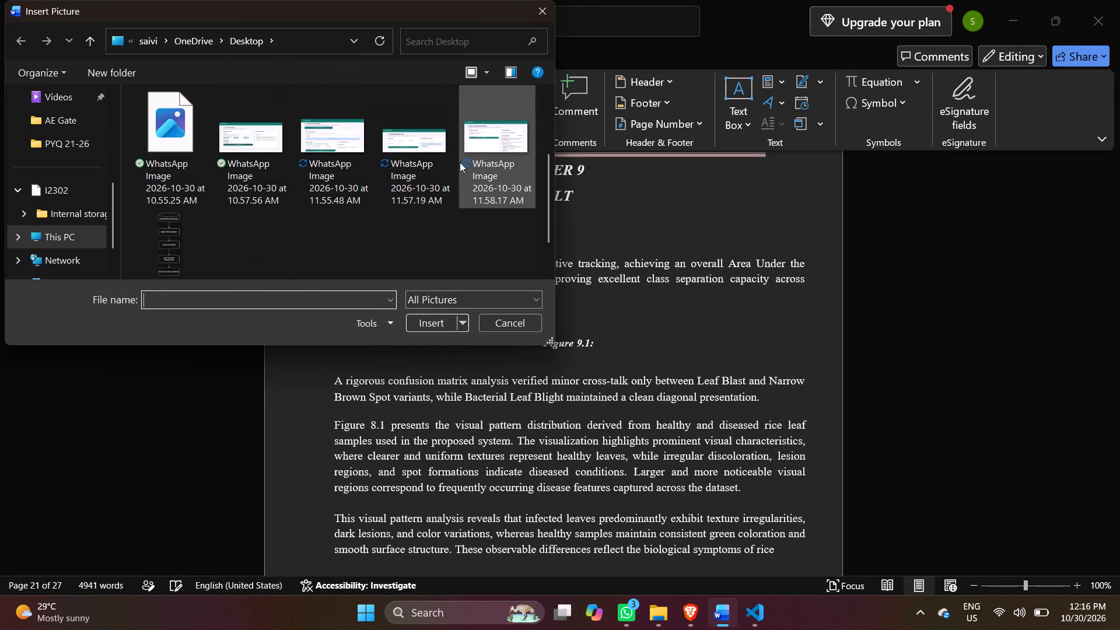
{"action": "left_click", "coordinate": [475, 159]}
{"action": "left_click", "coordinate": [426, 321]}
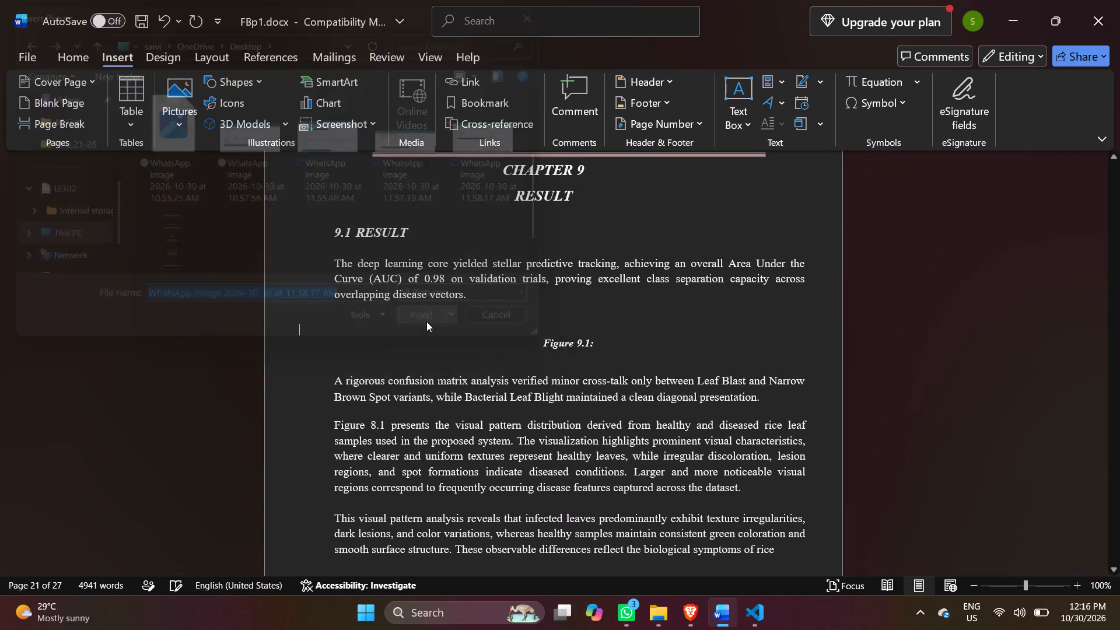
Shrink the Rice Leaf Disease Detection screenshot proportionally so its full width fits within the page.
{"action": "left_click", "coordinate": [482, 363]}
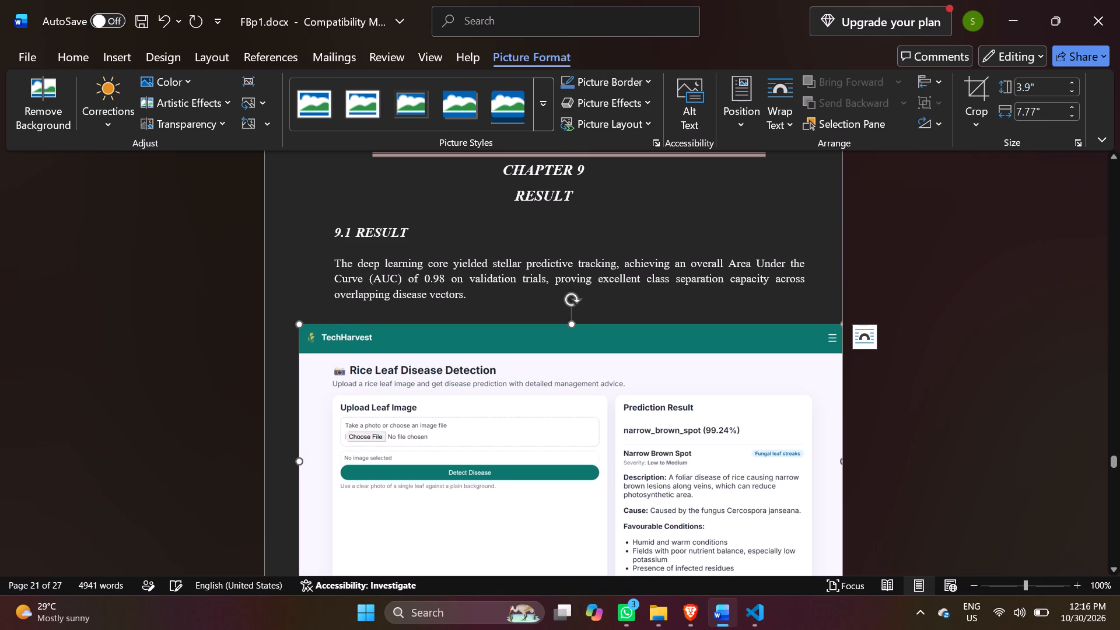
{"action": "left_click_drag", "start_coordinate": [482, 363], "coordinate": [435, 360]}
{"action": "left_click", "coordinate": [584, 376]}
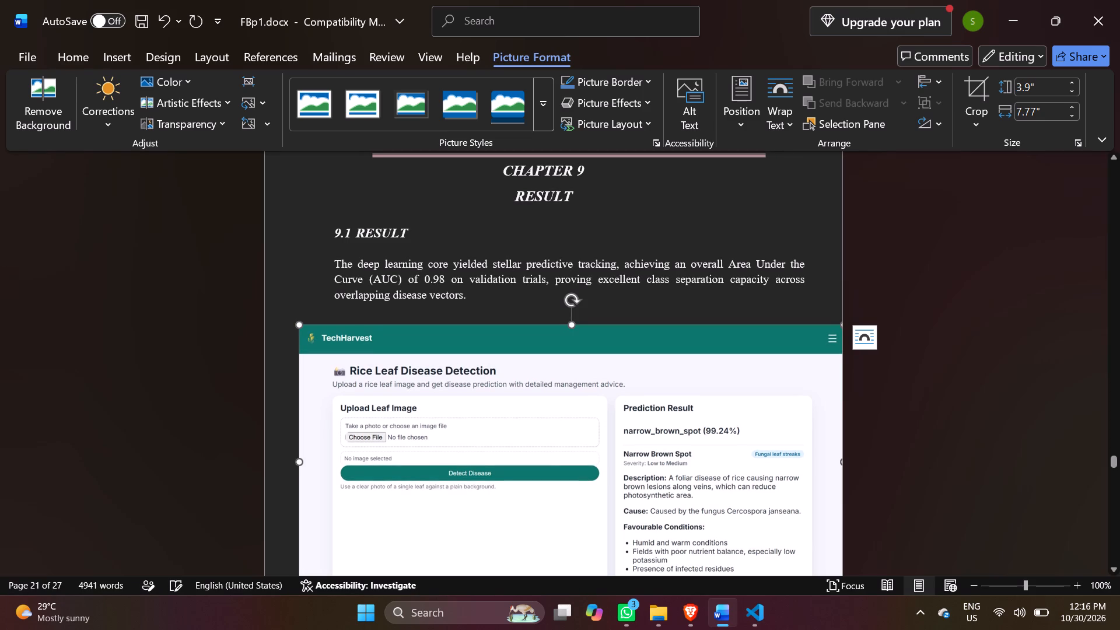
{"action": "left_click_drag", "start_coordinate": [642, 363], "coordinate": [593, 362]}
{"action": "scroll", "coordinate": [836, 320], "scroll_direction": "down", "scroll_amount": 1}
{"action": "left_click", "coordinate": [814, 379]}
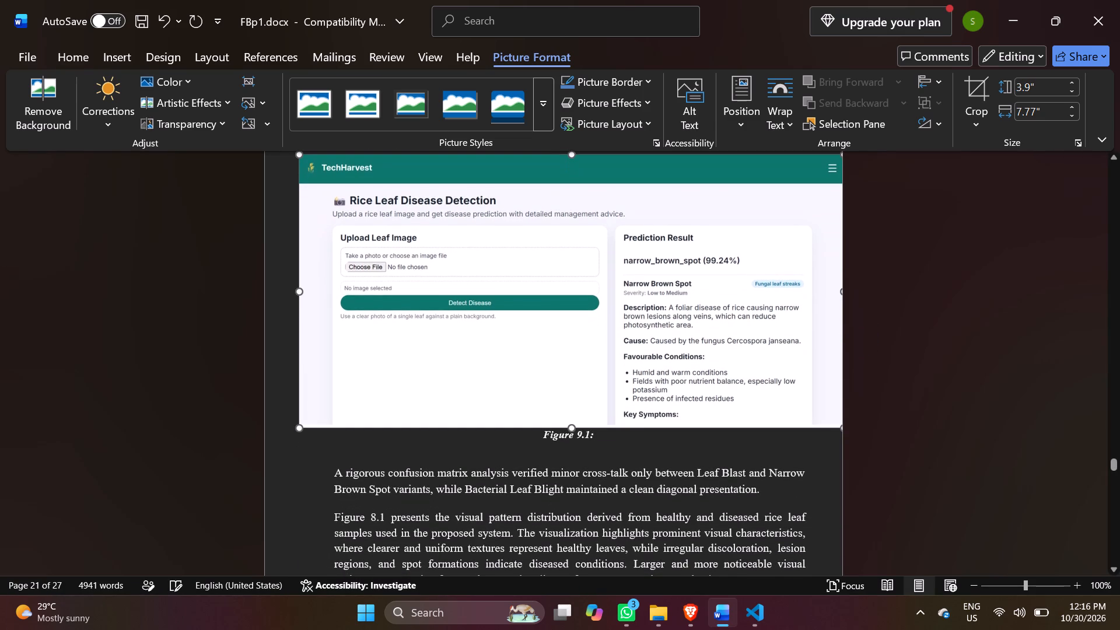
{"action": "left_click_drag", "start_coordinate": [841, 428], "coordinate": [776, 409]}
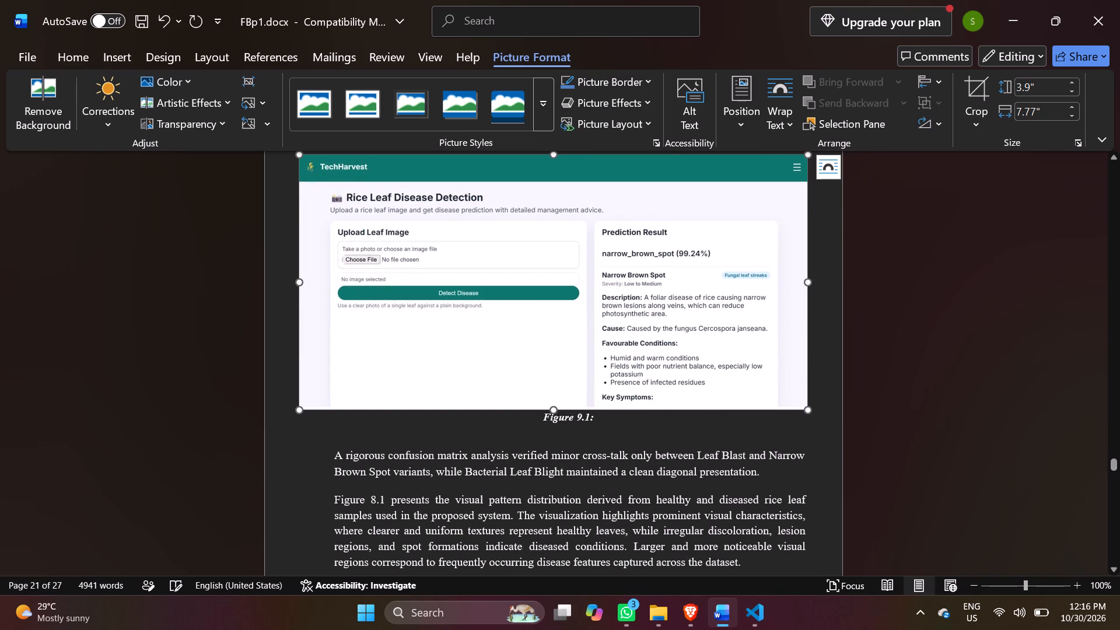
Add the title "Leaf Disease Detection" after the "Figure 9.1:" label in the caption.
{"action": "left_click", "coordinate": [637, 426]}
{"action": "left_click", "coordinate": [619, 418]}
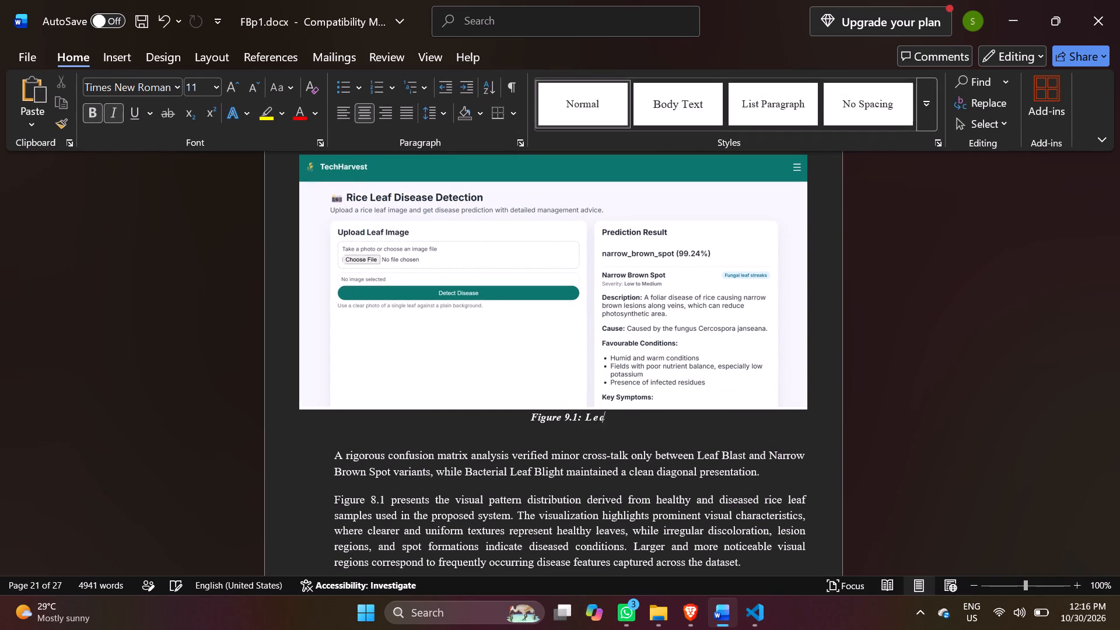
{"action": "type", "text": "is"}
{"action": "type", "text": "ease"}
{"action": "key", "text": "space"}
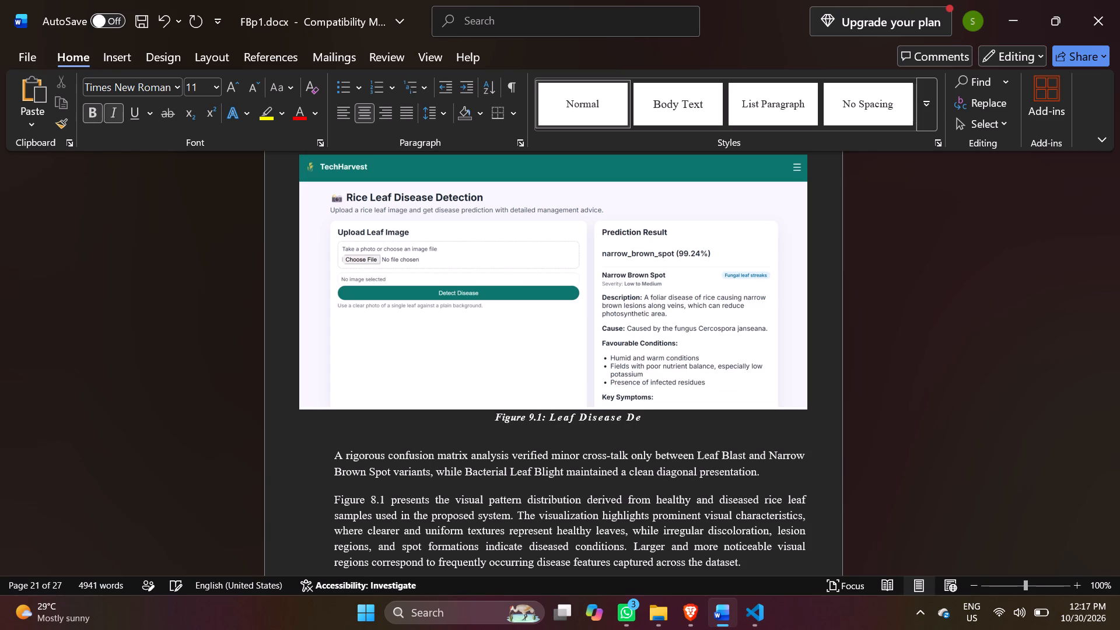
{"action": "type", "text": "tection"}
Delete the content from the "The strong concentration" paragraph, keeping its first letters, through the comparative analysis paragraph below Table 9.3, including the tables.
{"action": "scroll", "coordinate": [619, 418], "scroll_direction": "down", "scroll_amount": 1}
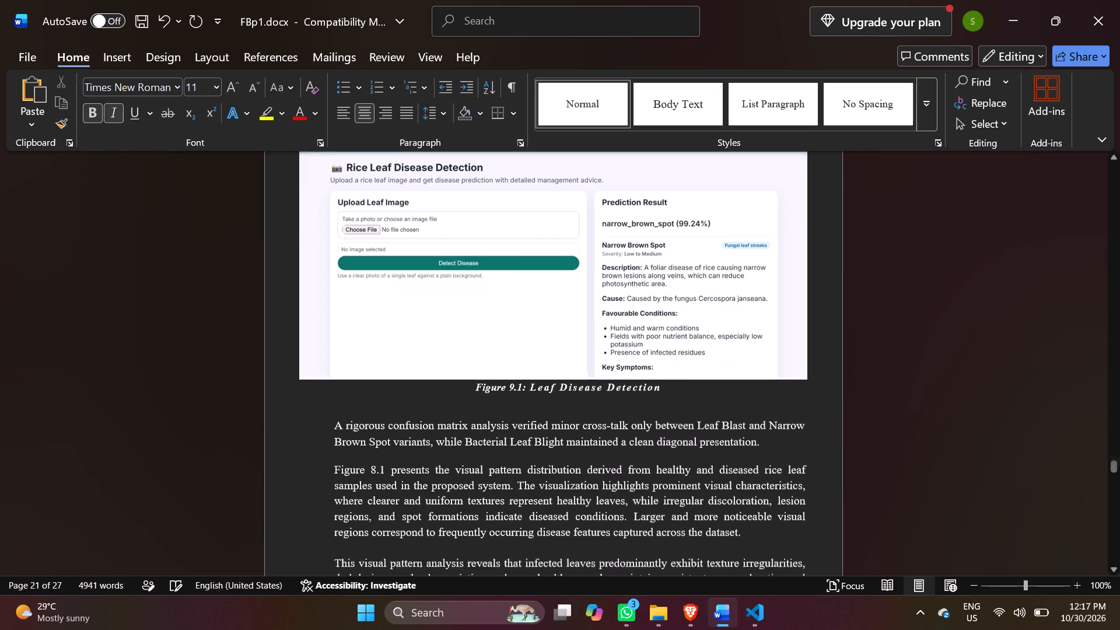
{"action": "scroll", "coordinate": [619, 418], "scroll_direction": "down", "scroll_amount": 1}
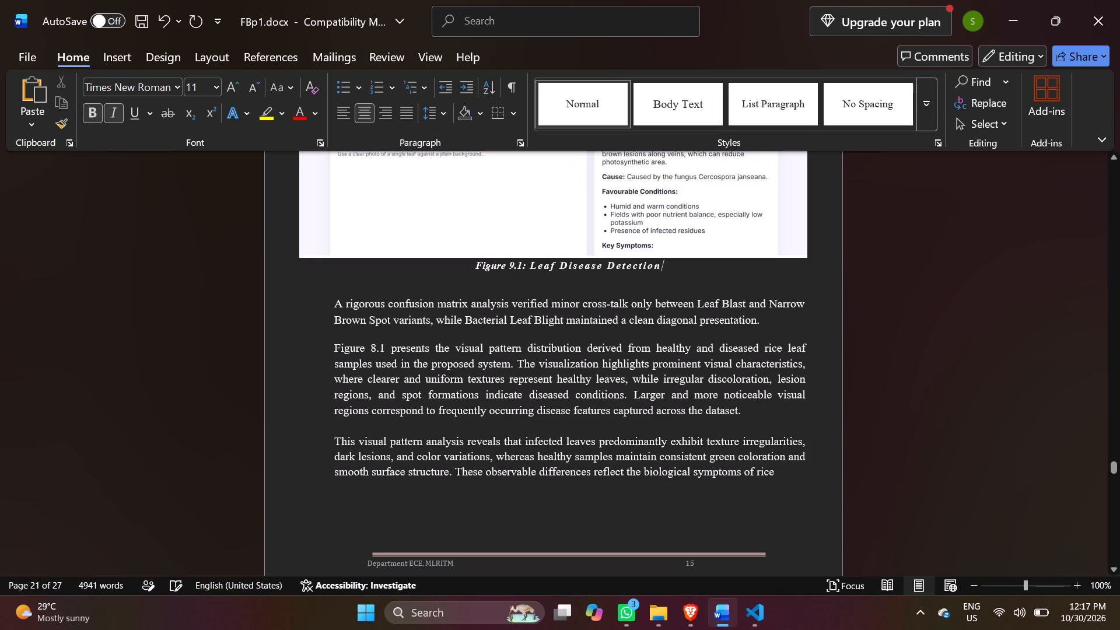
{"action": "scroll", "coordinate": [685, 371], "scroll_direction": "down", "scroll_amount": 1}
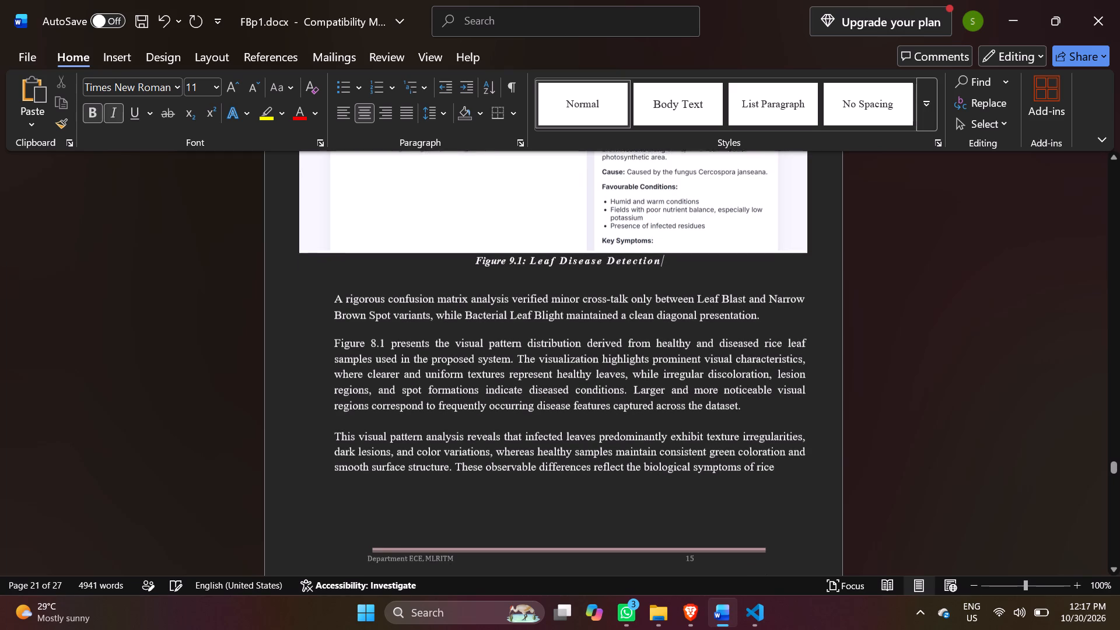
{"action": "scroll", "coordinate": [685, 371], "scroll_direction": "down", "scroll_amount": 5}
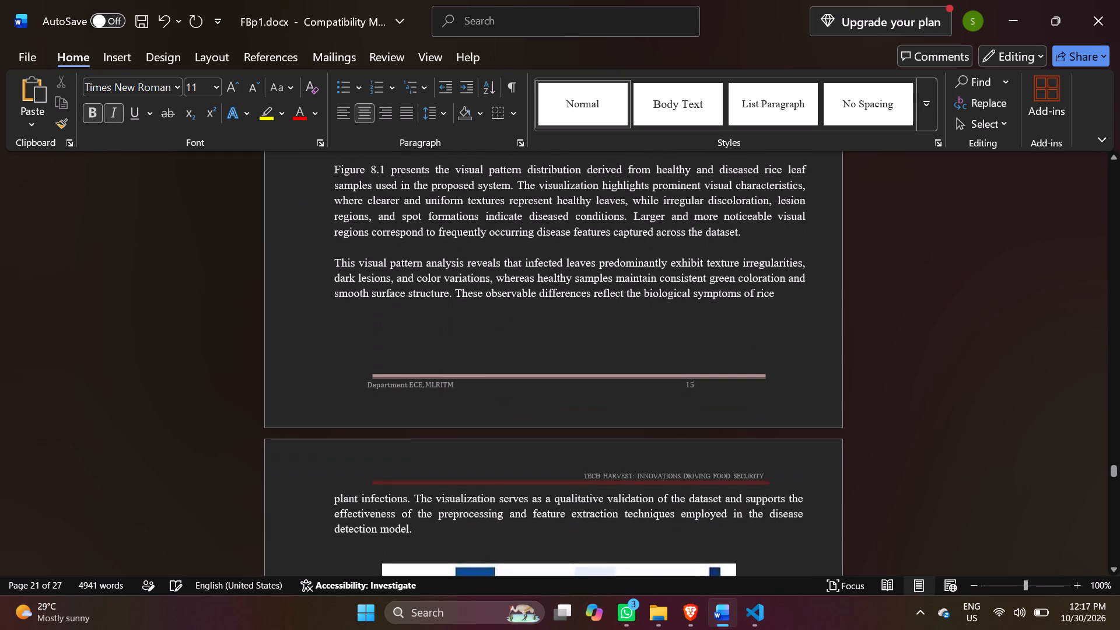
{"action": "scroll", "coordinate": [685, 371], "scroll_direction": "down", "scroll_amount": 1}
{"action": "left_click", "coordinate": [685, 371]}
{"action": "scroll", "coordinate": [685, 371], "scroll_direction": "down", "scroll_amount": 1}
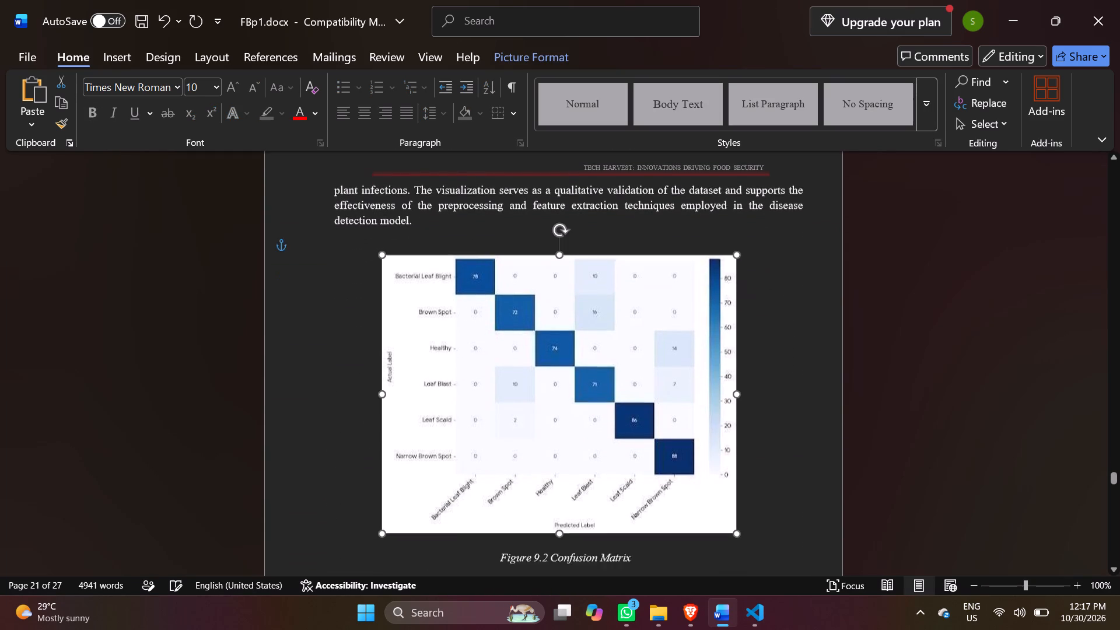
{"action": "scroll", "coordinate": [685, 371], "scroll_direction": "down", "scroll_amount": 2}
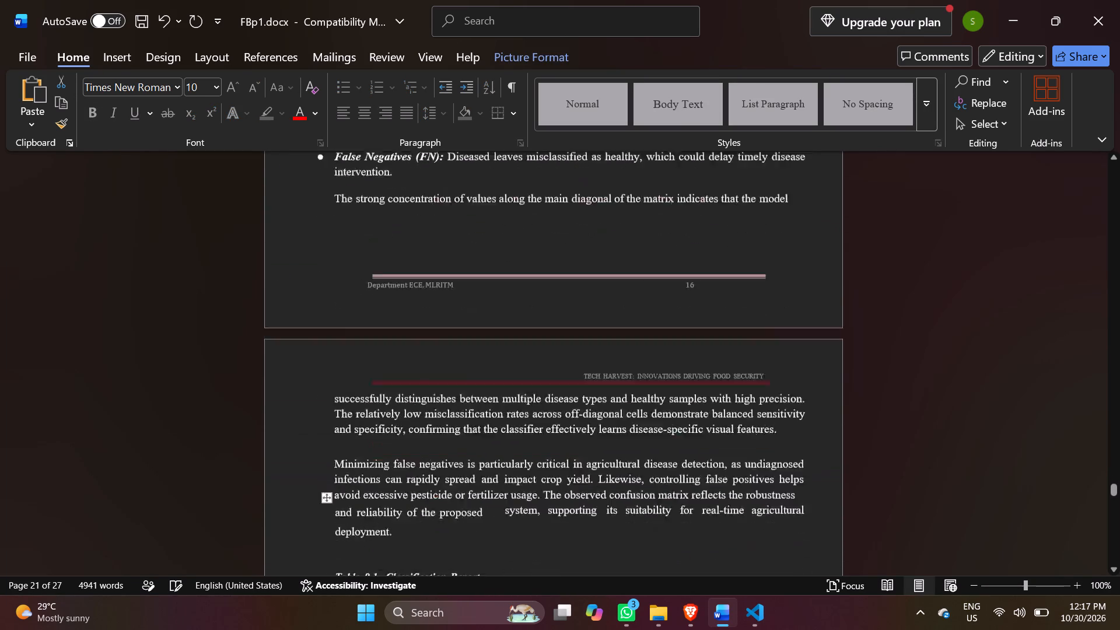
{"action": "scroll", "coordinate": [685, 371], "scroll_direction": "down", "scroll_amount": 2}
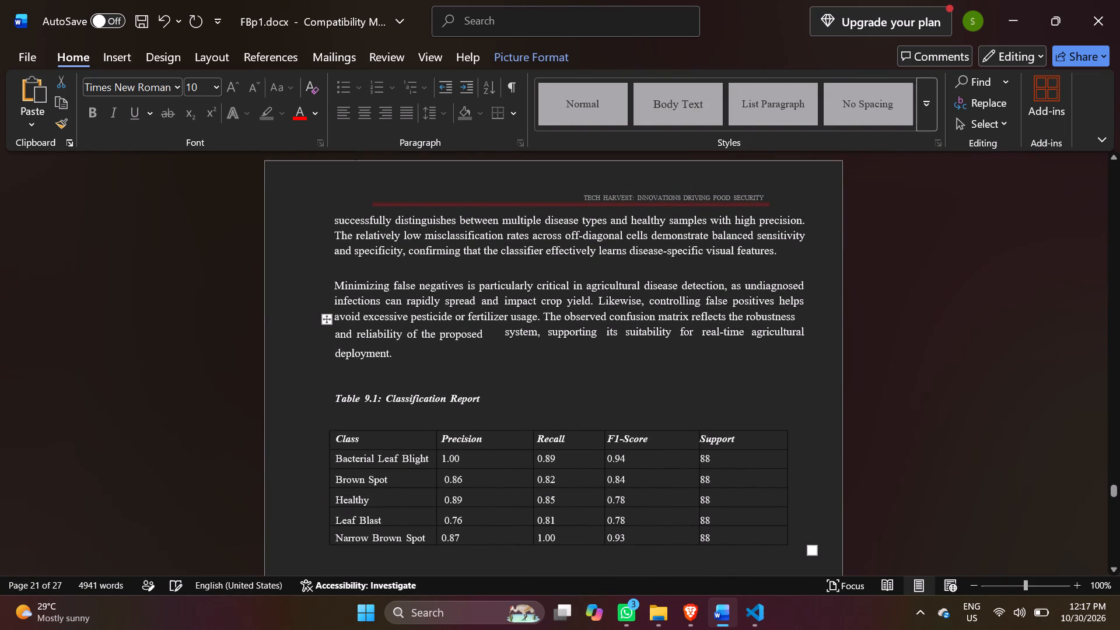
{"action": "scroll", "coordinate": [685, 371], "scroll_direction": "down", "scroll_amount": 5}
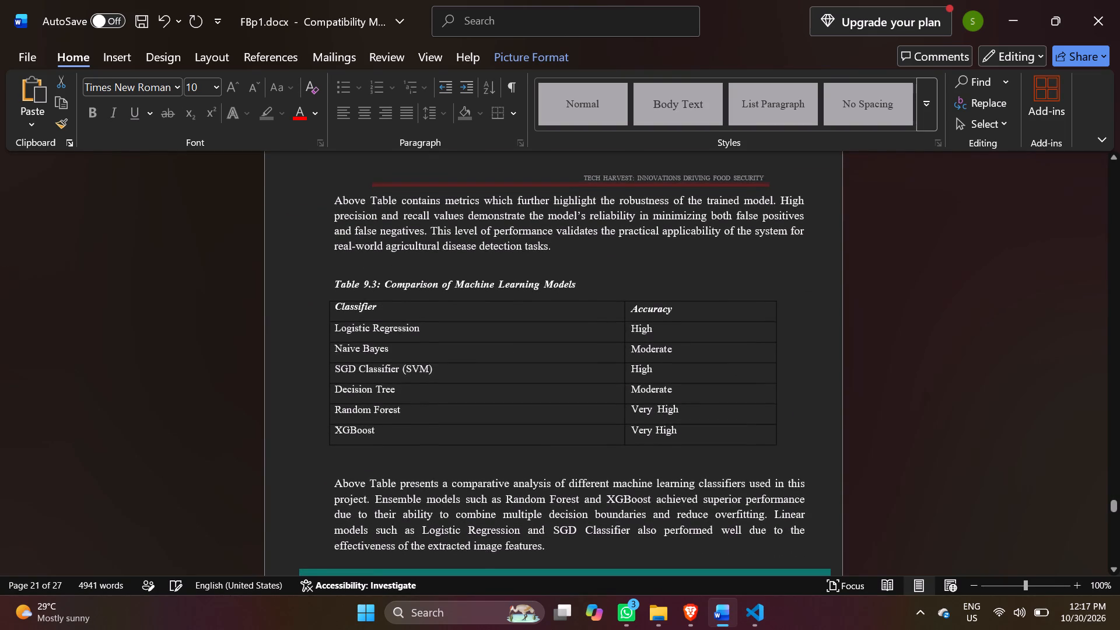
{"action": "scroll", "coordinate": [685, 371], "scroll_direction": "down", "scroll_amount": 1}
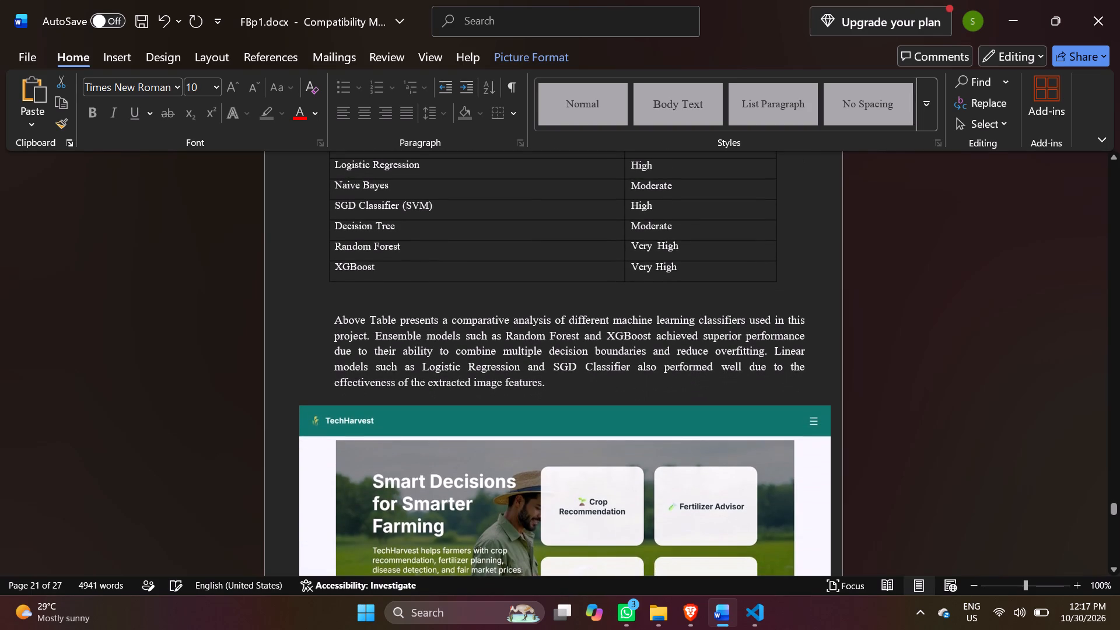
{"action": "left_click", "coordinate": [589, 379]}
{"action": "left_click_drag", "start_coordinate": [589, 379], "coordinate": [392, 164]}
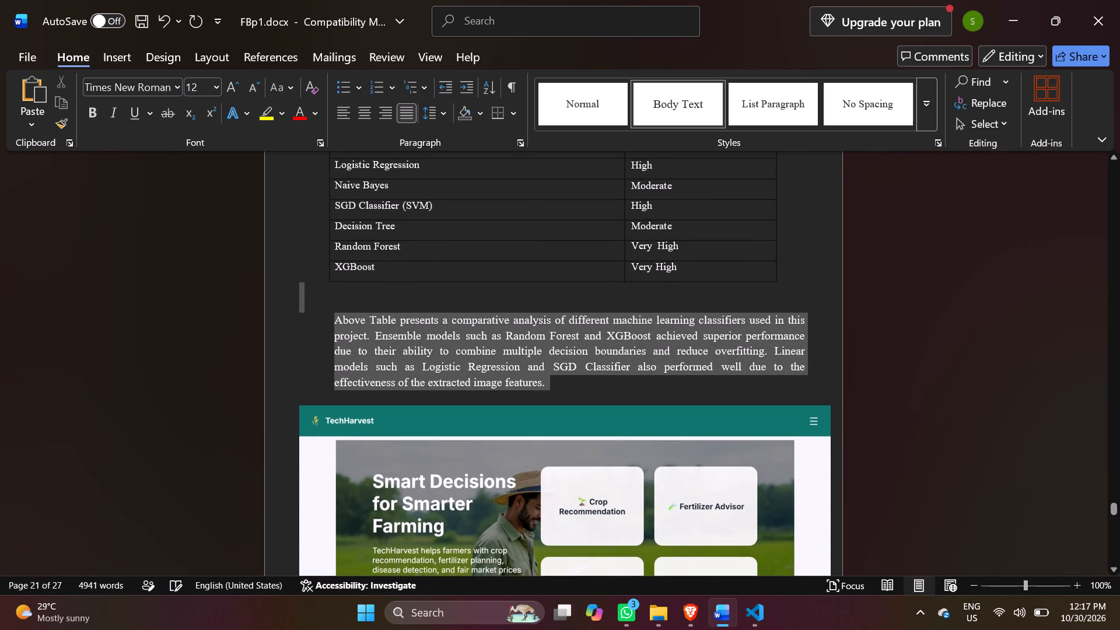
{"action": "left_click_drag", "start_coordinate": [392, 164], "coordinate": [373, 129]}
{"action": "key", "text": "BackSpace"}
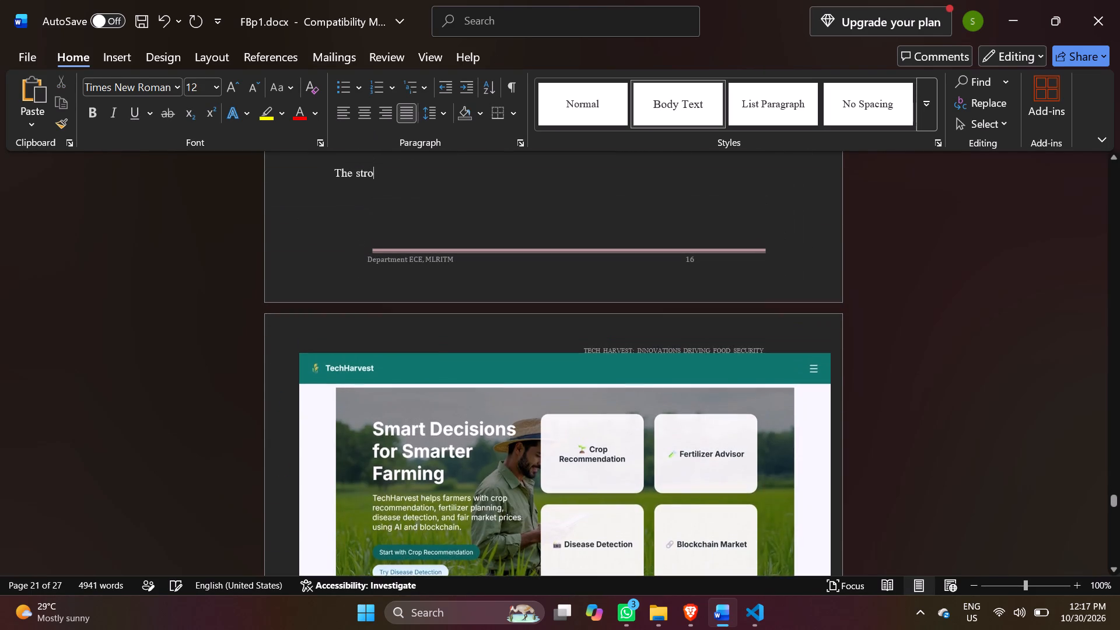
Delete all the remaining confusion matrix explanation below the Figure 9.2 caption, including the TP, TN, FP and FN bullets and leftover blank lines.
{"action": "scroll", "coordinate": [430, 341], "scroll_direction": "up", "scroll_amount": 3}
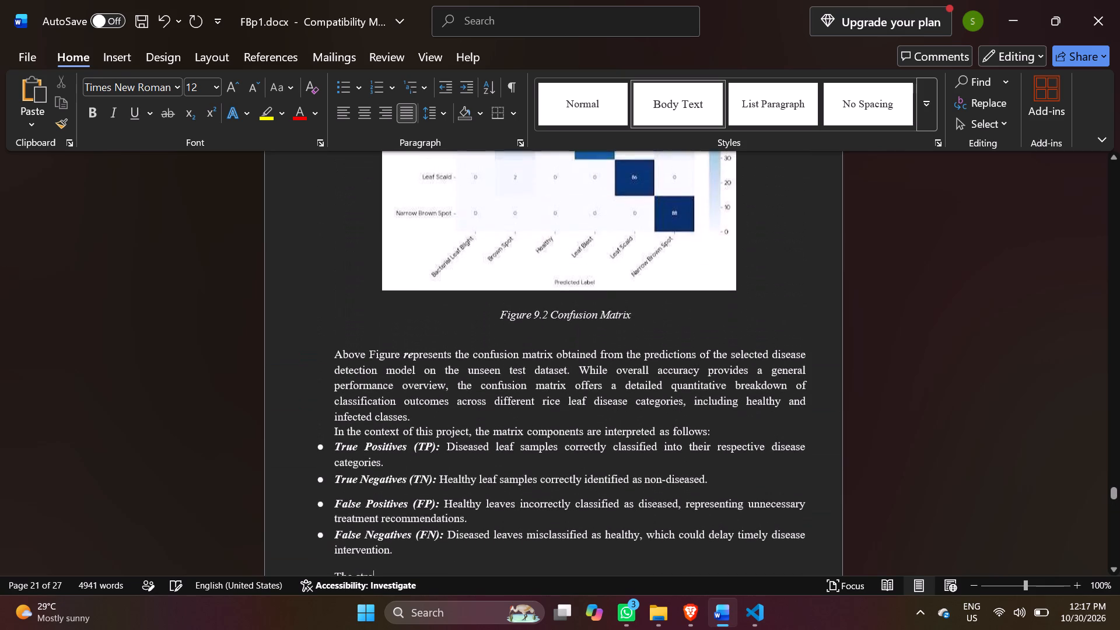
{"action": "scroll", "coordinate": [457, 563], "scroll_direction": "down", "scroll_amount": 1}
{"action": "left_click_drag", "start_coordinate": [399, 450], "coordinate": [290, 283]}
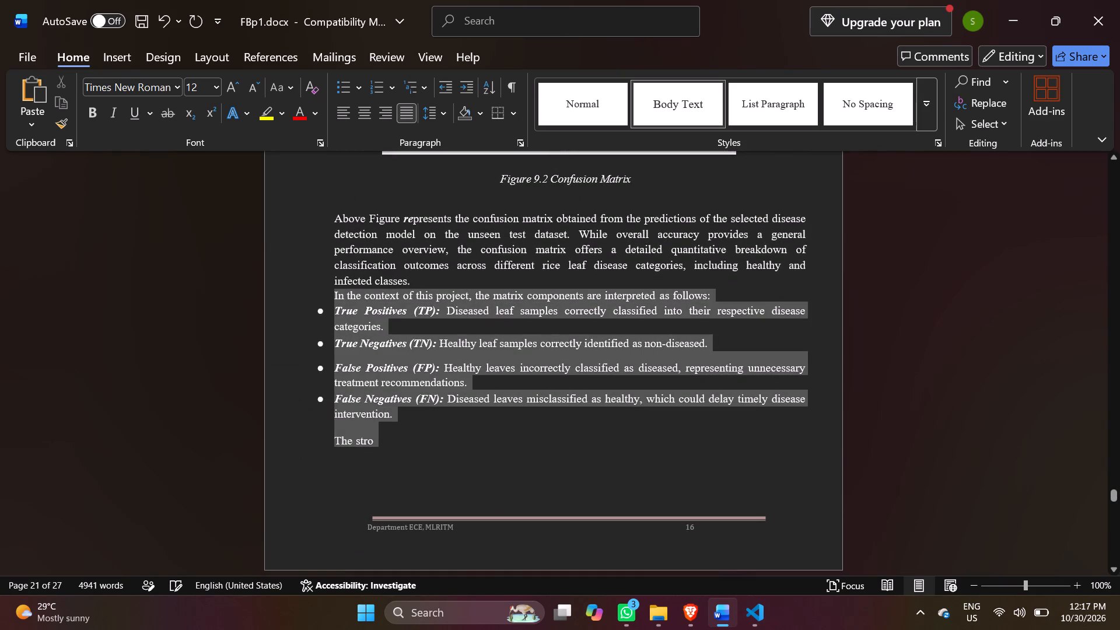
{"action": "left_click_drag", "start_coordinate": [290, 283], "coordinate": [289, 261]}
{"action": "key", "text": "BackSpace"}
{"action": "key", "text": "BackSpace"}
{"action": "key", "text": "BackSpace"}
{"action": "key", "text": "BackSpace"}
{"action": "key", "text": "BackSpace"}
{"action": "key", "text": "BackSpace"}
{"action": "key", "text": "BackSpace"}
{"action": "key", "text": "BackSpace"}
{"action": "key", "text": "BackSpace"}
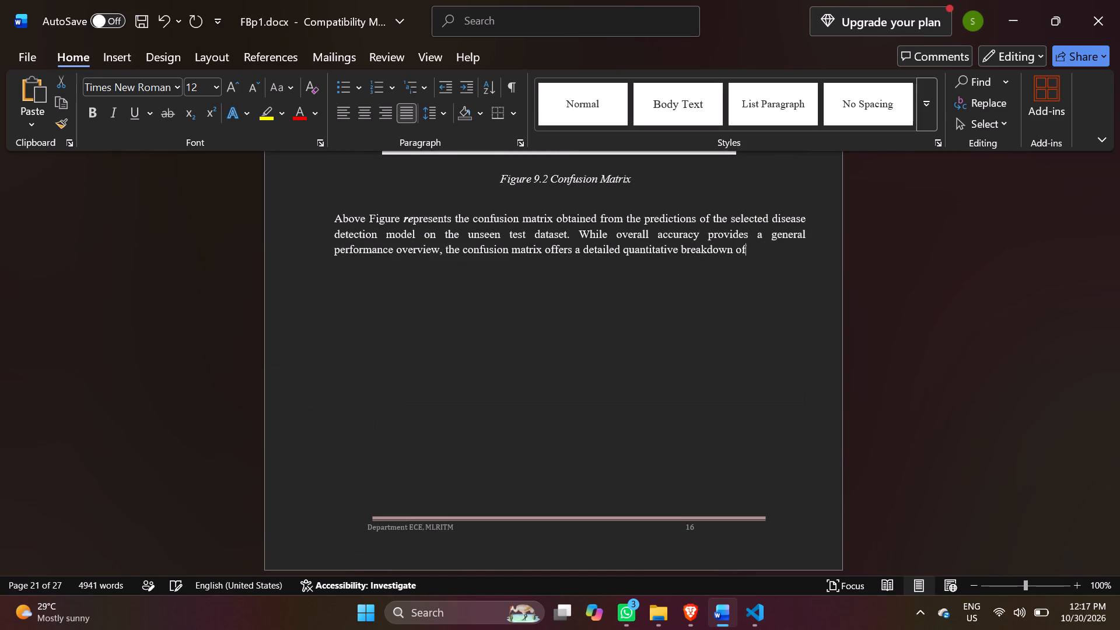
{"action": "left_click_drag", "start_coordinate": [335, 222], "coordinate": [338, 222]}
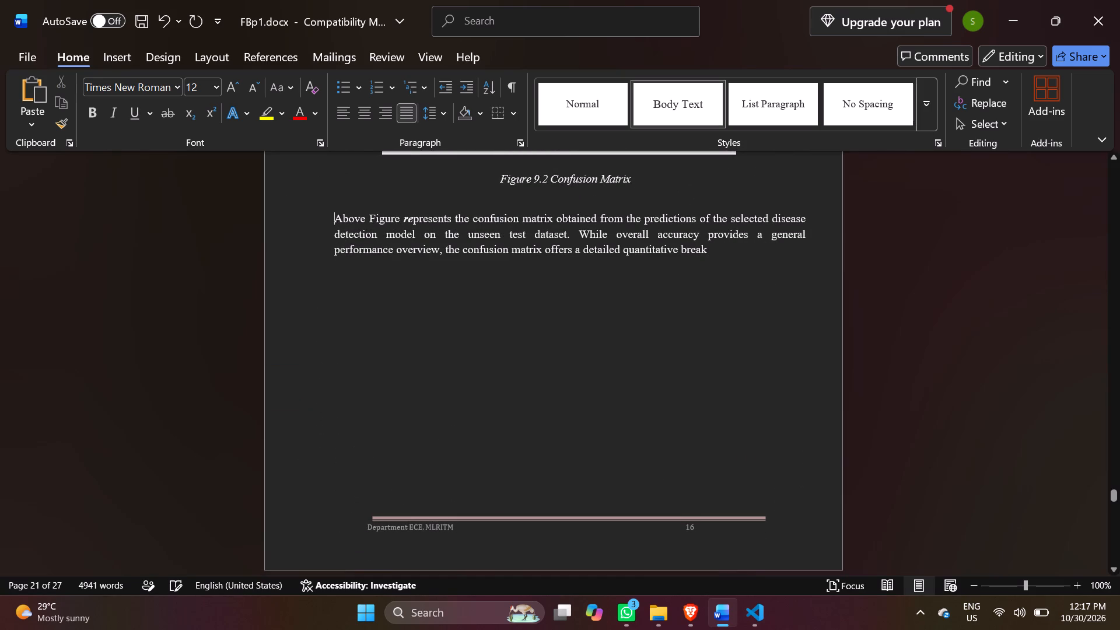
{"action": "left_click_drag", "start_coordinate": [338, 222], "coordinate": [726, 252]}
{"action": "key", "text": "BackSpace"}
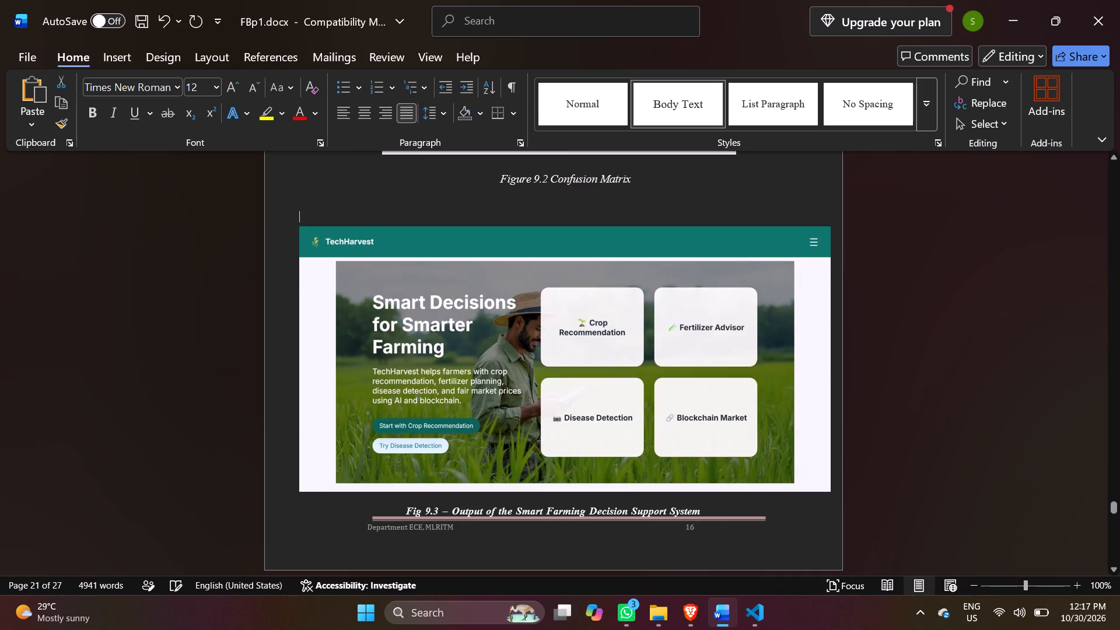
{"action": "scroll", "coordinate": [726, 252], "scroll_direction": "up", "scroll_amount": 1}
{"action": "key", "text": "BackSpace"}
{"action": "key", "text": "BackSpace"}
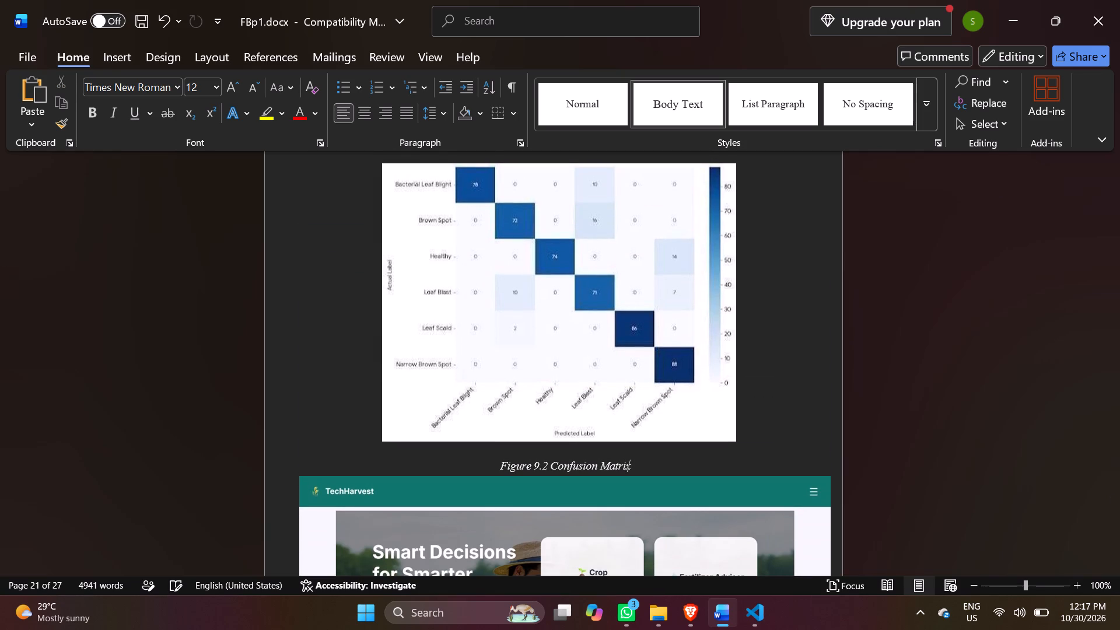
Delete the confusion matrix image above the Figure 9.2 caption.
{"action": "left_click", "coordinate": [672, 337]}
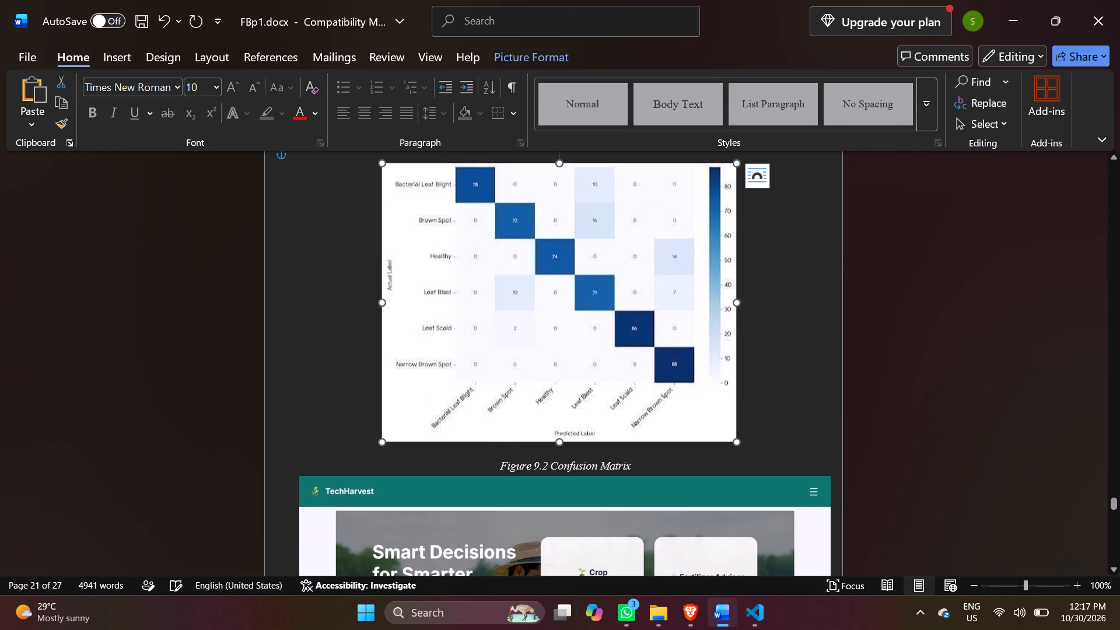
{"action": "key", "text": "BackSpace"}
Delete the entire "Figure 9.2 Confusion Matrix" caption above the TechHarvest home page screenshot.
{"action": "left_click", "coordinate": [651, 192]}
{"action": "key", "text": "BackSpace"}
{"action": "key", "text": "BackSpace"}
{"action": "key", "text": "BackSpace"}
{"action": "key", "text": "BackSpace"}
{"action": "key", "text": "BackSpace"}
{"action": "key", "text": "BackSpace"}
{"action": "key", "text": "BackSpace"}
{"action": "key", "text": "BackSpace"}
{"action": "key", "text": "BackSpace"}
{"action": "key", "text": "BackSpace"}
{"action": "key", "text": "BackSpace"}
{"action": "key", "text": "BackSpace"}
{"action": "key", "text": "BackSpace"}
{"action": "key", "text": "BackSpace"}
{"action": "key", "text": "BackSpace"}
{"action": "key", "text": "BackSpace"}
{"action": "key", "text": "BackSpace"}
{"action": "key", "text": "BackSpace"}
{"action": "key", "text": "BackSpace"}
{"action": "key", "text": "BackSpace"}
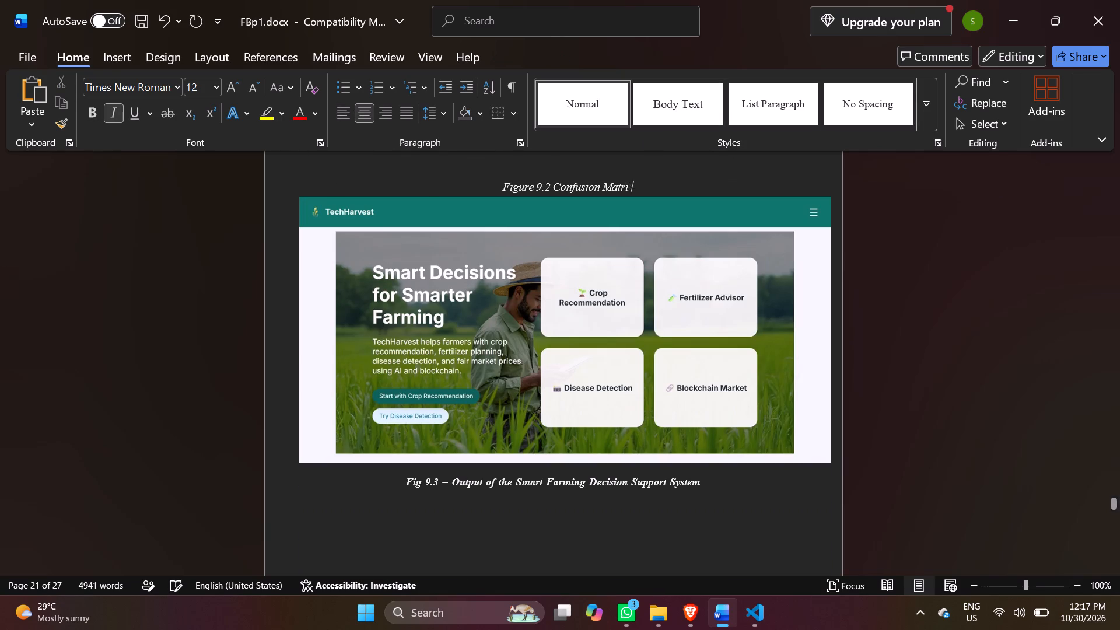
{"action": "key", "text": "BackSpace"}
{"action": "key", "text": "BackSpace"}
{"action": "key", "text": "BackSpace"}
{"action": "key", "text": "BackSpace"}
{"action": "key", "text": "BackSpace"}
{"action": "key", "text": "BackSpace"}
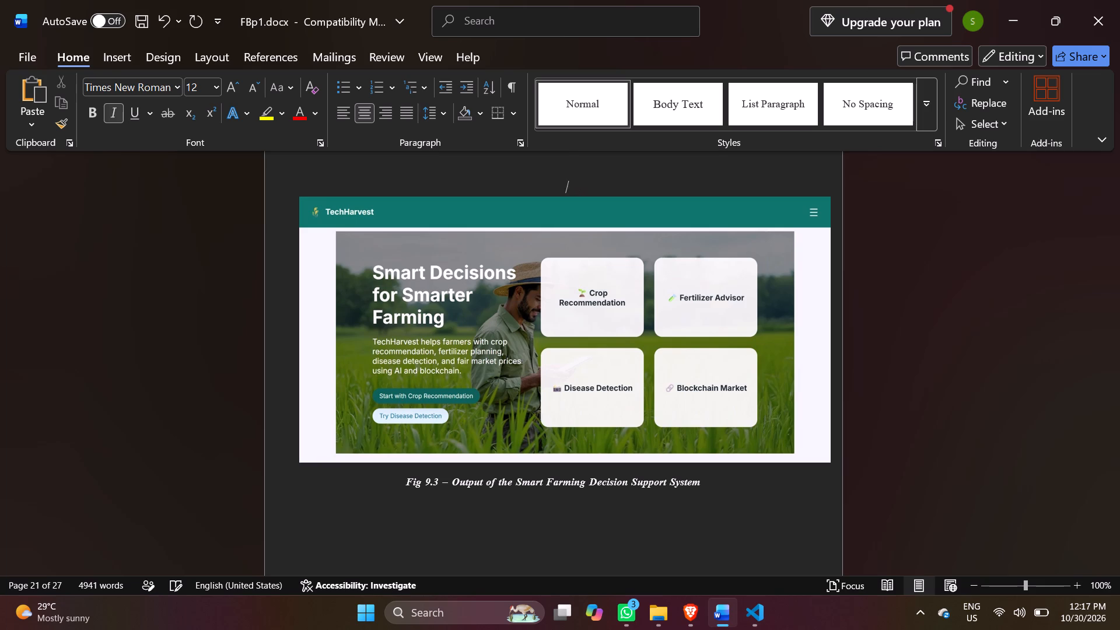
Review section 9.1 Result from the opening paragraph and Figure 9.1 through the remaining text above the TechHarvest home page screenshot.
{"action": "scroll", "coordinate": [651, 192], "scroll_direction": "up", "scroll_amount": 3}
{"action": "scroll", "coordinate": [651, 192], "scroll_direction": "left", "scroll_amount": 1}
{"action": "scroll", "coordinate": [552, 351], "scroll_direction": "up", "scroll_amount": 1}
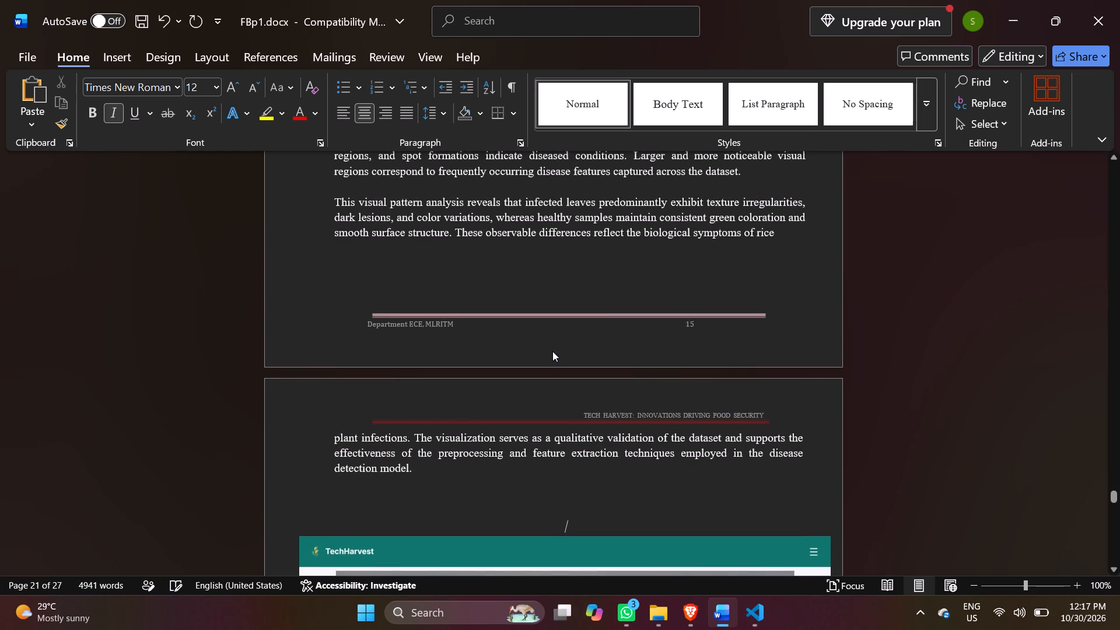
{"action": "scroll", "coordinate": [552, 351], "scroll_direction": "up", "scroll_amount": 3}
{"action": "scroll", "coordinate": [552, 351], "scroll_direction": "down", "scroll_amount": 1}
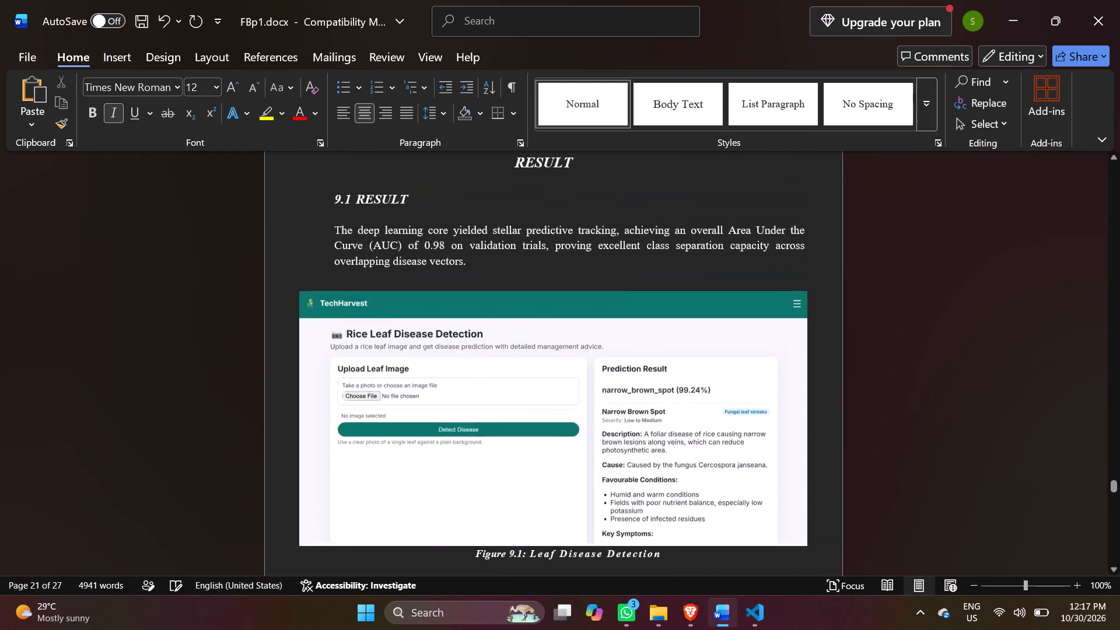
{"action": "scroll", "coordinate": [552, 351], "scroll_direction": "down", "scroll_amount": 3}
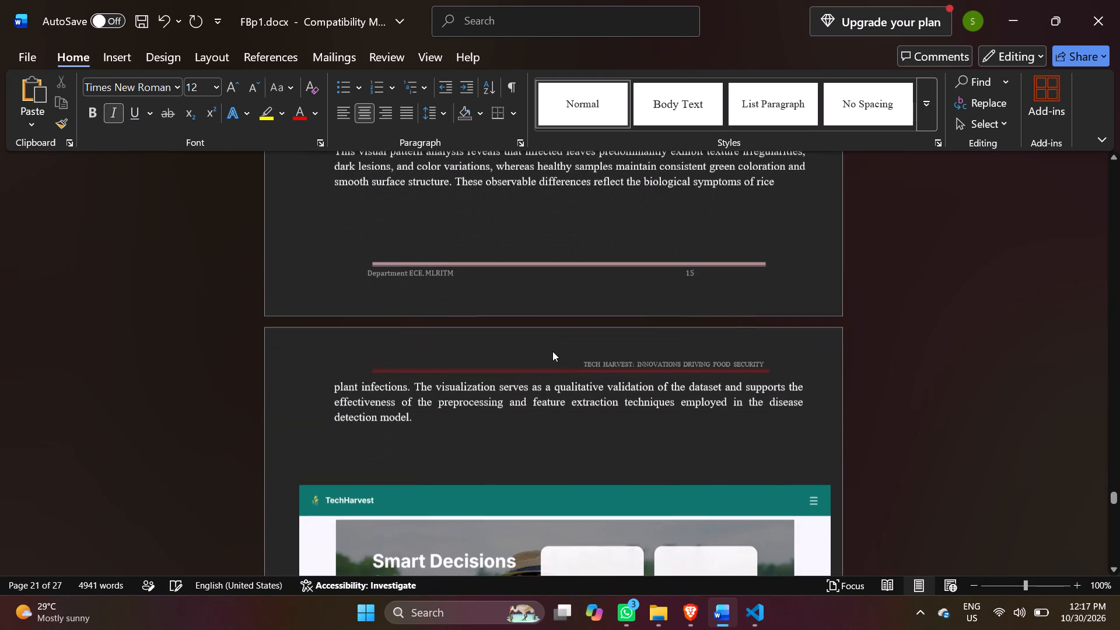
{"action": "scroll", "coordinate": [552, 351], "scroll_direction": "up", "scroll_amount": 2}
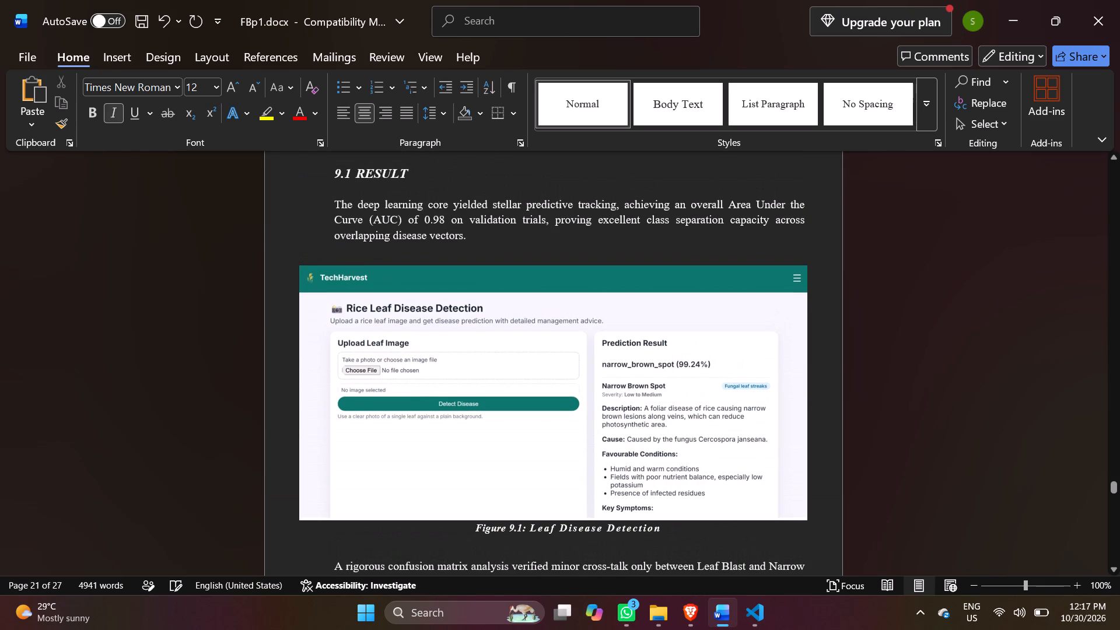
{"action": "scroll", "coordinate": [552, 351], "scroll_direction": "down", "scroll_amount": 1}
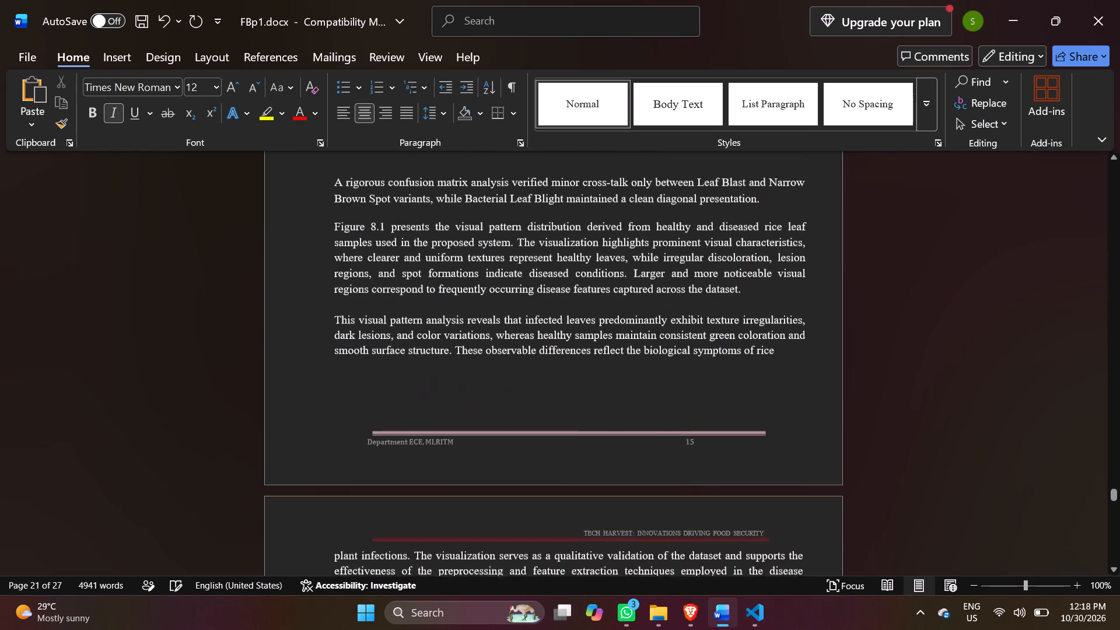
Insert a new blank line after the paragraph ending "detection model." above the TechHarvest home page screenshot.
{"action": "scroll", "coordinate": [552, 351], "scroll_direction": "down", "scroll_amount": 1}
{"action": "right_click", "coordinate": [552, 351]}
{"action": "left_click", "coordinate": [517, 319]}
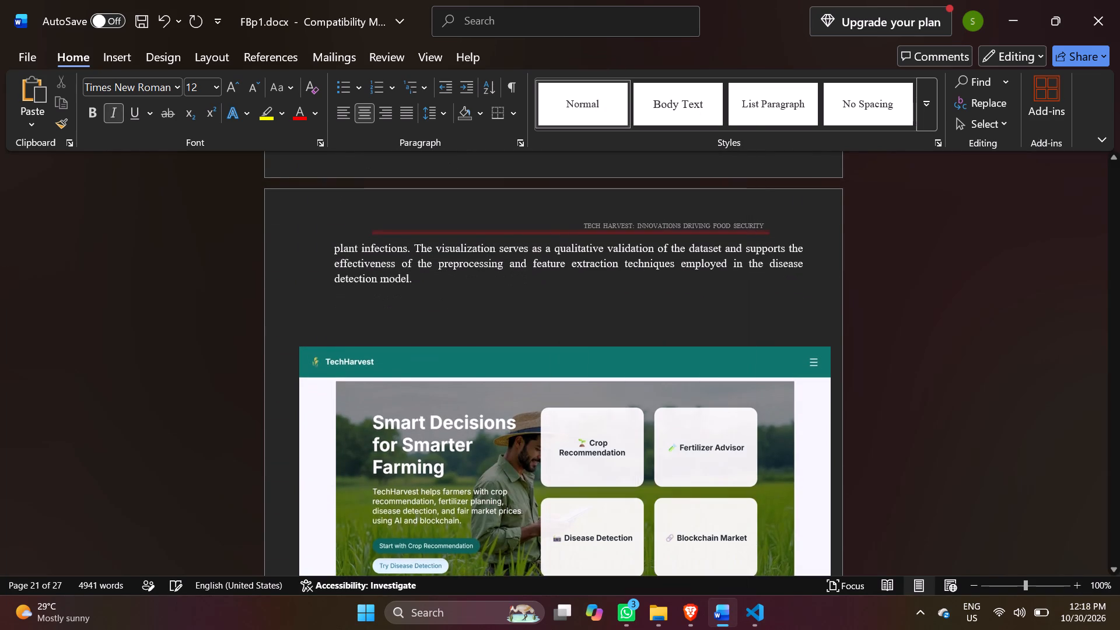
{"action": "left_click_drag", "start_coordinate": [418, 255], "coordinate": [422, 275]}
{"action": "left_click", "coordinate": [422, 275]}
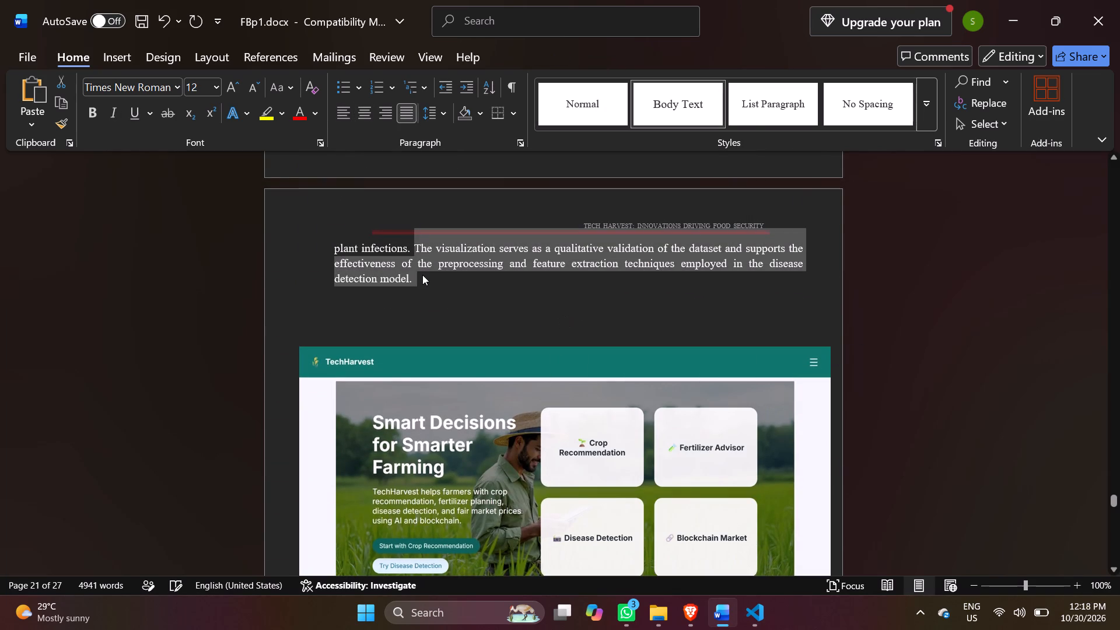
{"action": "key", "text": "Return"}
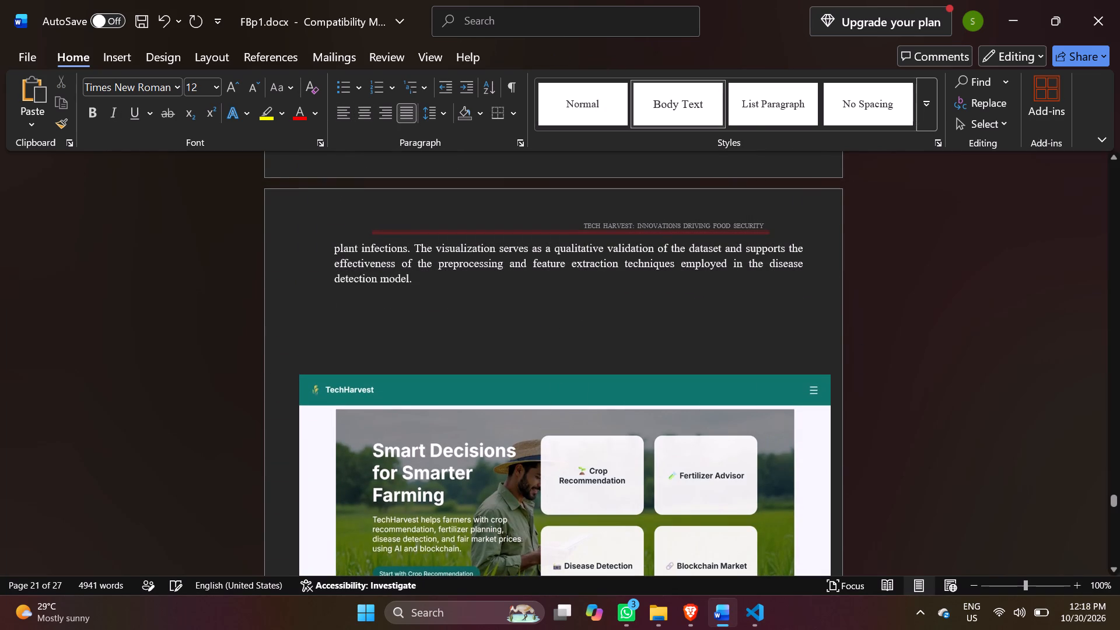
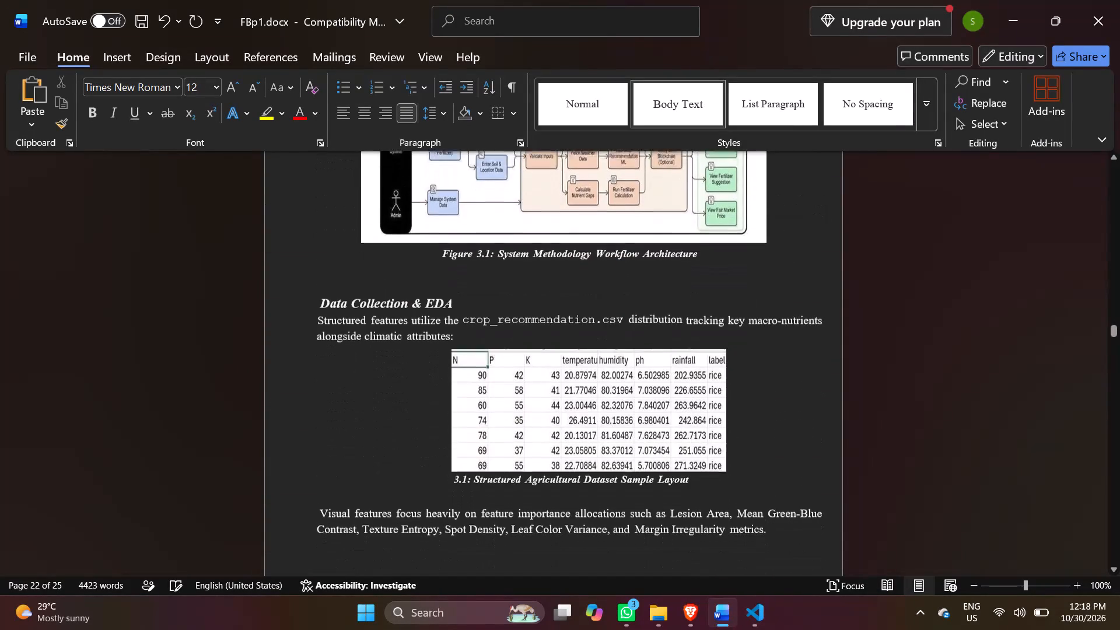
Delete the agricultural dataset table image under Data Collection & EDA.
{"action": "scroll", "coordinate": [682, 461], "scroll_direction": "up", "scroll_amount": 3}
{"action": "scroll", "coordinate": [682, 461], "scroll_direction": "down", "scroll_amount": 1}
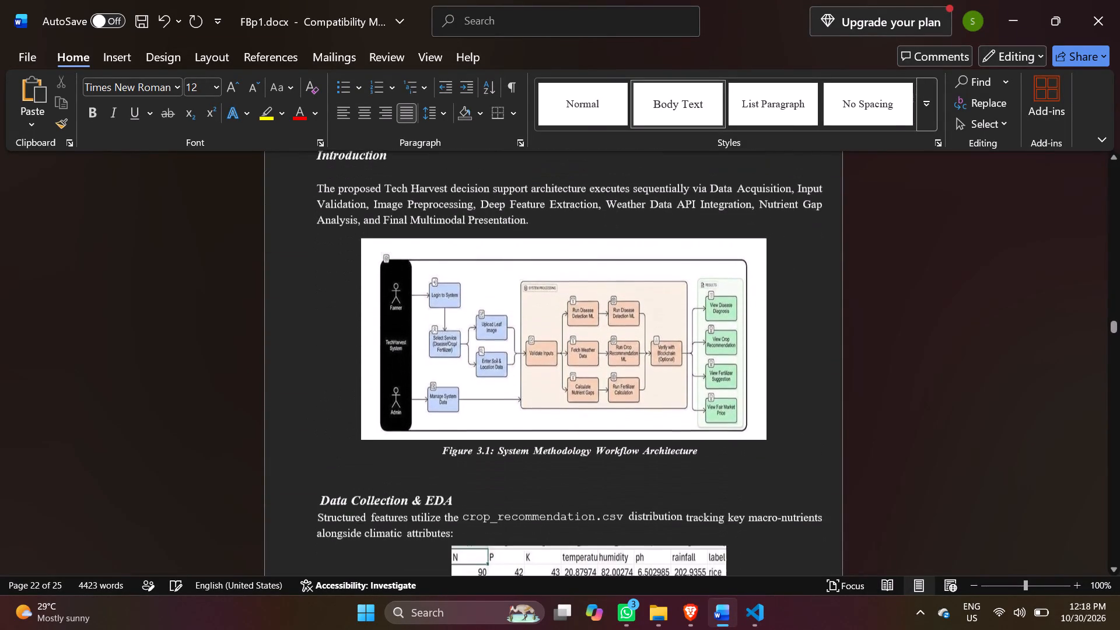
{"action": "scroll", "coordinate": [682, 461], "scroll_direction": "down", "scroll_amount": 1}
{"action": "left_click", "coordinate": [589, 405]}
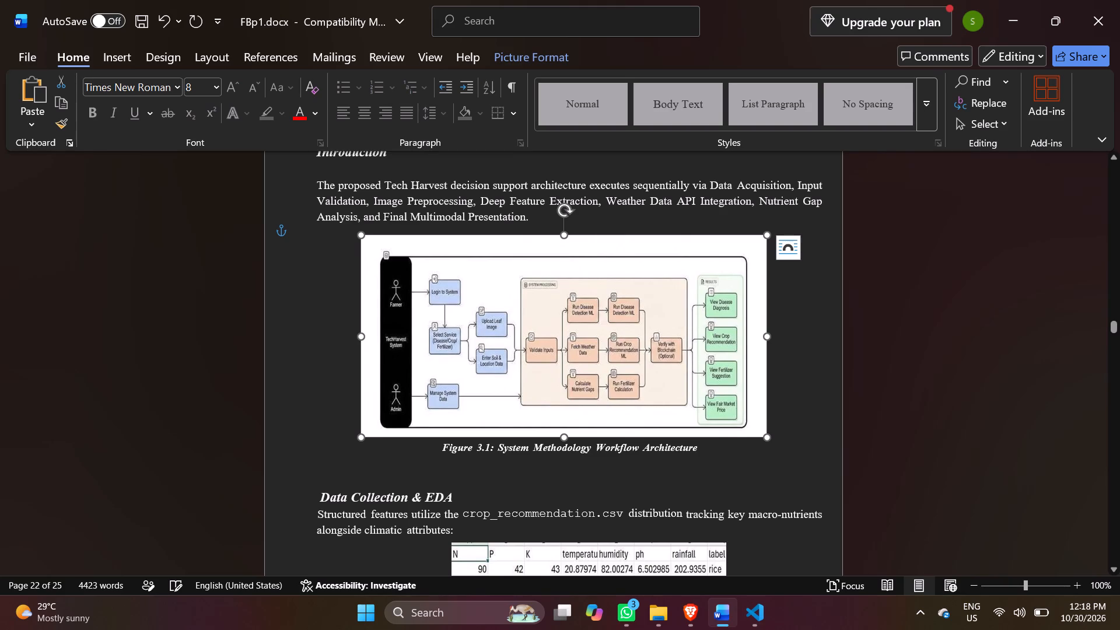
{"action": "scroll", "coordinate": [688, 454], "scroll_direction": "down", "scroll_amount": 2}
{"action": "scroll", "coordinate": [688, 454], "scroll_direction": "up", "scroll_amount": 2}
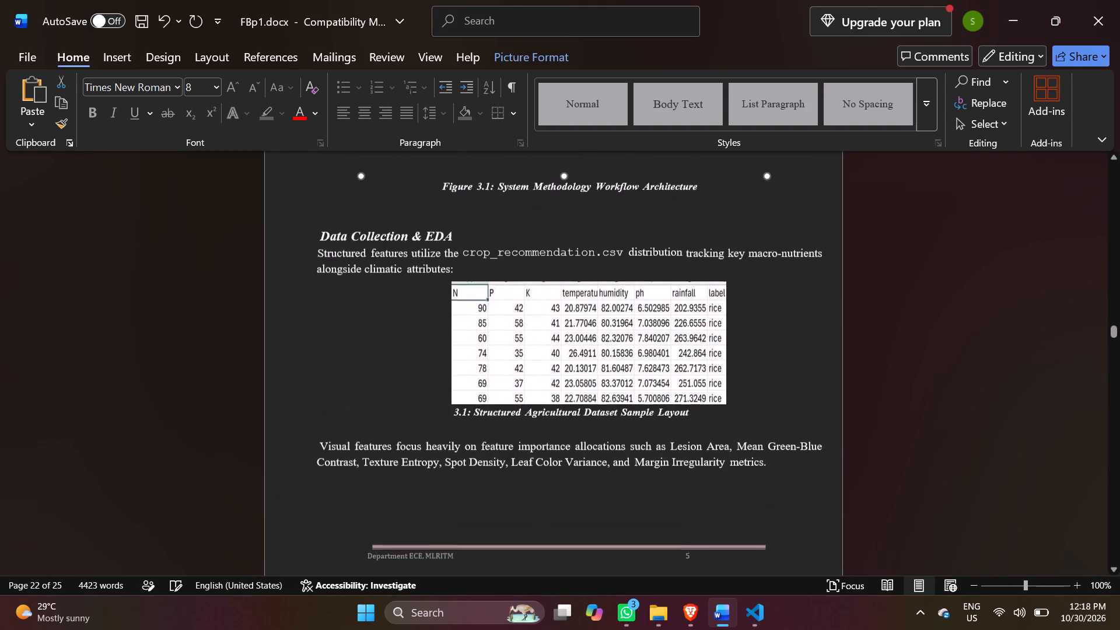
{"action": "left_click", "coordinate": [611, 397]}
{"action": "key", "text": "BackSpace"}
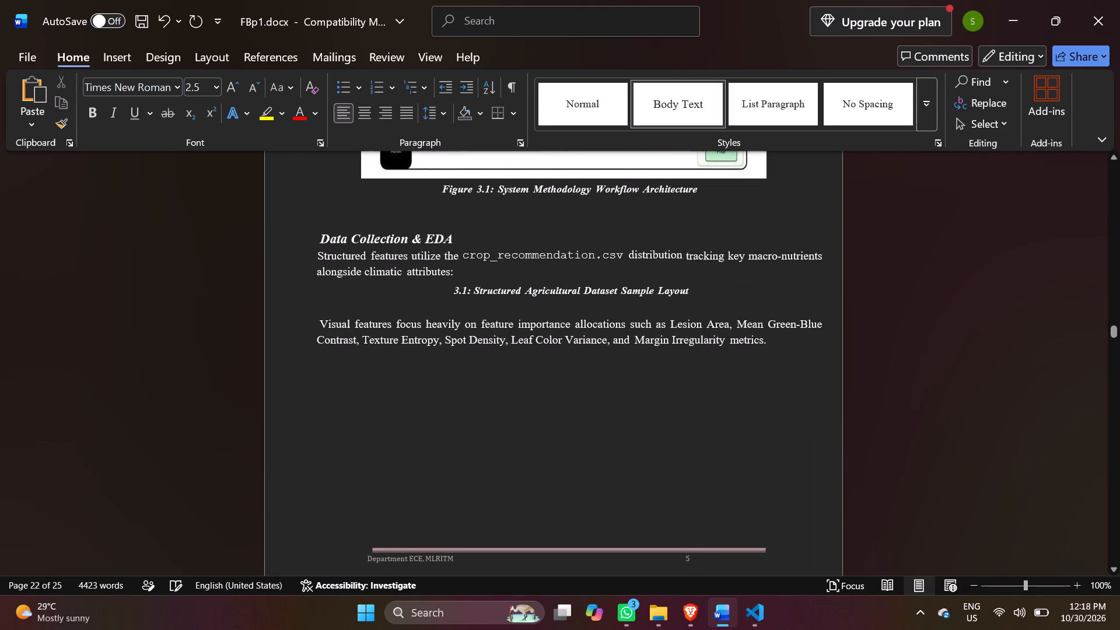
Delete the entire "3.1: Structured Agricultural Dataset Sample Layout" caption under Data Collection & EDA.
{"action": "left_click", "coordinate": [711, 294]}
{"action": "key", "text": "BackSpace"}
{"action": "key", "text": "BackSpace"}
{"action": "key", "text": "BackSpace"}
{"action": "key", "text": "BackSpace"}
{"action": "key", "text": "BackSpace"}
{"action": "key", "text": "BackSpace"}
{"action": "key", "text": "BackSpace"}
{"action": "key", "text": "BackSpace"}
{"action": "key", "text": "BackSpace"}
{"action": "key", "text": "BackSpace"}
{"action": "key", "text": "BackSpace"}
{"action": "key", "text": "BackSpace"}
{"action": "key", "text": "BackSpace"}
{"action": "key", "text": "BackSpace"}
{"action": "key", "text": "BackSpace"}
{"action": "key", "text": "BackSpace"}
{"action": "key", "text": "BackSpace"}
{"action": "key", "text": "BackSpace"}
{"action": "key", "text": "BackSpace"}
{"action": "key", "text": "BackSpace"}
{"action": "key", "text": "BackSpace"}
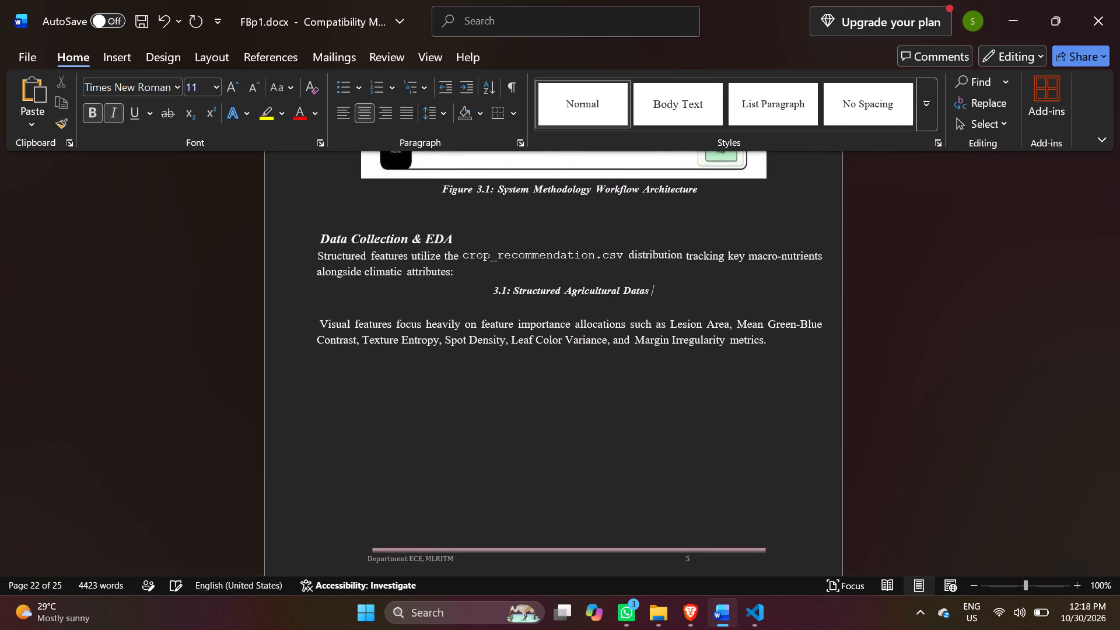
{"action": "key", "text": "BackSpace"}
{"action": "key", "text": "BackSpace"}
{"action": "key", "text": "BackSpace"}
{"action": "key", "text": "BackSpace"}
{"action": "key", "text": "BackSpace"}
{"action": "key", "text": "BackSpace"}
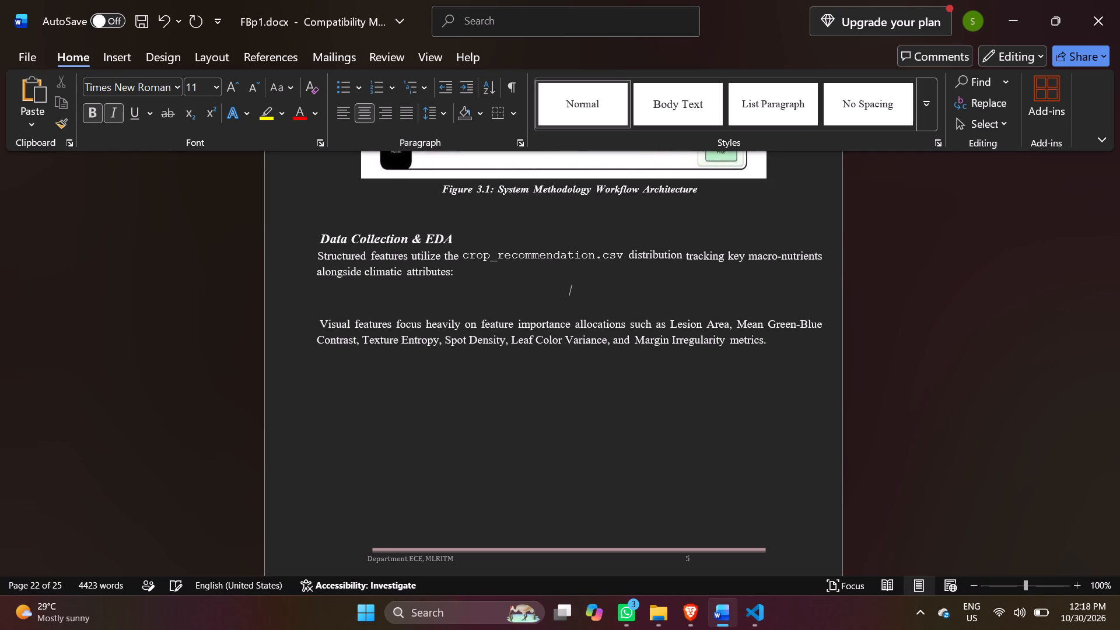
Remove the empty lines between the two Data Collection & EDA paragraphs and the colon after "climatic attributes".
{"action": "key", "text": "BackSpace"}
{"action": "key", "text": "BackSpace"}
{"action": "key", "text": "BackSpace"}
{"action": "key", "text": "BackSpace"}
{"action": "key", "text": "BackSpace"}
{"action": "key", "text": "BackSpace"}
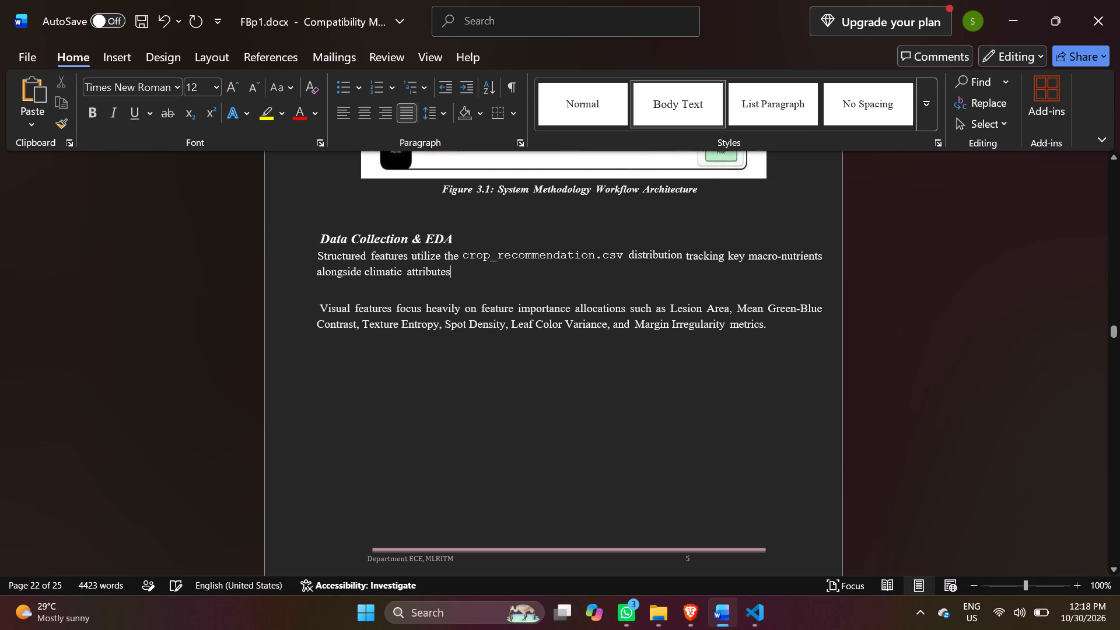
{"action": "left_click", "coordinate": [519, 290]}
{"action": "key", "text": "BackSpace"}
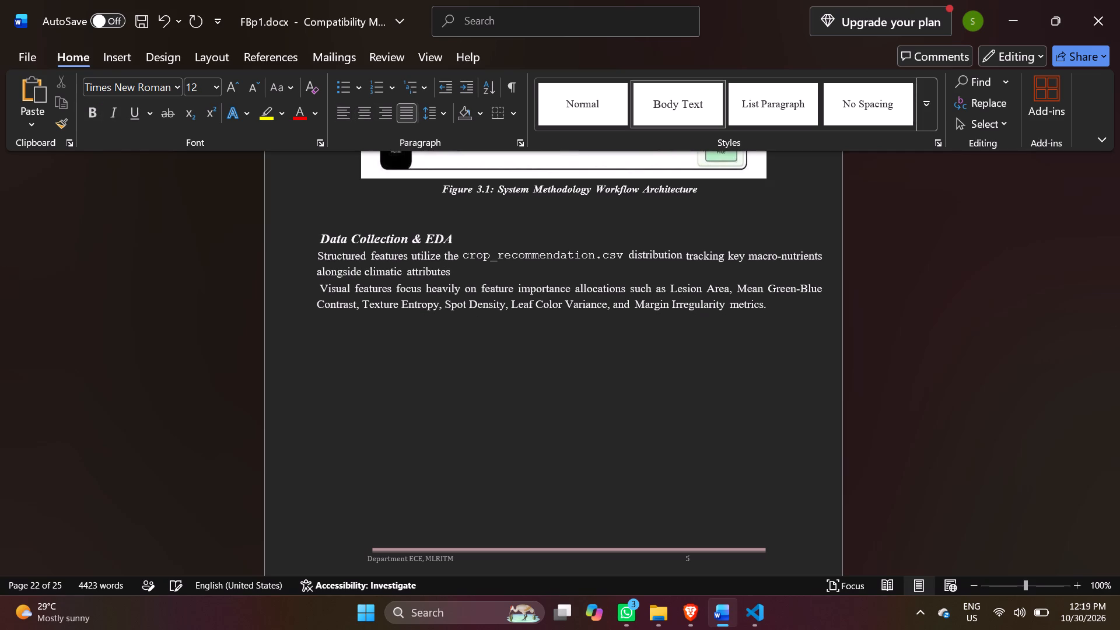
Add a period after "climatic attributes" in the first Data Collection & EDA sentence.
{"action": "key", "text": "period"}
Delete the system workflow diagram above the Figure 3.1 caption.
{"action": "scroll", "coordinate": [519, 290], "scroll_direction": "down", "scroll_amount": 1}
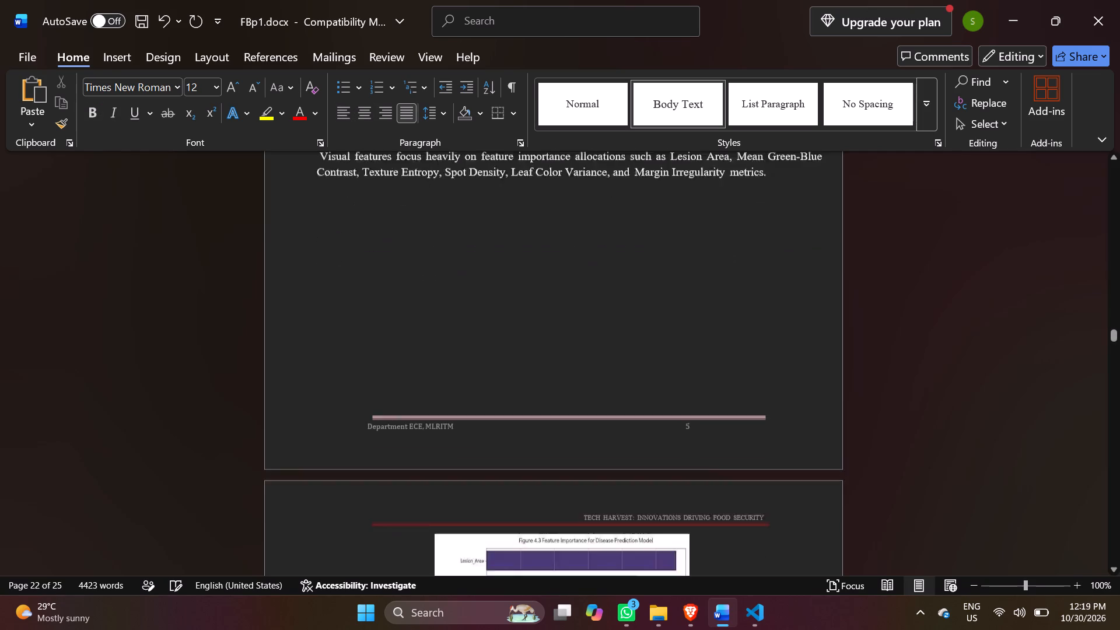
{"action": "scroll", "coordinate": [519, 290], "scroll_direction": "down", "scroll_amount": 2}
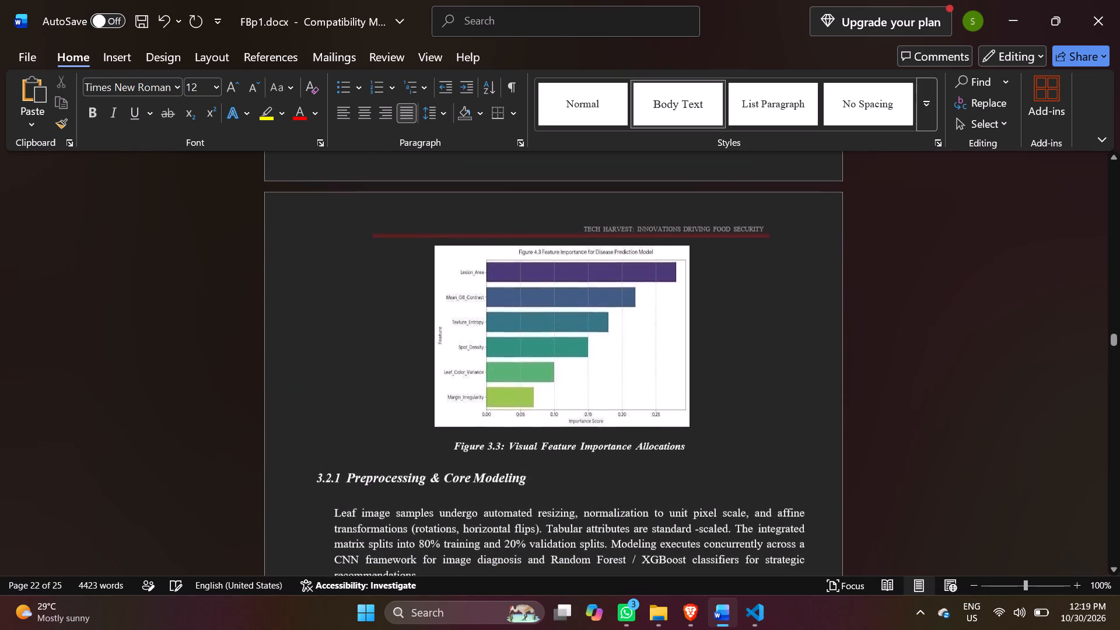
{"action": "scroll", "coordinate": [519, 290], "scroll_direction": "down", "scroll_amount": 1}
{"action": "scroll", "coordinate": [519, 290], "scroll_direction": "up", "scroll_amount": 1}
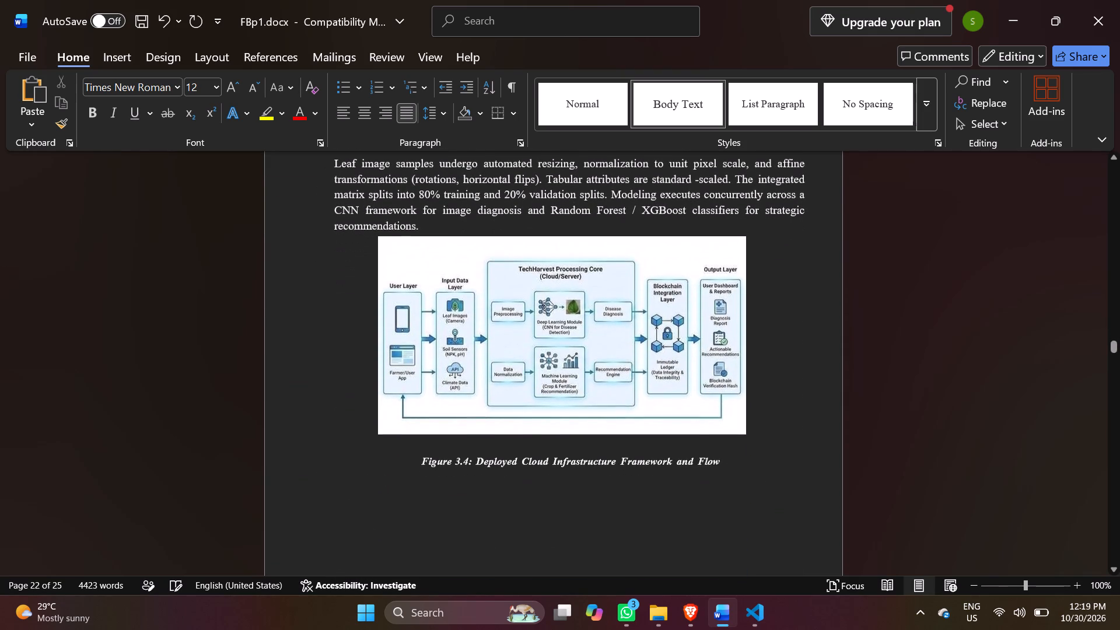
{"action": "scroll", "coordinate": [519, 290], "scroll_direction": "up", "scroll_amount": 3}
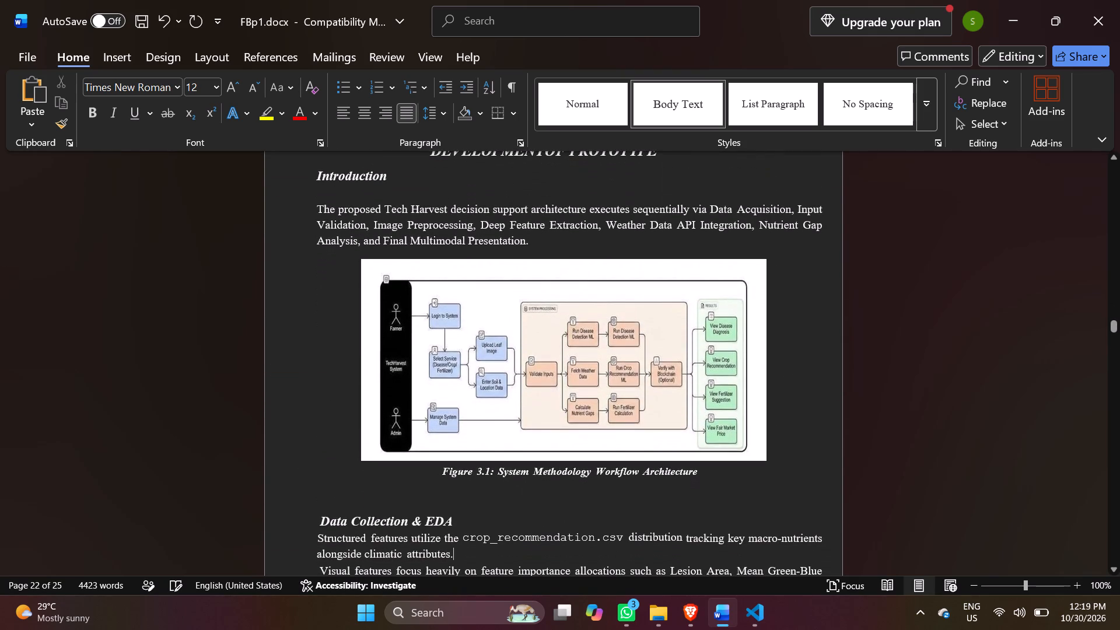
{"action": "left_click", "coordinate": [433, 323]}
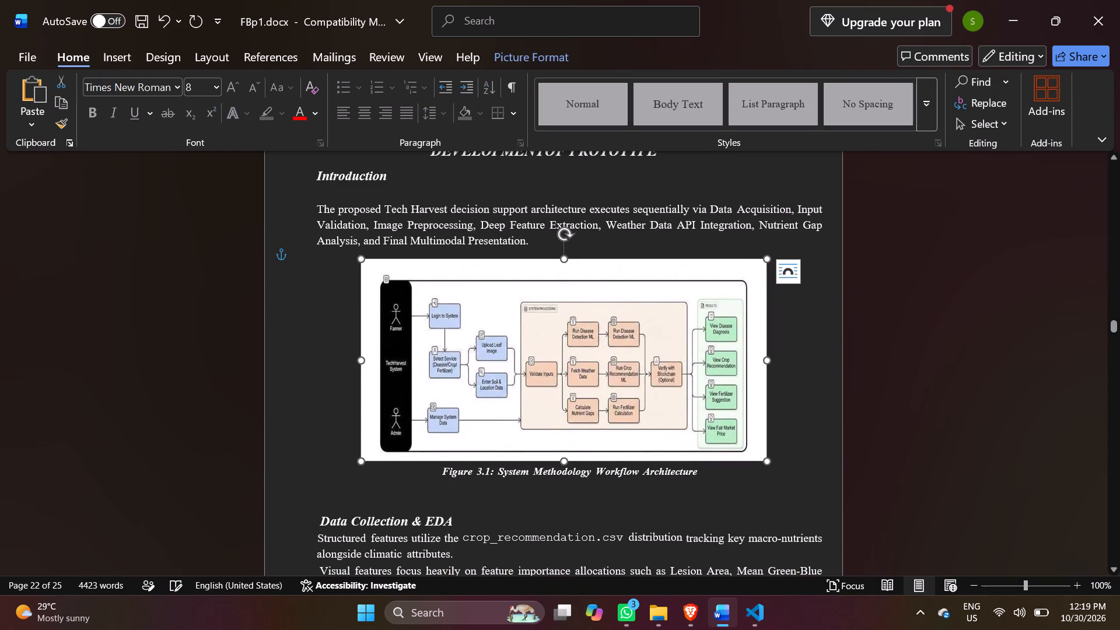
{"action": "key", "text": "BackSpace"}
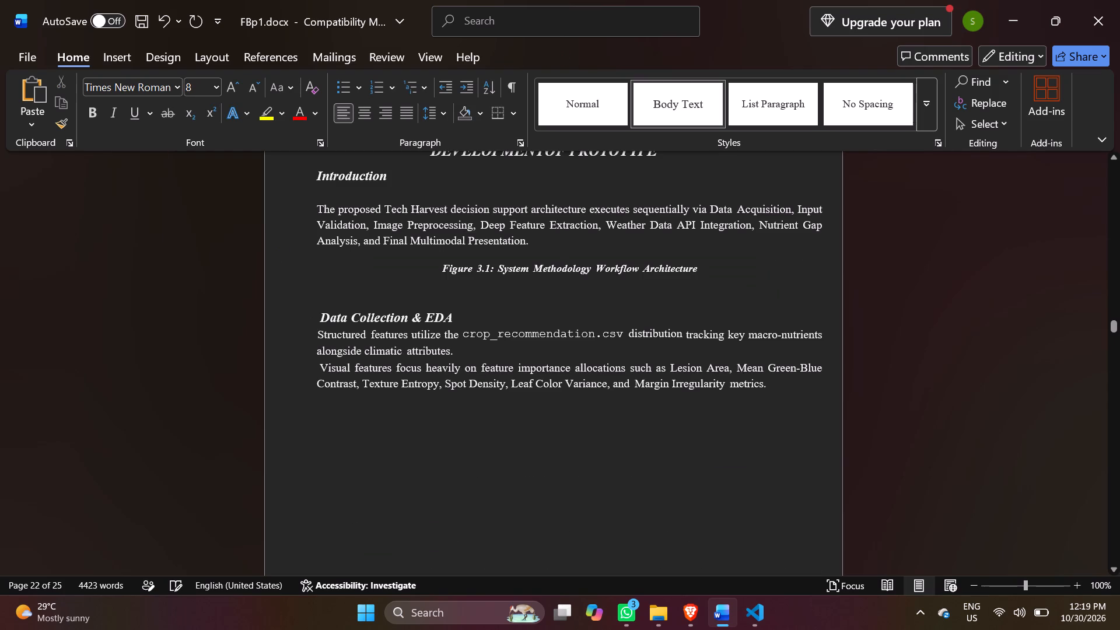
Add a line above the Figure 3.1 caption and insert the picture "WhatsApp Image 2026-10-30 at 12.15.20 PM" from the Desktop folder.
{"action": "key", "text": "Return"}
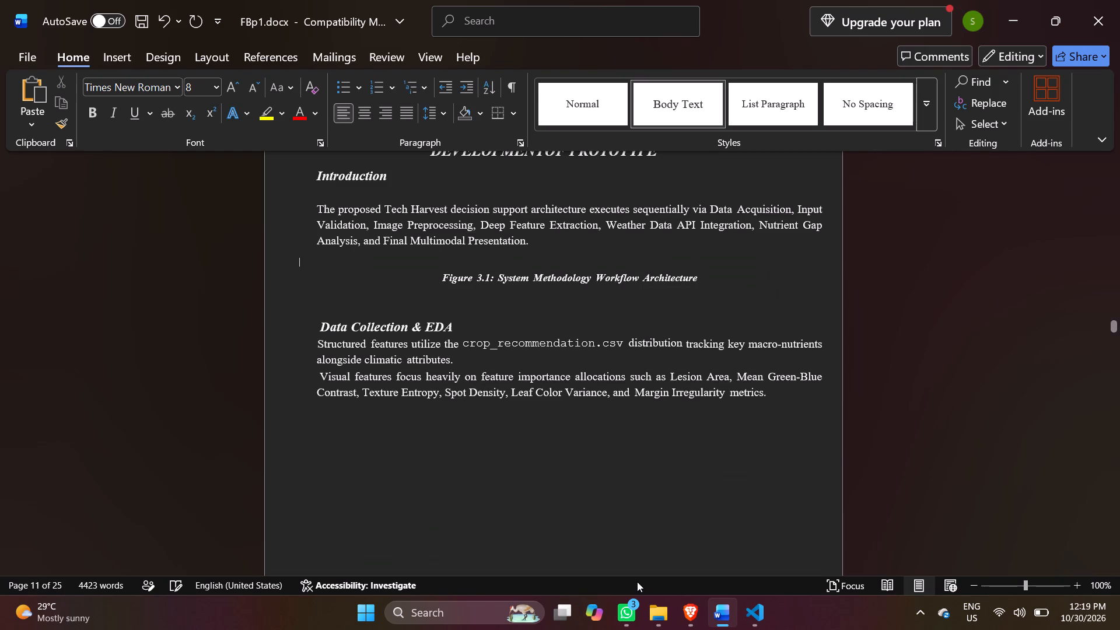
{"action": "left_click", "coordinate": [114, 46]}
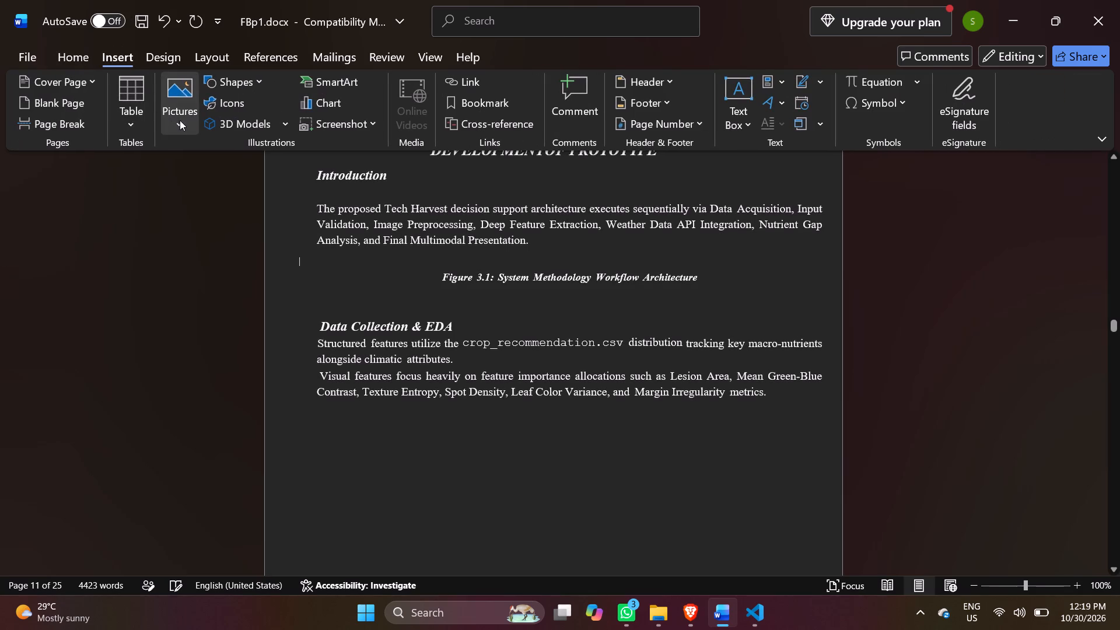
{"action": "left_click", "coordinate": [178, 123]}
{"action": "left_click", "coordinate": [196, 161]}
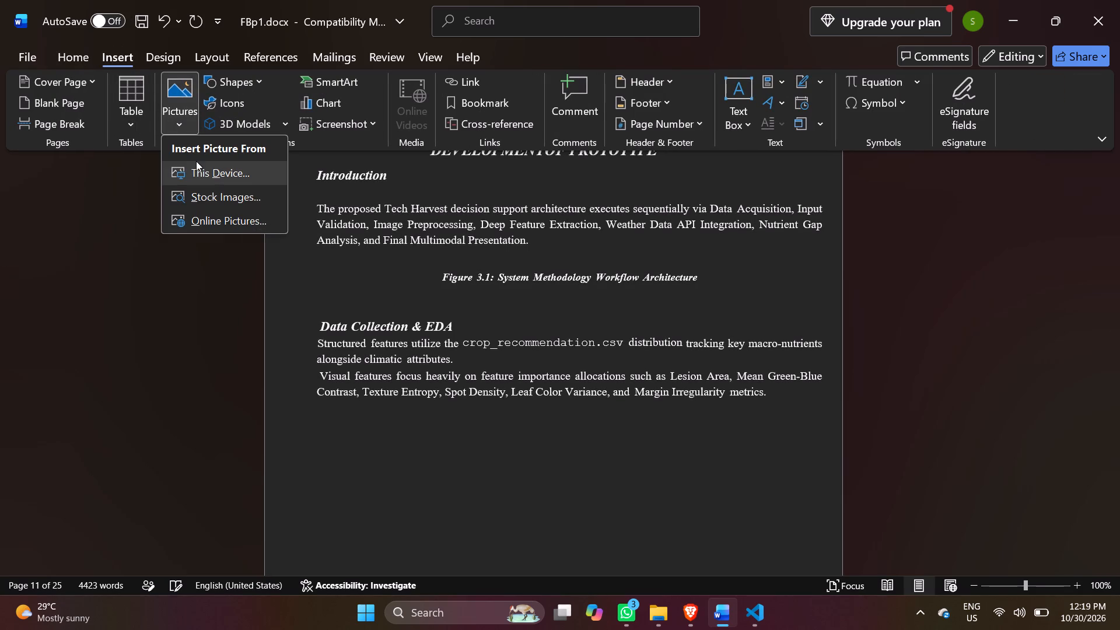
{"action": "scroll", "coordinate": [282, 203], "scroll_direction": "down", "scroll_amount": 4}
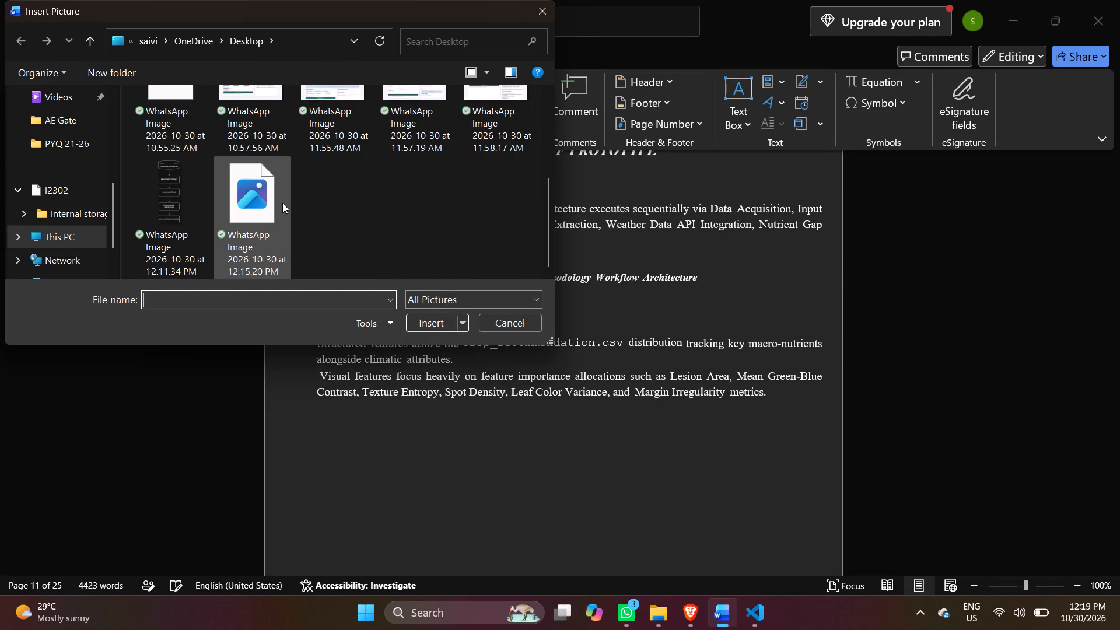
{"action": "left_click", "coordinate": [268, 209]}
{"action": "left_click", "coordinate": [436, 320]}
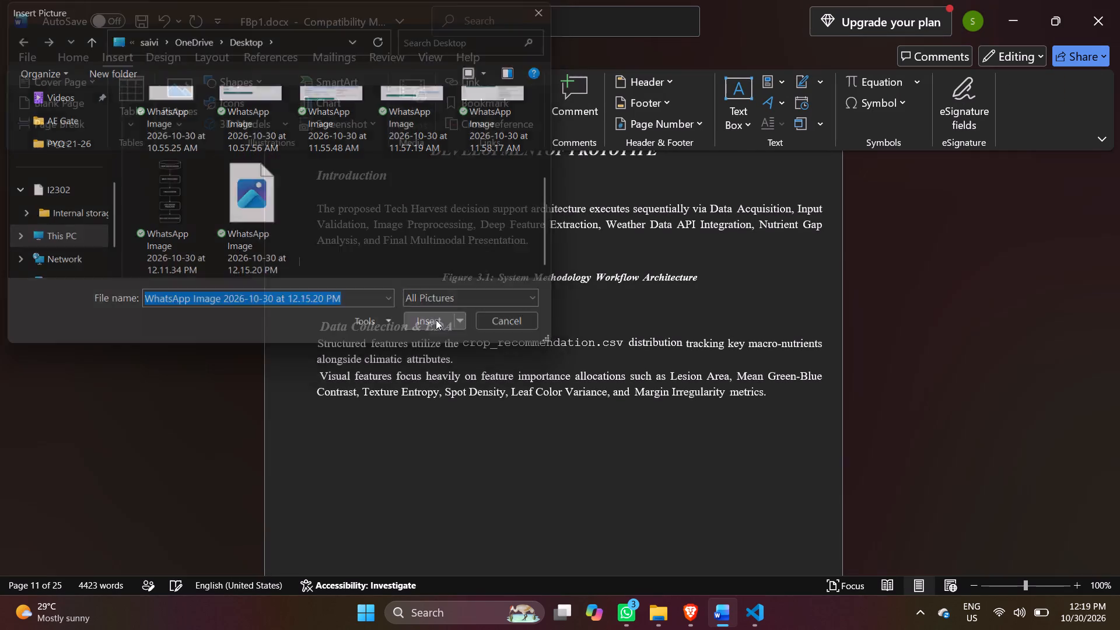
Centre the inserted crop disease flowchart horizontally above the Figure 3.1 caption.
{"action": "left_click_drag", "start_coordinate": [400, 409], "coordinate": [499, 393]}
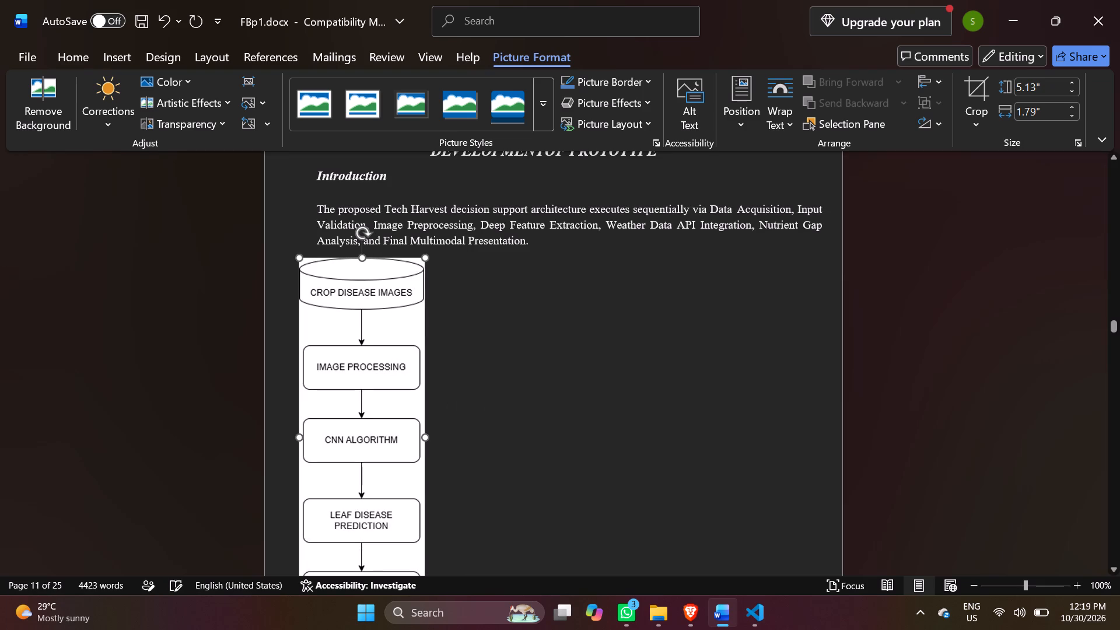
{"action": "left_click_drag", "start_coordinate": [339, 415], "coordinate": [467, 408]}
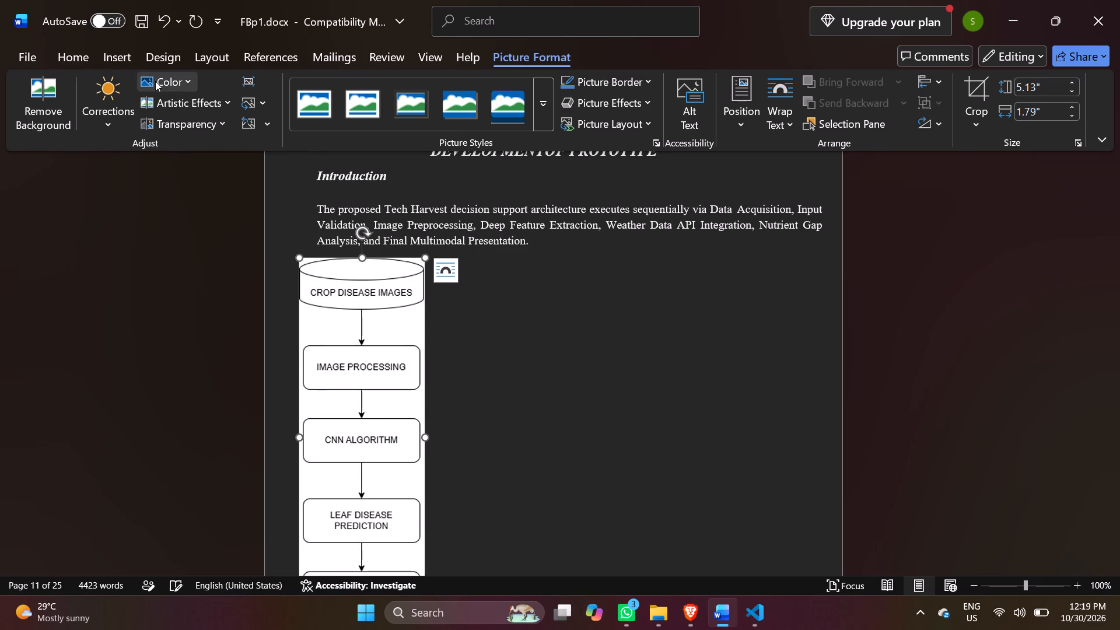
{"action": "left_click", "coordinate": [85, 61]}
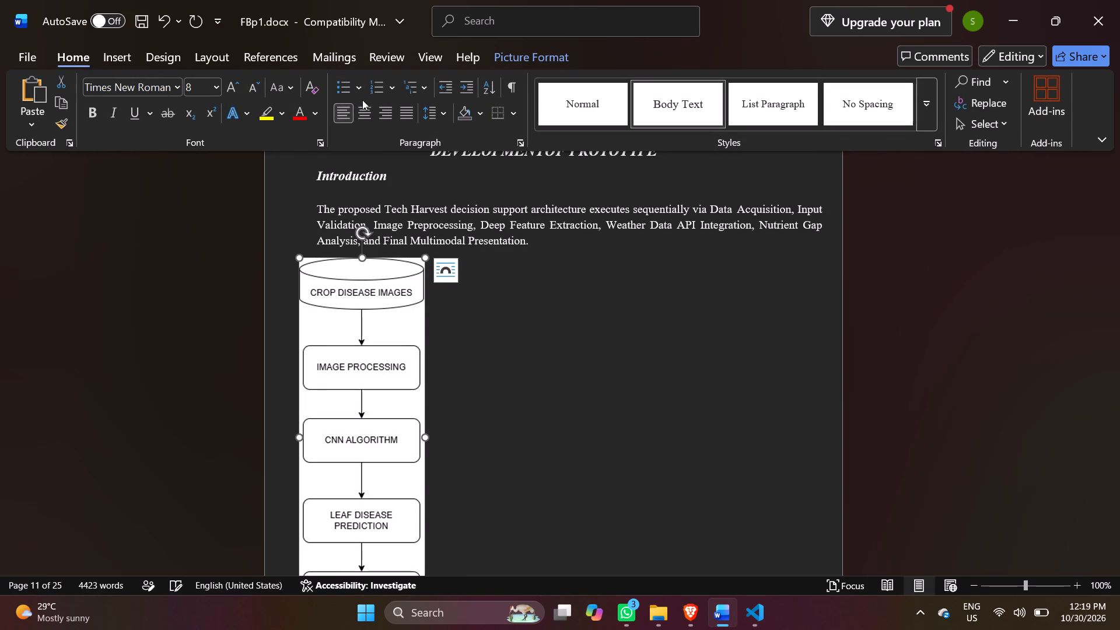
{"action": "left_click_drag", "start_coordinate": [363, 100], "coordinate": [364, 120]}
{"action": "left_click", "coordinate": [364, 120]}
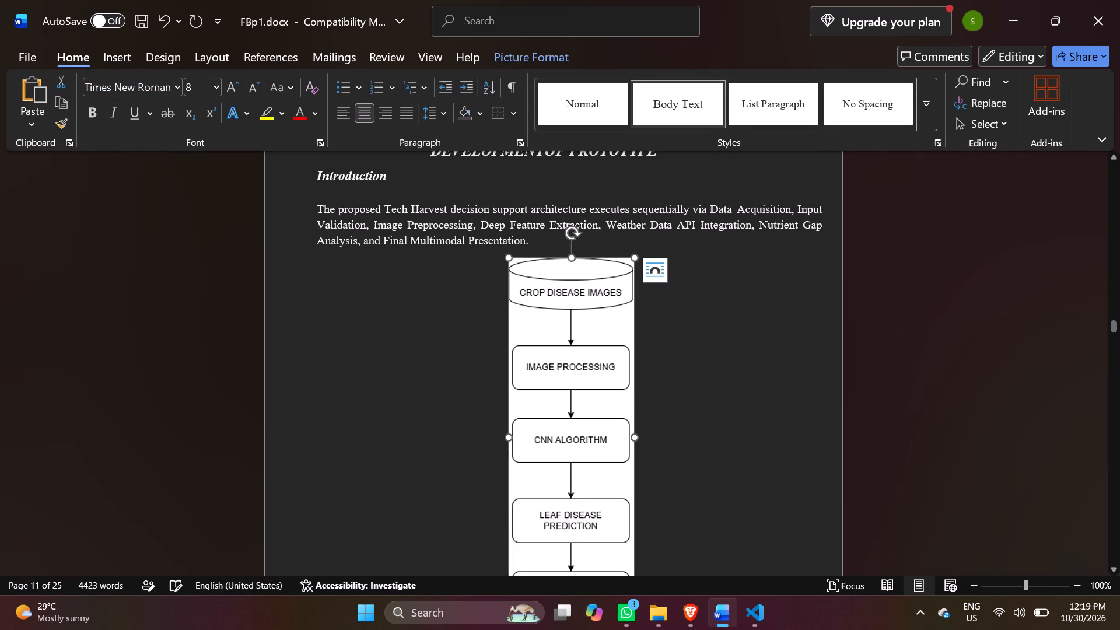
{"action": "left_click", "coordinate": [696, 376]}
Place the text cursor at the end of the "Figure 3.1: System Methodology Workflow Architecture" caption.
{"action": "scroll", "coordinate": [696, 376], "scroll_direction": "down", "scroll_amount": 1}
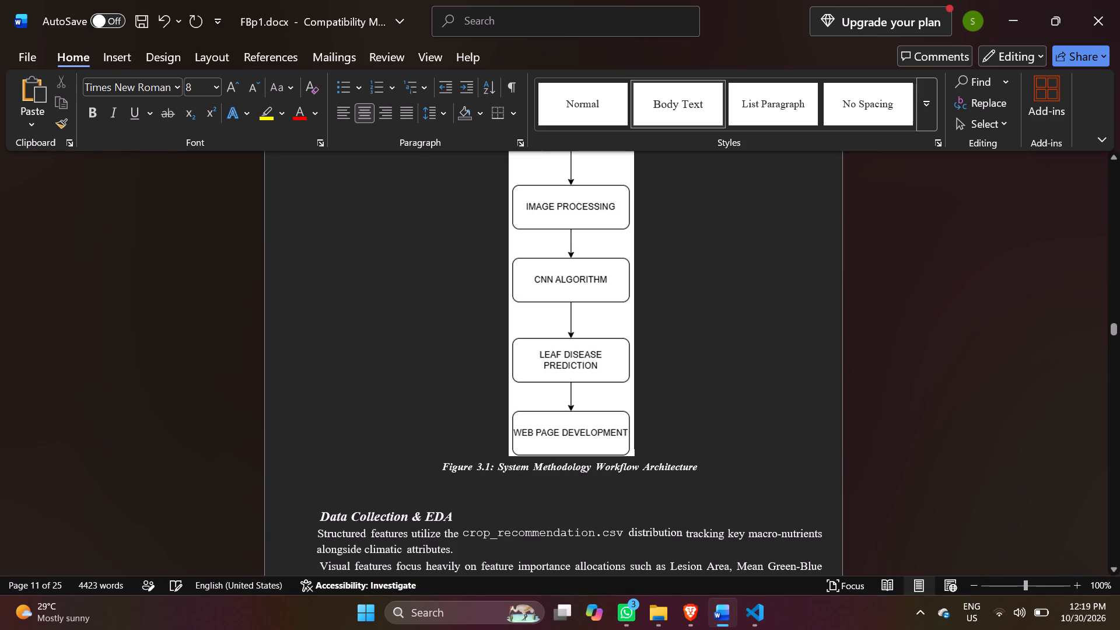
{"action": "left_click", "coordinate": [701, 464]}
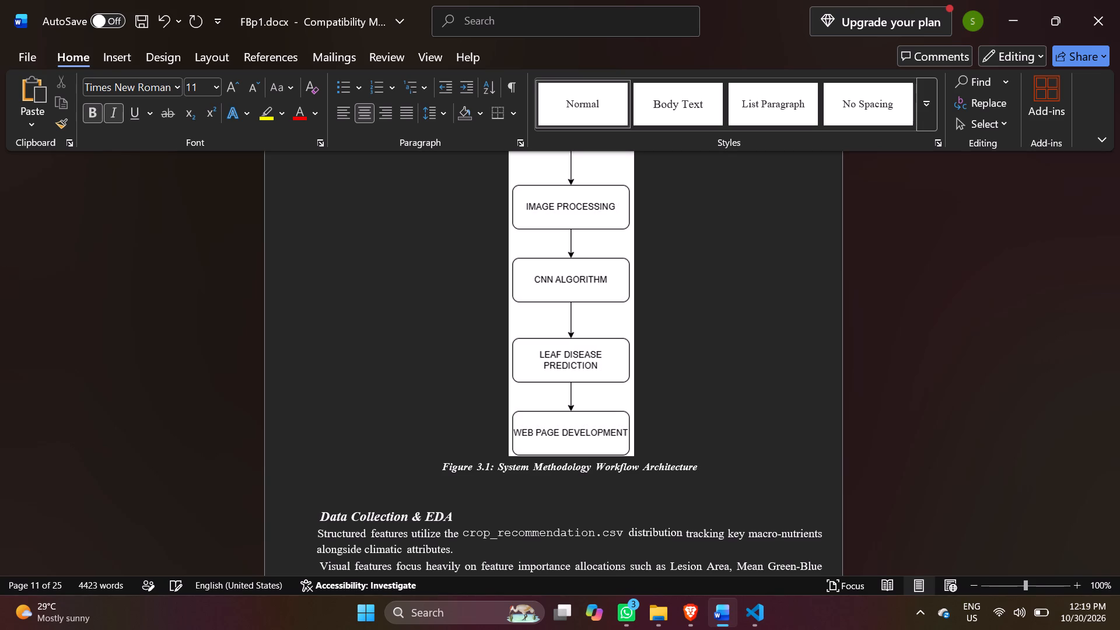
Review the report from the Figure 3.1 caption through the following chapters down to section 9.1 Result.
{"action": "scroll", "coordinate": [559, 563], "scroll_direction": "down", "scroll_amount": 5}
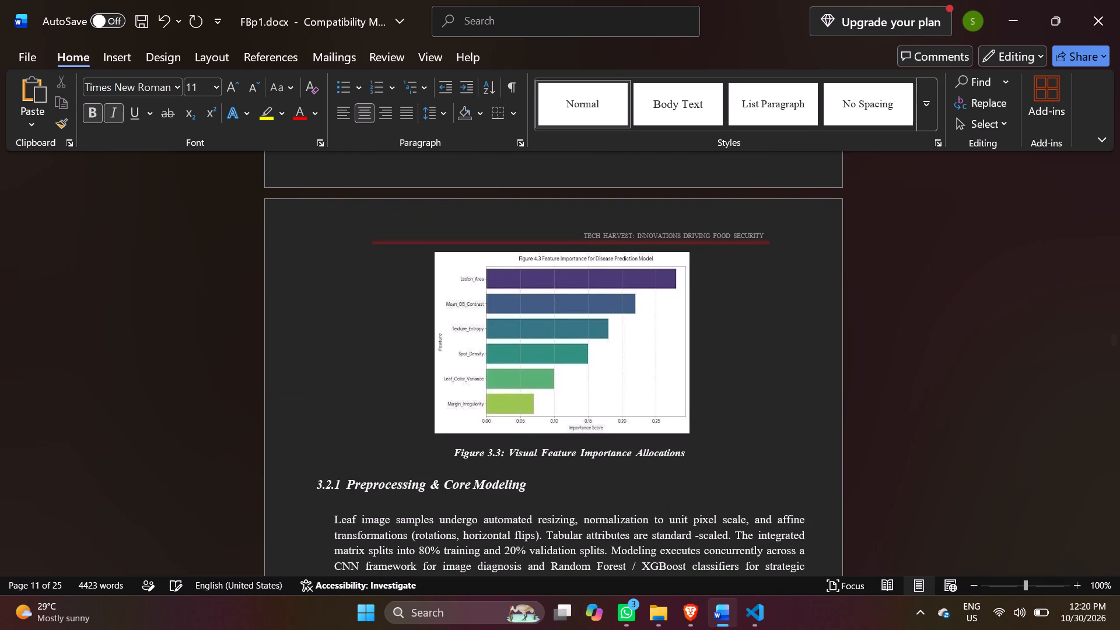
{"action": "key", "text": "Down"}
{"action": "key", "text": "Down"}
{"action": "key", "text": "Down"}
{"action": "key", "text": "Down"}
{"action": "key", "text": "Down"}
{"action": "key", "text": "Down"}
{"action": "key", "text": "Down"}
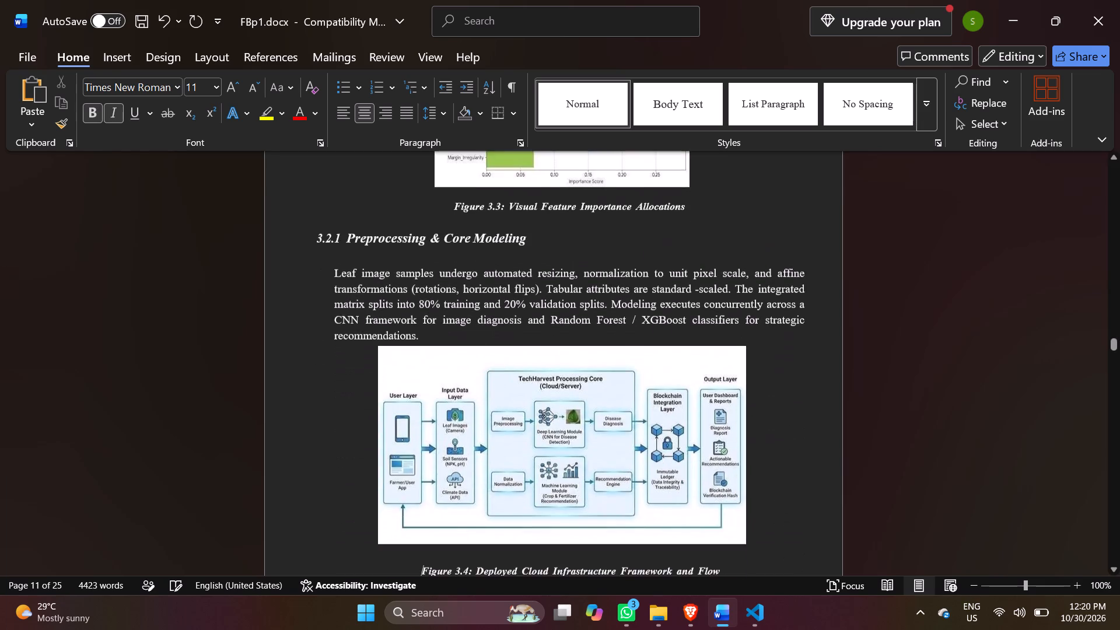
{"action": "key", "text": "Down"}
{"action": "key", "text": "Down"}
{"action": "key", "text": "Down"}
{"action": "key", "text": "Down"}
{"action": "key", "text": "Down"}
{"action": "key", "text": "Down"}
{"action": "key", "text": "Down"}
{"action": "key", "text": "Down"}
{"action": "key", "text": "Down"}
{"action": "key", "text": "Down"}
{"action": "key", "text": "Down"}
{"action": "key", "text": "Down"}
{"action": "key", "text": "Down"}
{"action": "key", "text": "Down"}
{"action": "key", "text": "Down"}
{"action": "key", "text": "Down"}
{"action": "key", "text": "Down"}
{"action": "key", "text": "Down"}
{"action": "key", "text": "Down"}
{"action": "key", "text": "Down"}
{"action": "key", "text": "Down"}
{"action": "key", "text": "Down"}
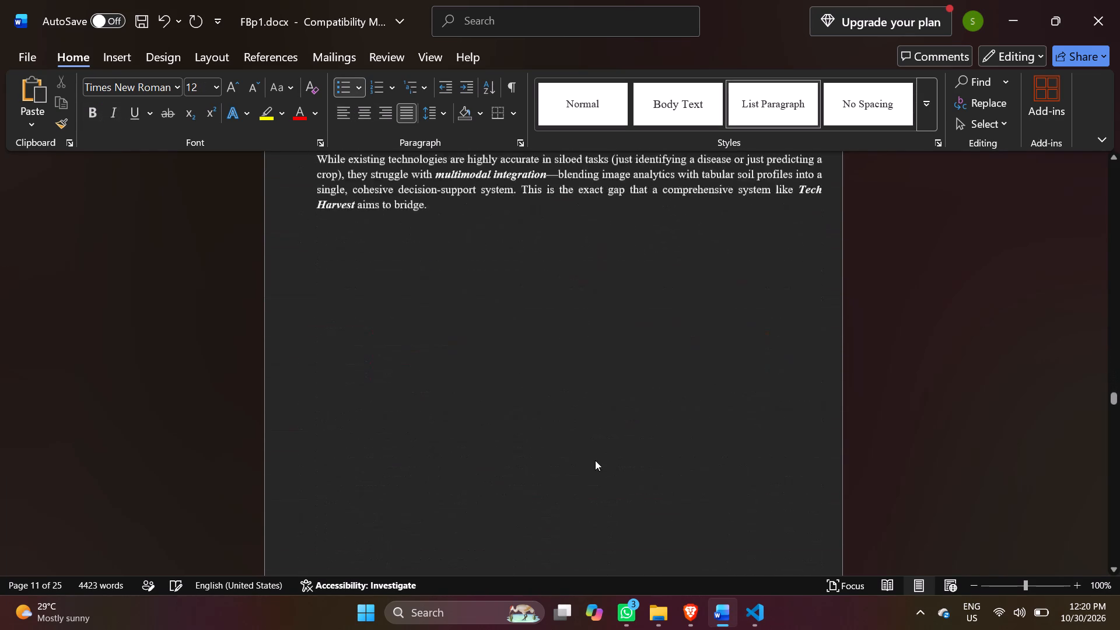
{"action": "key", "text": "Down"}
{"action": "key", "text": "Down"}
{"action": "key", "text": "Down"}
{"action": "key", "text": "Down"}
{"action": "key", "text": "Down"}
{"action": "key", "text": "Down"}
{"action": "key", "text": "Down"}
{"action": "key", "text": "Down"}
{"action": "key", "text": "Down"}
{"action": "key", "text": "Down"}
{"action": "key", "text": "Down"}
{"action": "key", "text": "Down"}
{"action": "key", "text": "Down"}
{"action": "key", "text": "Down"}
{"action": "key", "text": "Down"}
{"action": "key", "text": "Down"}
{"action": "key", "text": "Down"}
{"action": "key", "text": "Down"}
{"action": "key", "text": "Down"}
{"action": "key", "text": "Down"}
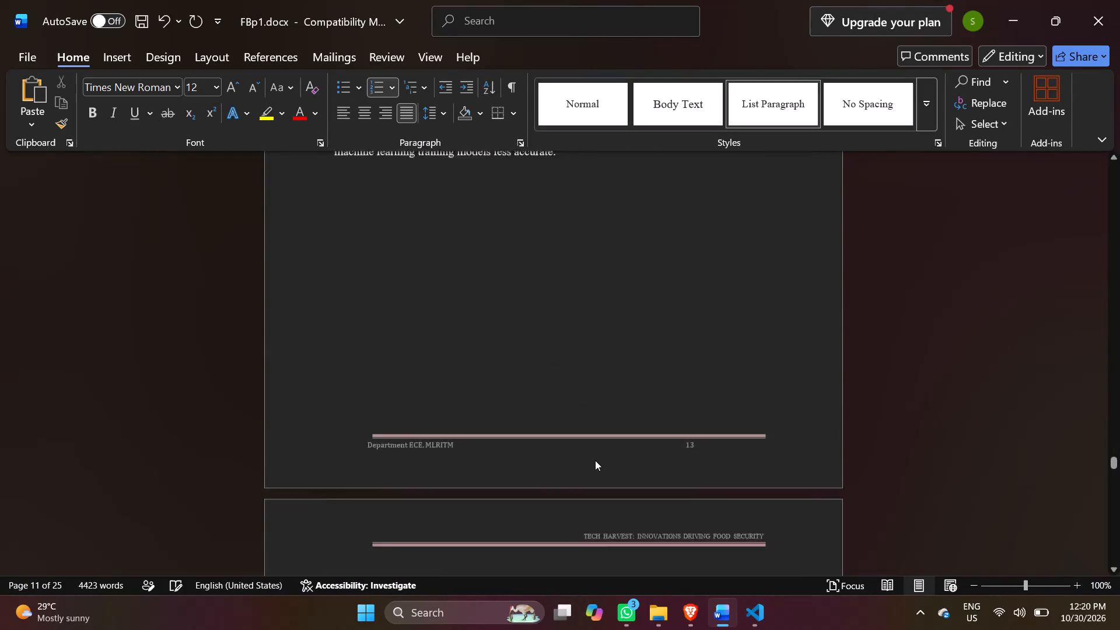
{"action": "key", "text": "Down"}
{"action": "key", "text": "Down"}
{"action": "key", "text": "Down"}
{"action": "key", "text": "Down"}
{"action": "key", "text": "Down"}
{"action": "key", "text": "Down"}
{"action": "key", "text": "Down"}
{"action": "key", "text": "Down"}
{"action": "key", "text": "Down"}
{"action": "key", "text": "Down"}
{"action": "key", "text": "Down"}
{"action": "key", "text": "Down"}
{"action": "key", "text": "Down"}
{"action": "key", "text": "Down"}
{"action": "key", "text": "Down"}
{"action": "key", "text": "Down"}
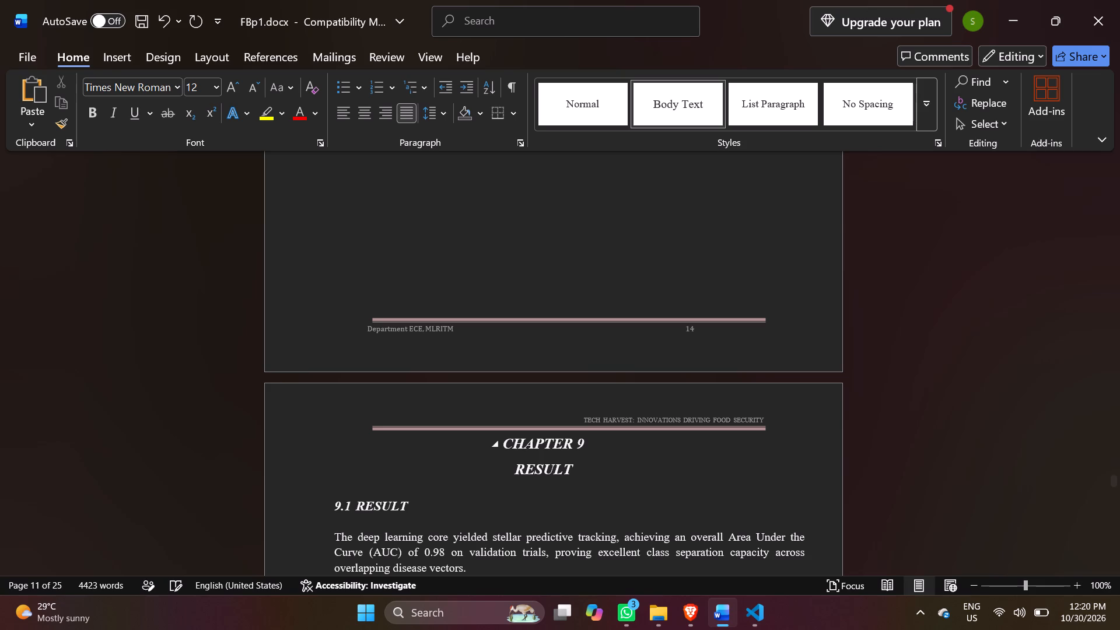
Save the report.
{"action": "key", "text": "ctrl+s"}
Insert a blank line after the Chapter 9 paragraph ending "disease detection model.", above the TechHarvest home page screenshot.
{"action": "scroll", "coordinate": [519, 514], "scroll_direction": "down", "scroll_amount": 1}
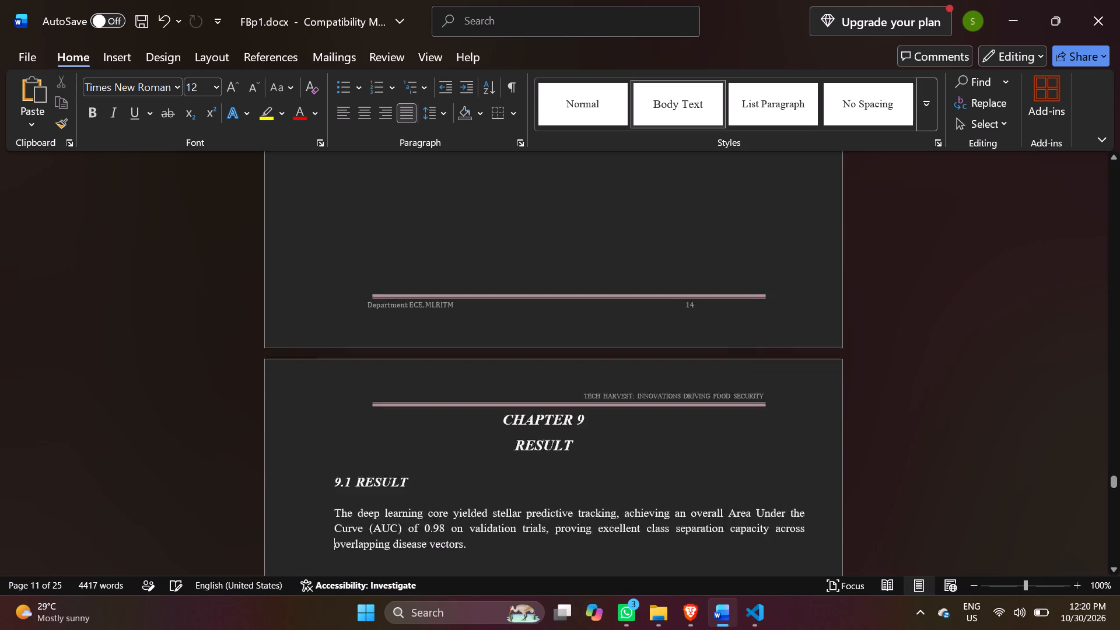
{"action": "scroll", "coordinate": [519, 514], "scroll_direction": "down", "scroll_amount": 2}
{"action": "scroll", "coordinate": [519, 514], "scroll_direction": "up", "scroll_amount": 1}
{"action": "scroll", "coordinate": [519, 514], "scroll_direction": "down", "scroll_amount": 2}
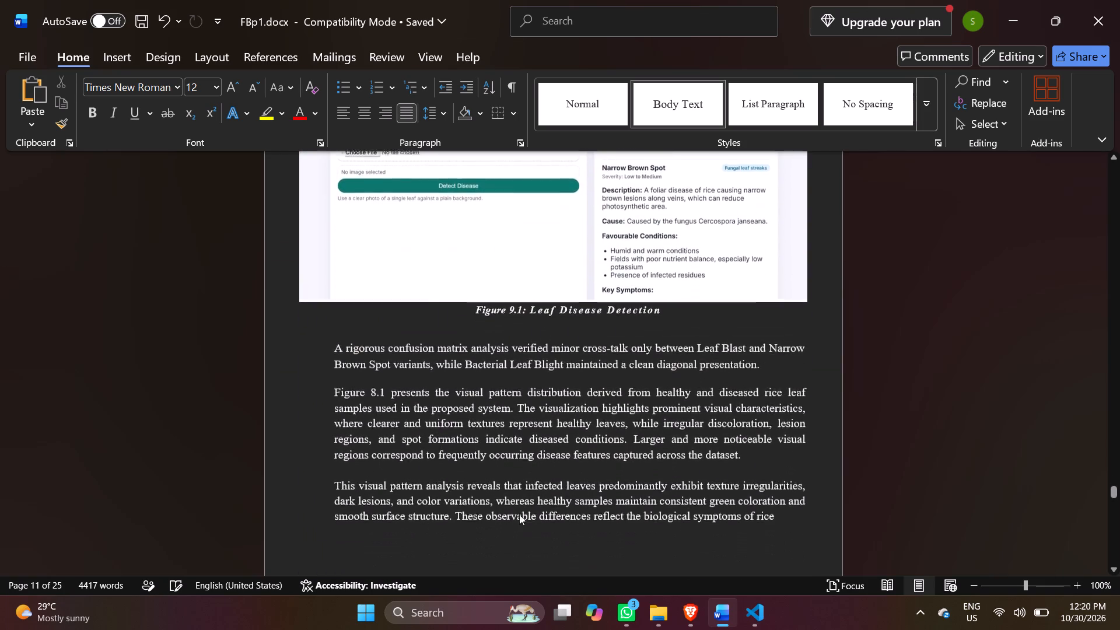
{"action": "scroll", "coordinate": [519, 514], "scroll_direction": "down", "scroll_amount": 2}
{"action": "scroll", "coordinate": [519, 514], "scroll_direction": "up", "scroll_amount": 1}
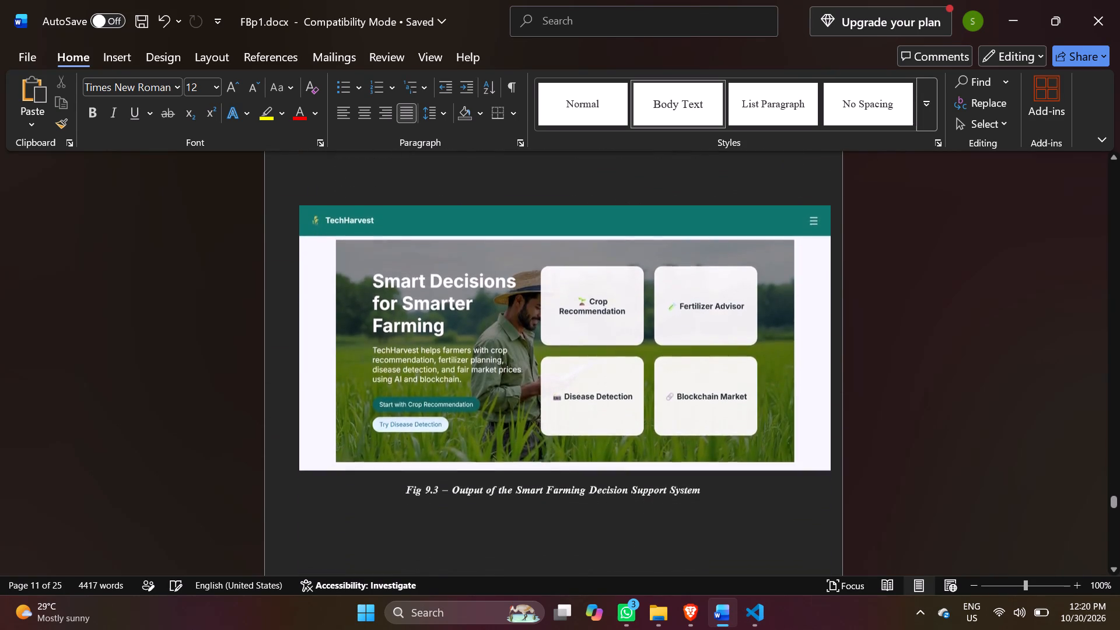
{"action": "scroll", "coordinate": [519, 514], "scroll_direction": "up", "scroll_amount": 1}
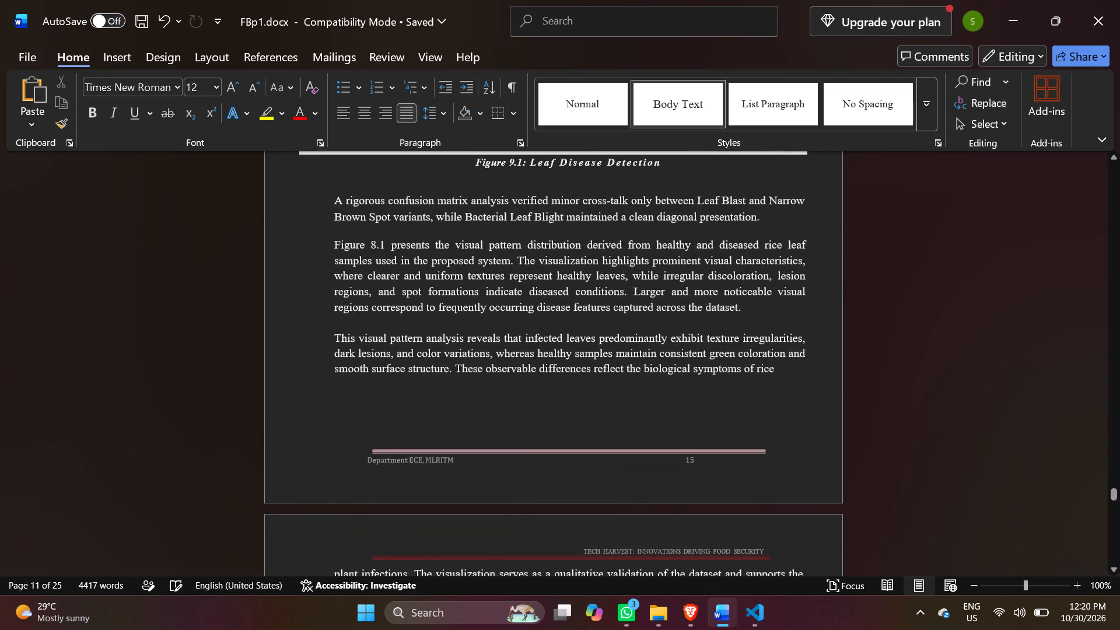
{"action": "scroll", "coordinate": [551, 362], "scroll_direction": "down", "scroll_amount": 1}
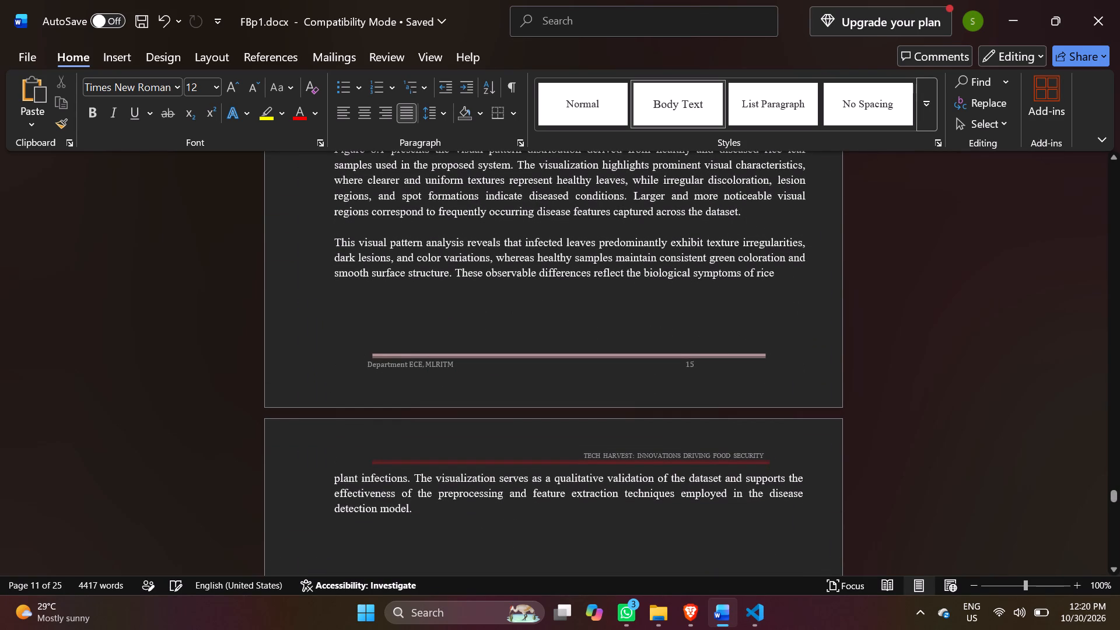
{"action": "left_click", "coordinate": [435, 513]}
{"action": "scroll", "coordinate": [435, 513], "scroll_direction": "down", "scroll_amount": 1}
{"action": "key", "text": "Return"}
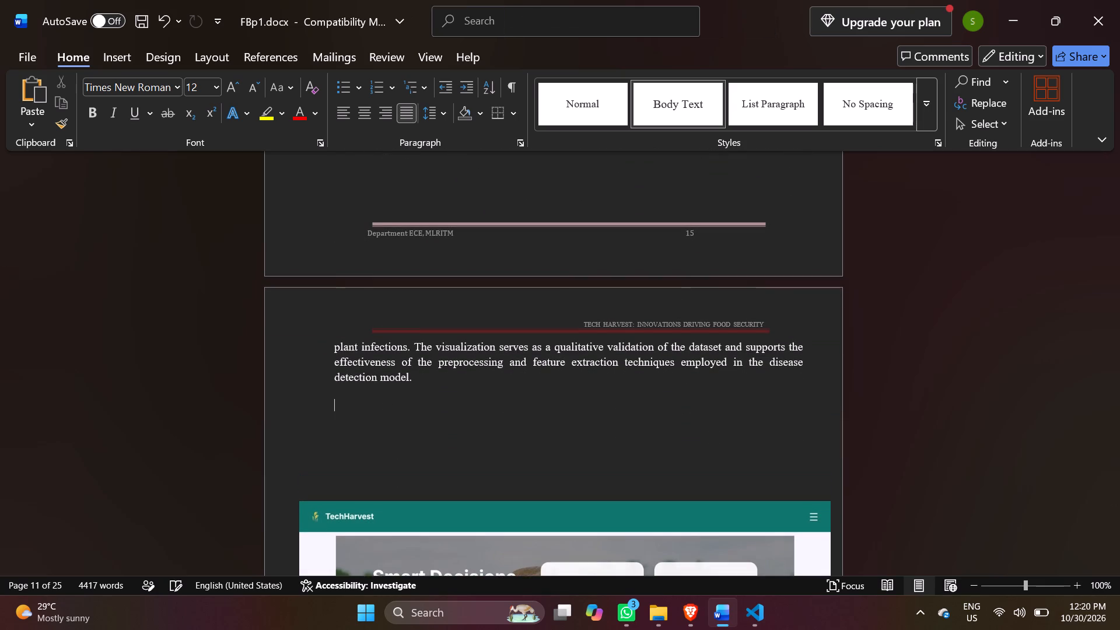
Place the cursor on the blank line above the TechHarvest home page screenshot and switch to File Explorer.
{"action": "scroll", "coordinate": [435, 513], "scroll_direction": "down", "scroll_amount": 1}
{"action": "scroll", "coordinate": [435, 513], "scroll_direction": "up", "scroll_amount": 3}
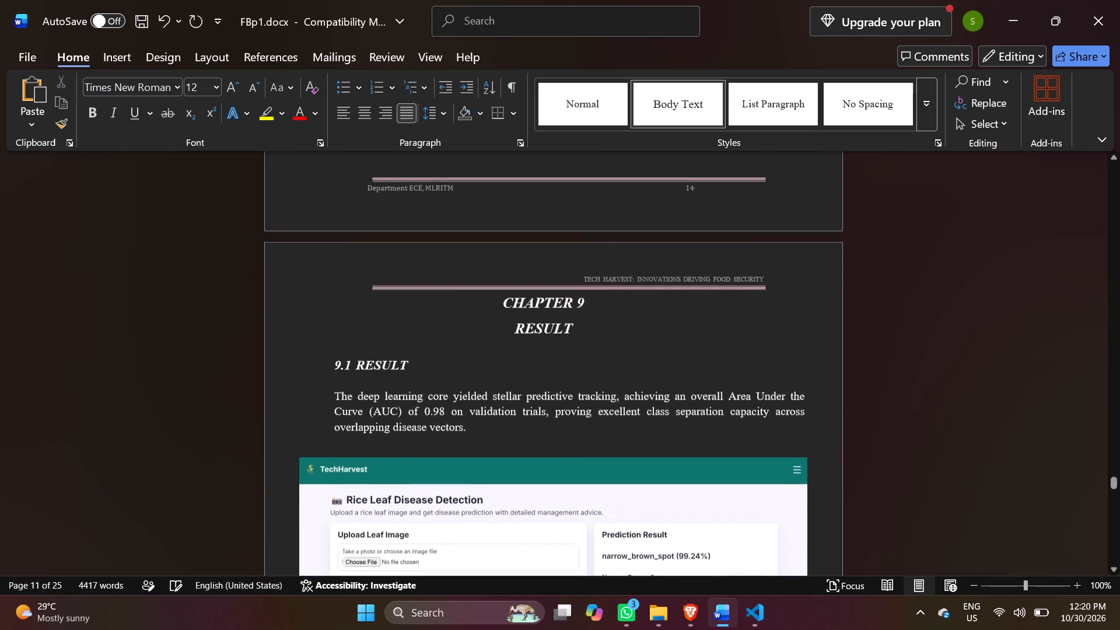
{"action": "left_click", "coordinate": [435, 513]}
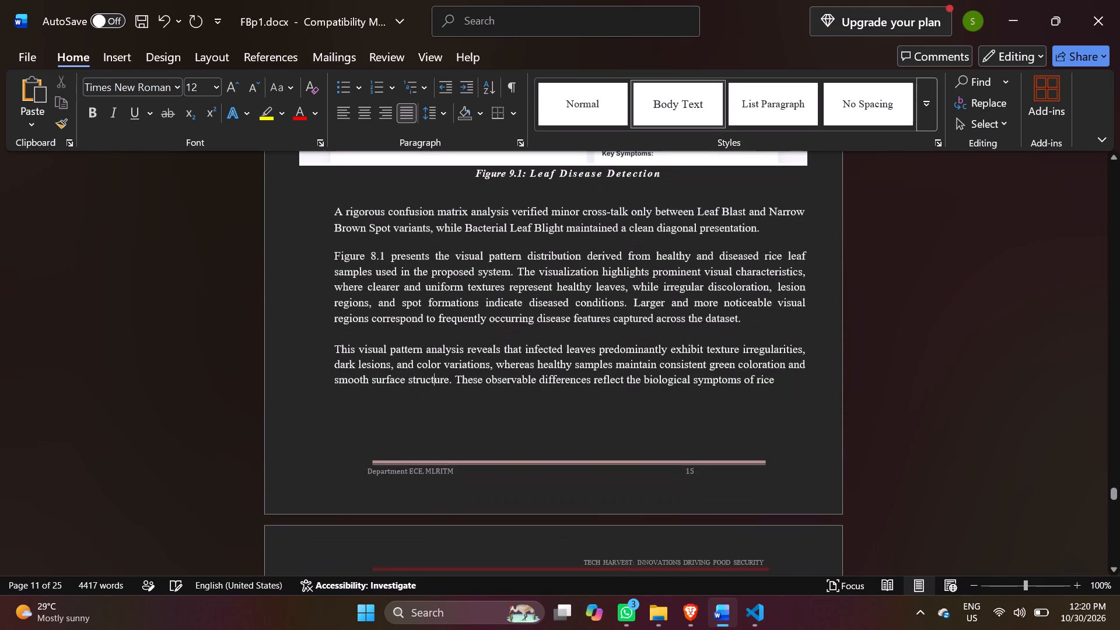
{"action": "scroll", "coordinate": [435, 513], "scroll_direction": "down", "scroll_amount": 2}
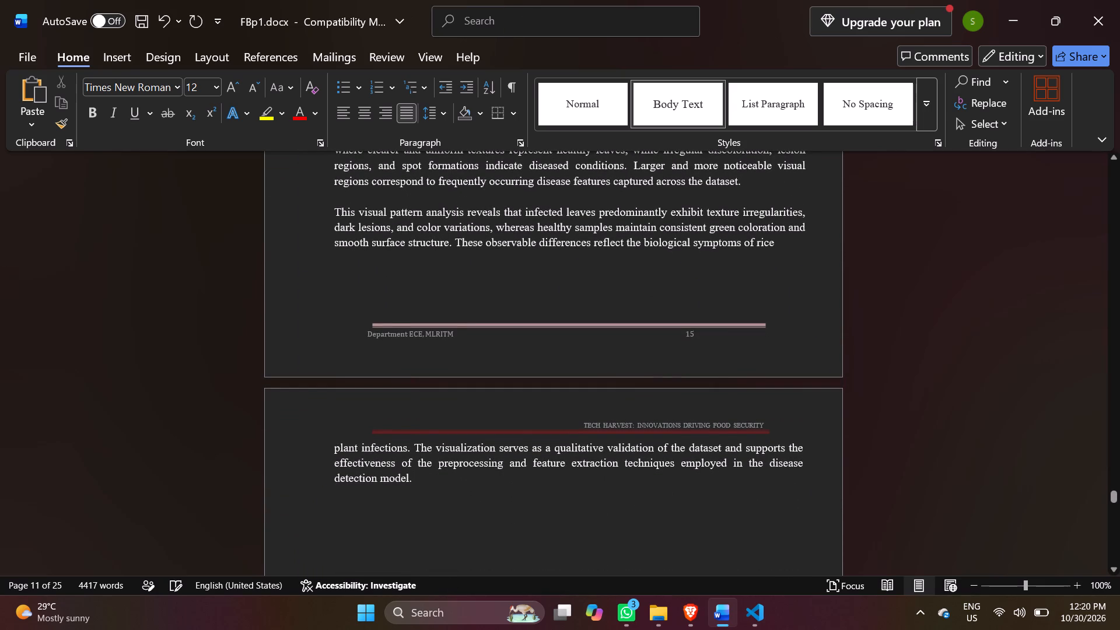
{"action": "left_click", "coordinate": [440, 491]}
{"action": "left_click", "coordinate": [673, 611]}
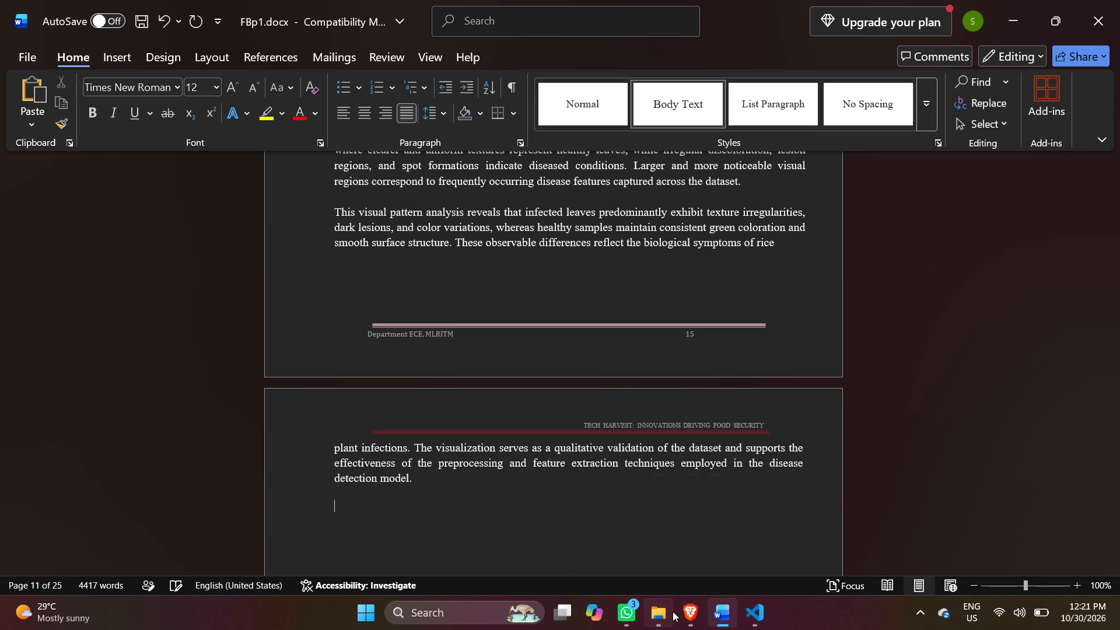
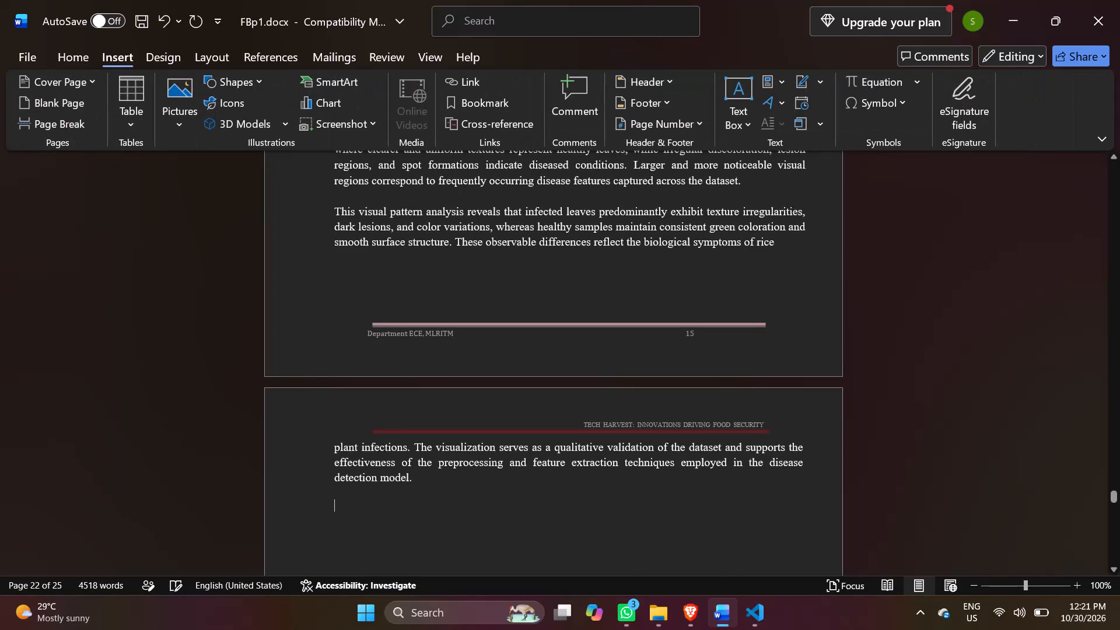
Insert the Desktop picture "WhatsApp Image 2026-10-30 at 10.57.56 AM" below the paragraph ending "disease detection model.".
{"action": "left_click", "coordinate": [177, 111]}
{"action": "left_click", "coordinate": [208, 163]}
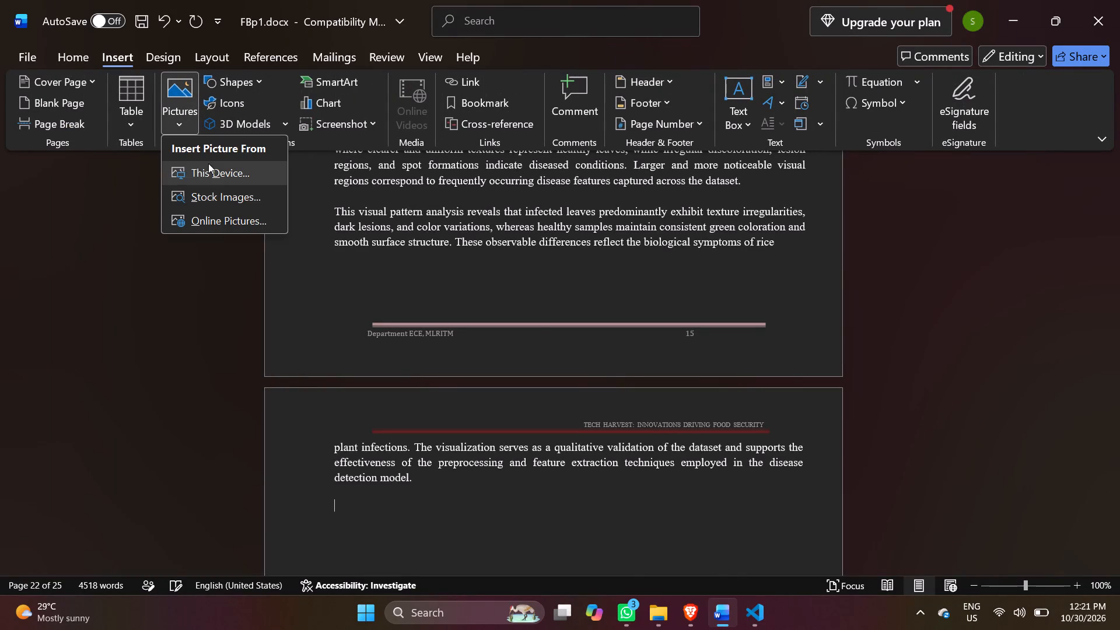
{"action": "scroll", "coordinate": [220, 230], "scroll_direction": "down", "scroll_amount": 1}
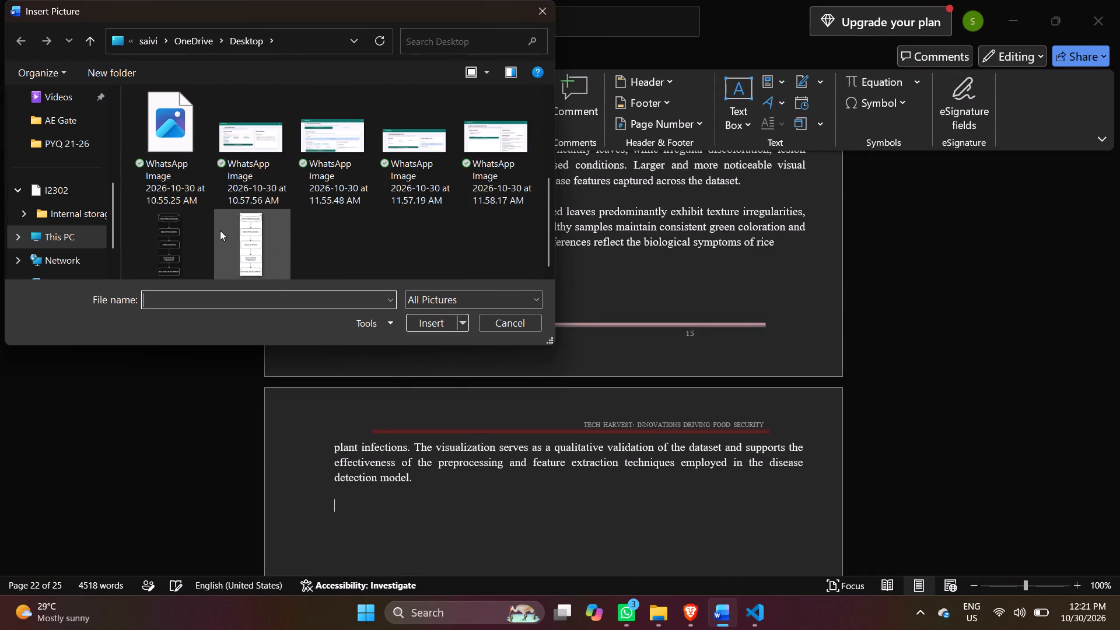
{"action": "left_click", "coordinate": [237, 174]}
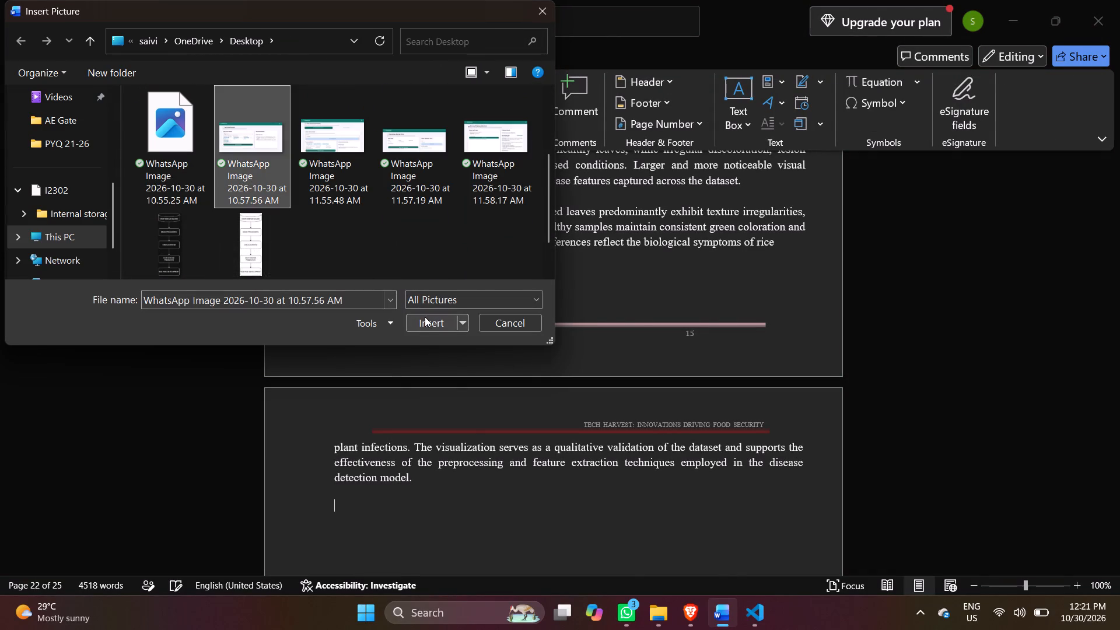
{"action": "left_click", "coordinate": [425, 317]}
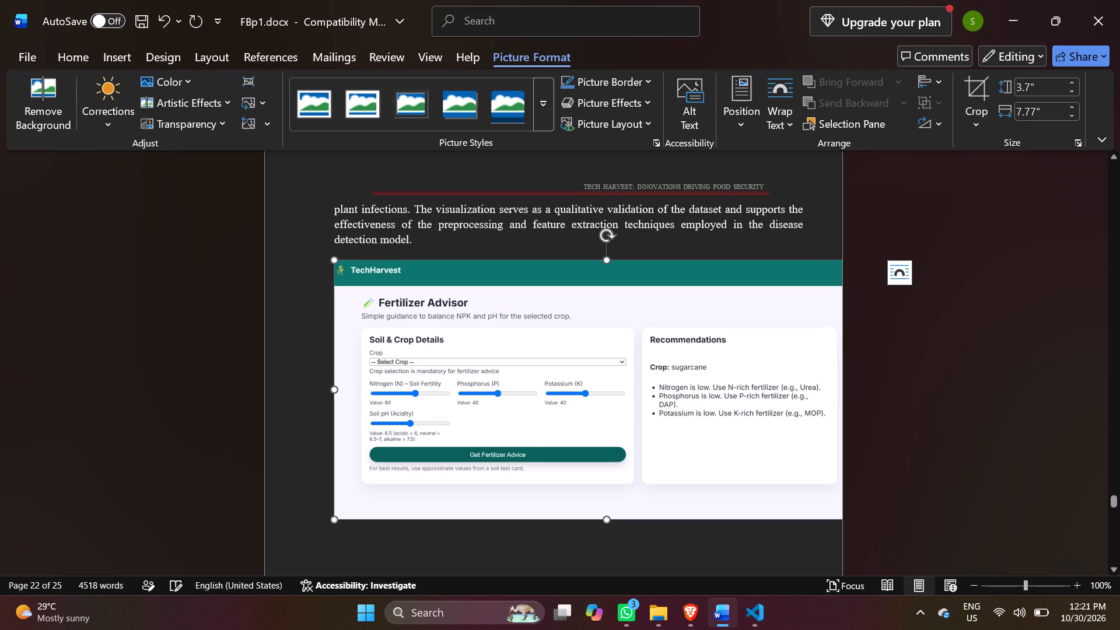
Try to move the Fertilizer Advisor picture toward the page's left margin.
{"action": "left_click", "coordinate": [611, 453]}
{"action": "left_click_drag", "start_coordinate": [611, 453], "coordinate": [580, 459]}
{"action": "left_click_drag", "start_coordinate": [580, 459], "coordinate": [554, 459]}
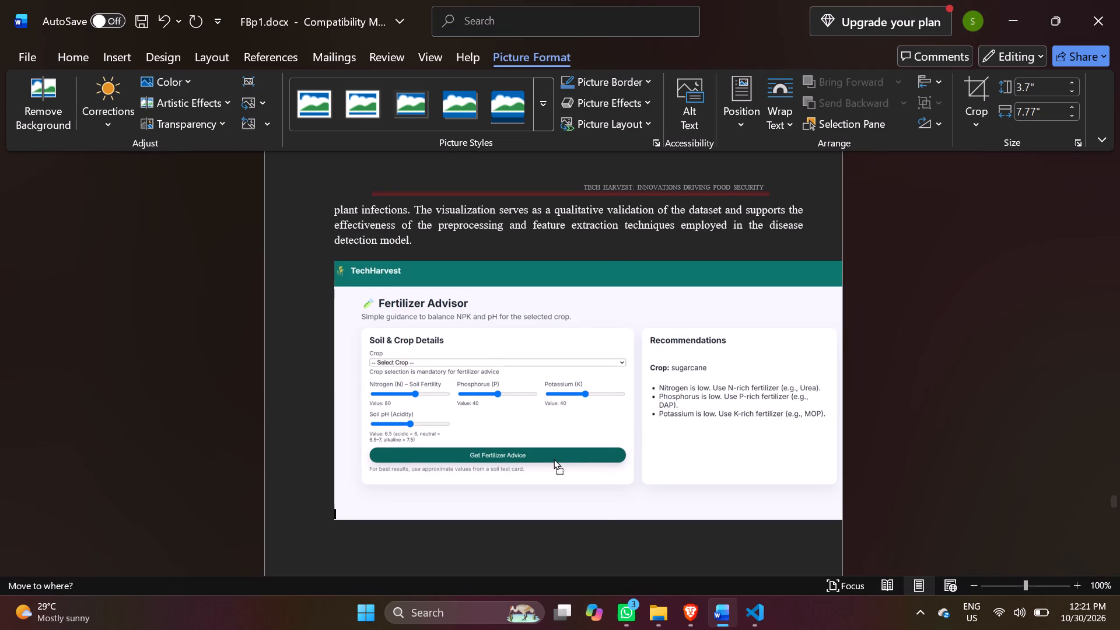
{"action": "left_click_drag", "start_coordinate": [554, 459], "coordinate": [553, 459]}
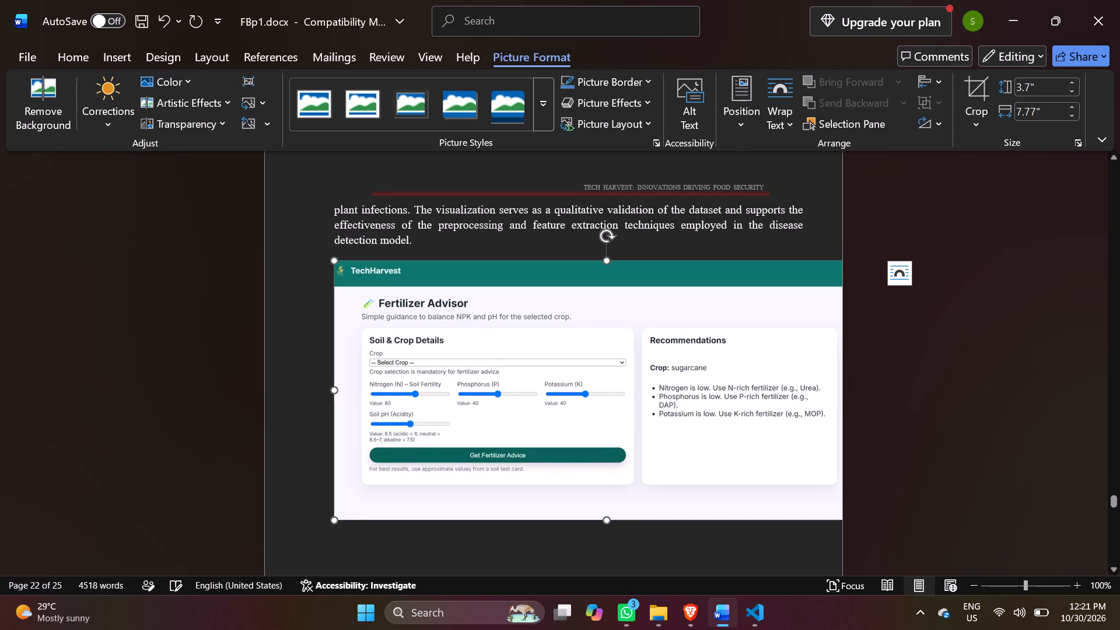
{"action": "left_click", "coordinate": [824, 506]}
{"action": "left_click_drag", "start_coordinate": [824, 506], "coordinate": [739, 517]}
Enlarge the Fertilizer Advisor picture from its lower-left corner to about 3.95" high by 8.31" wide.
{"action": "left_click_drag", "start_coordinate": [332, 518], "coordinate": [296, 519]}
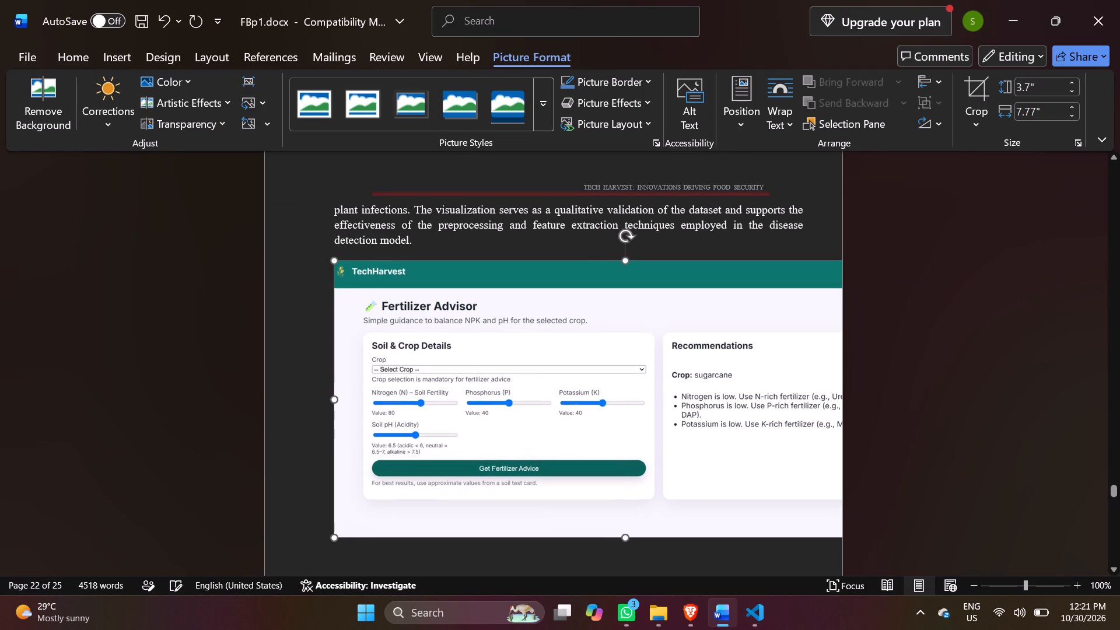
{"action": "left_click_drag", "start_coordinate": [296, 519], "coordinate": [296, 519]}
{"action": "left_click", "coordinate": [432, 449]}
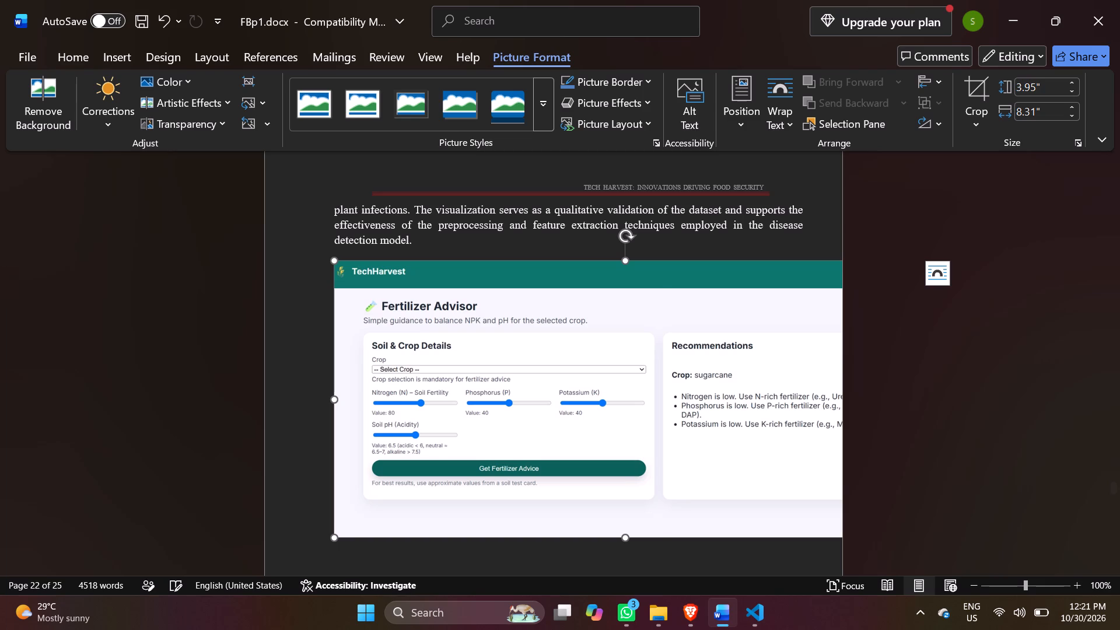
Shrink the Fertilizer Advisor screenshot so its full width fits on the page, keeping its upper edge below the Chapter 9 paragraph.
{"action": "right_click", "coordinate": [463, 435]}
{"action": "scroll", "coordinate": [463, 435], "scroll_direction": "down", "scroll_amount": 2}
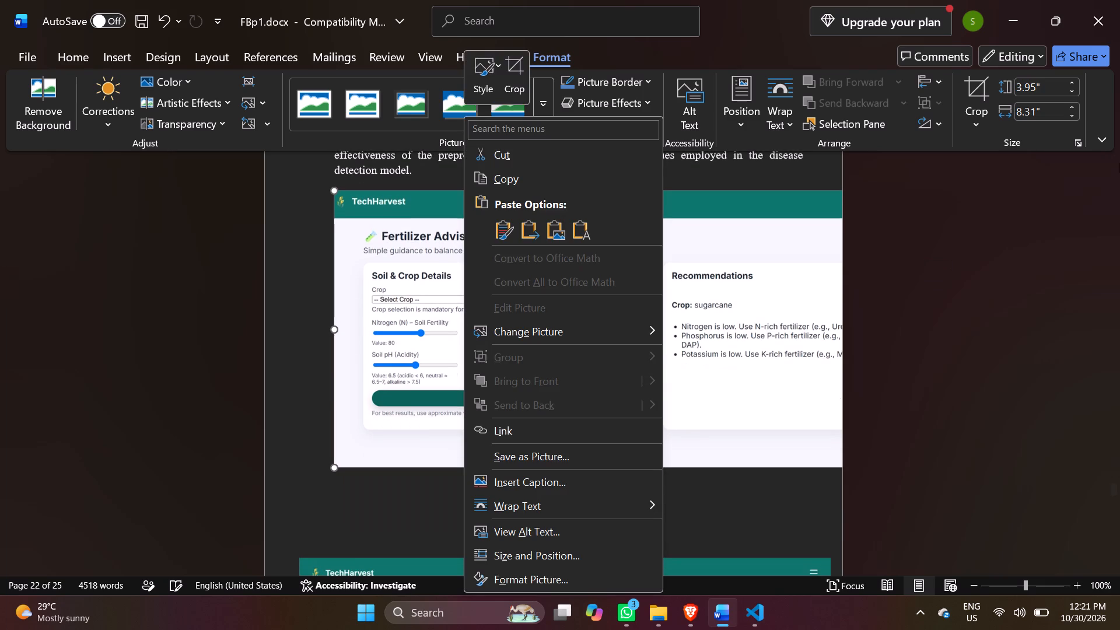
{"action": "left_click", "coordinate": [400, 453]}
{"action": "left_click_drag", "start_coordinate": [437, 429], "coordinate": [428, 426]}
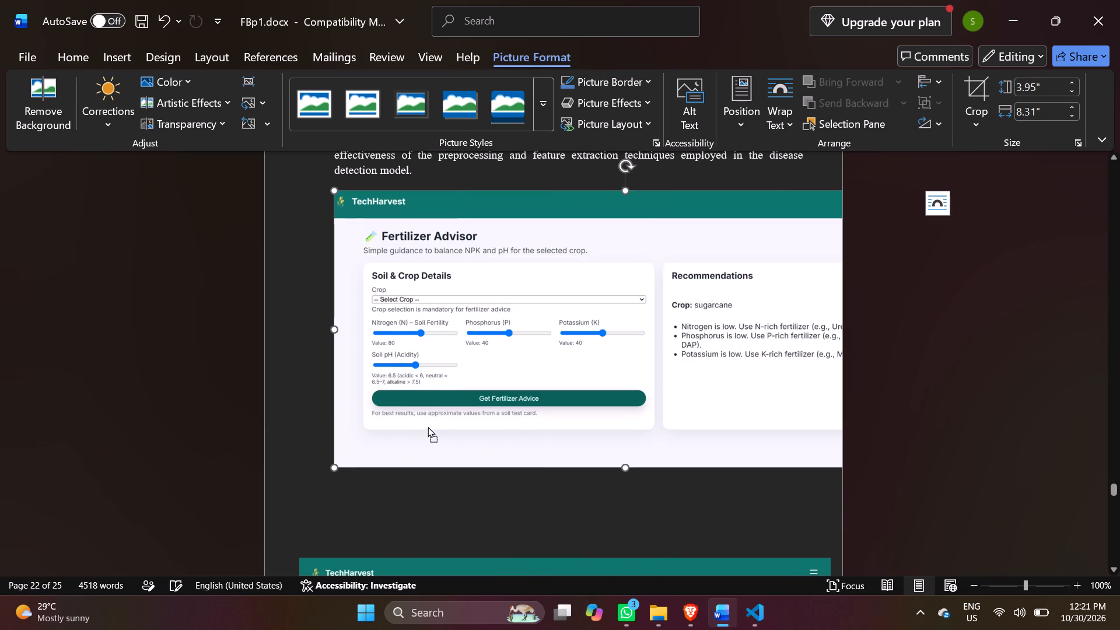
{"action": "left_click_drag", "start_coordinate": [428, 426], "coordinate": [419, 425]}
{"action": "left_click_drag", "start_coordinate": [841, 463], "coordinate": [809, 453]}
{"action": "left_click_drag", "start_coordinate": [623, 191], "coordinate": [621, 191]}
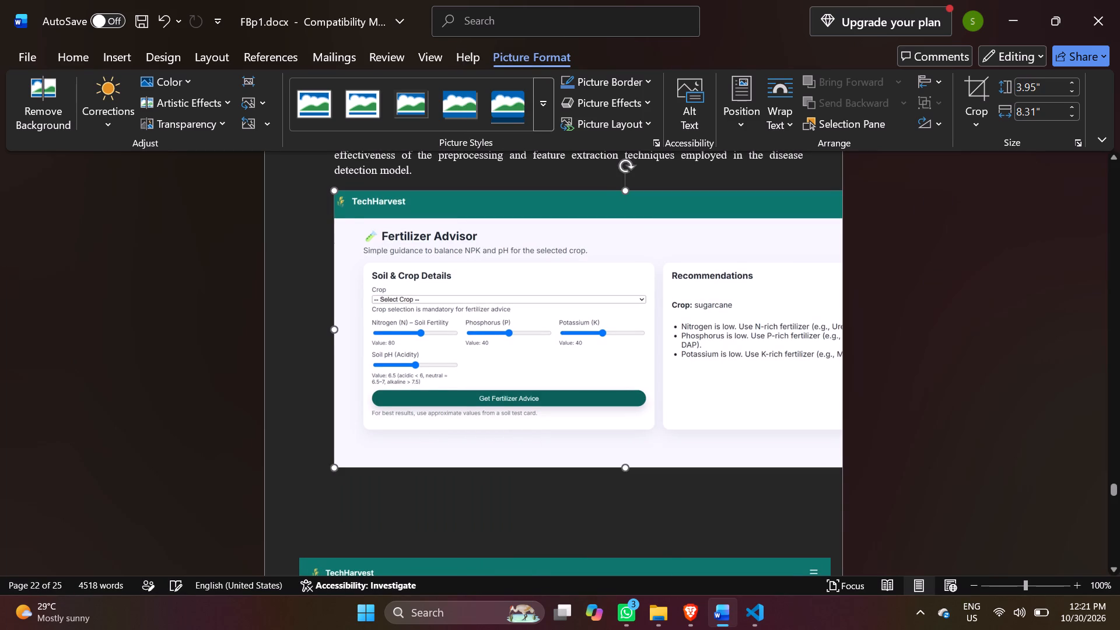
{"action": "left_click_drag", "start_coordinate": [621, 191], "coordinate": [579, 198]}
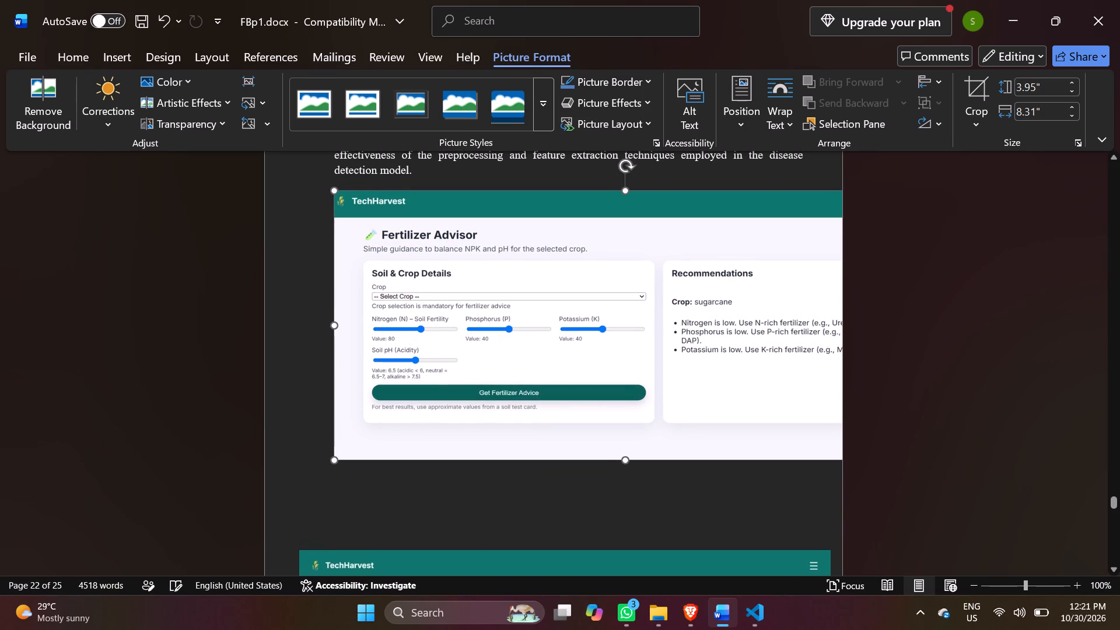
{"action": "left_click_drag", "start_coordinate": [334, 456], "coordinate": [421, 374]}
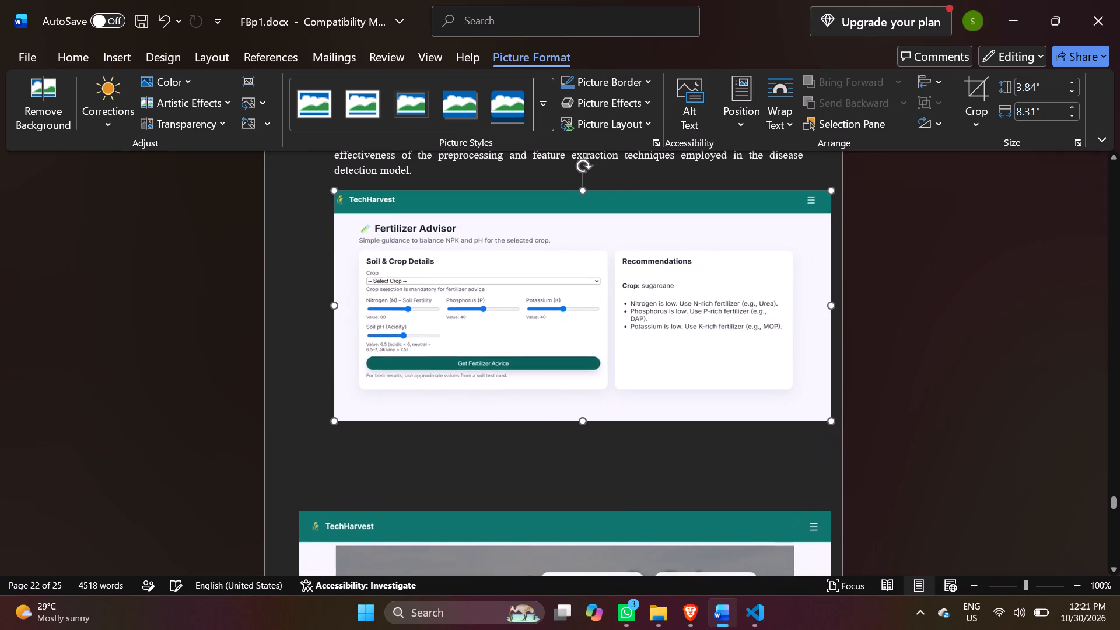
{"action": "left_click_drag", "start_coordinate": [421, 374], "coordinate": [422, 367]}
{"action": "left_click", "coordinate": [631, 427]}
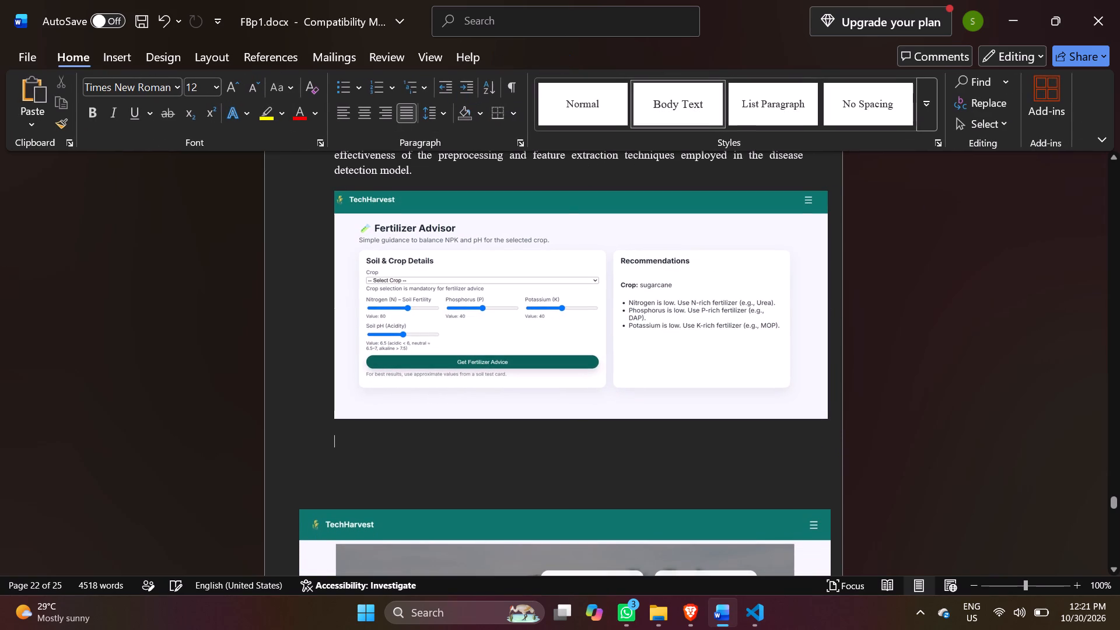
Copy the "Figure 9.1: Leaf Disease Detection" caption and paste it centred on the line beneath the Fertilizer Advisor screenshot.
{"action": "scroll", "coordinate": [625, 393], "scroll_direction": "up", "scroll_amount": 18}
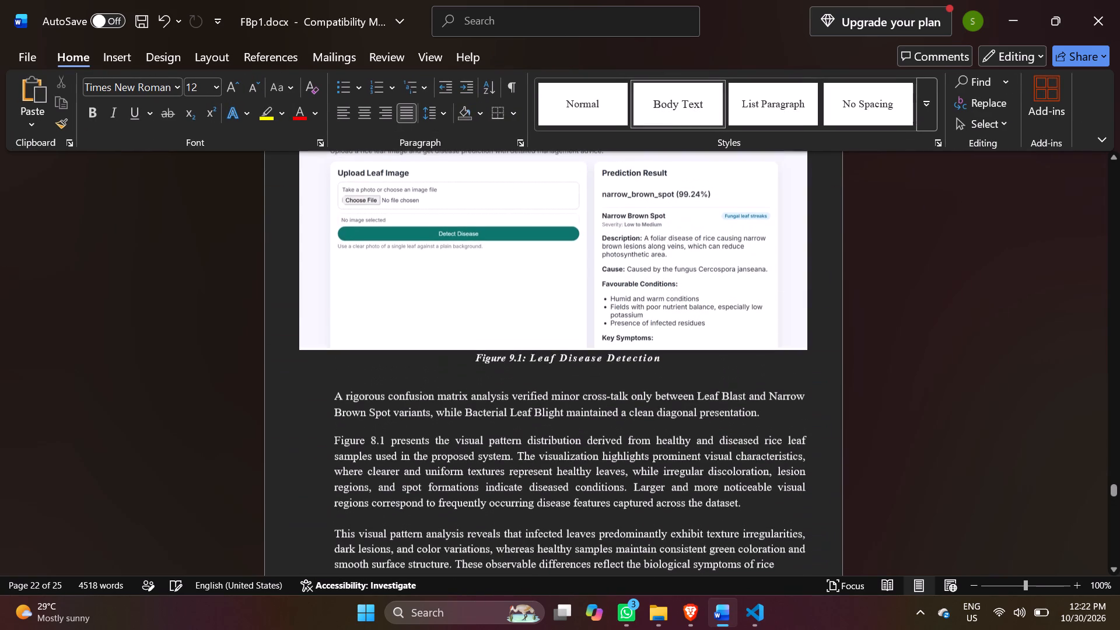
{"action": "left_click_drag", "start_coordinate": [474, 363], "coordinate": [652, 359]}
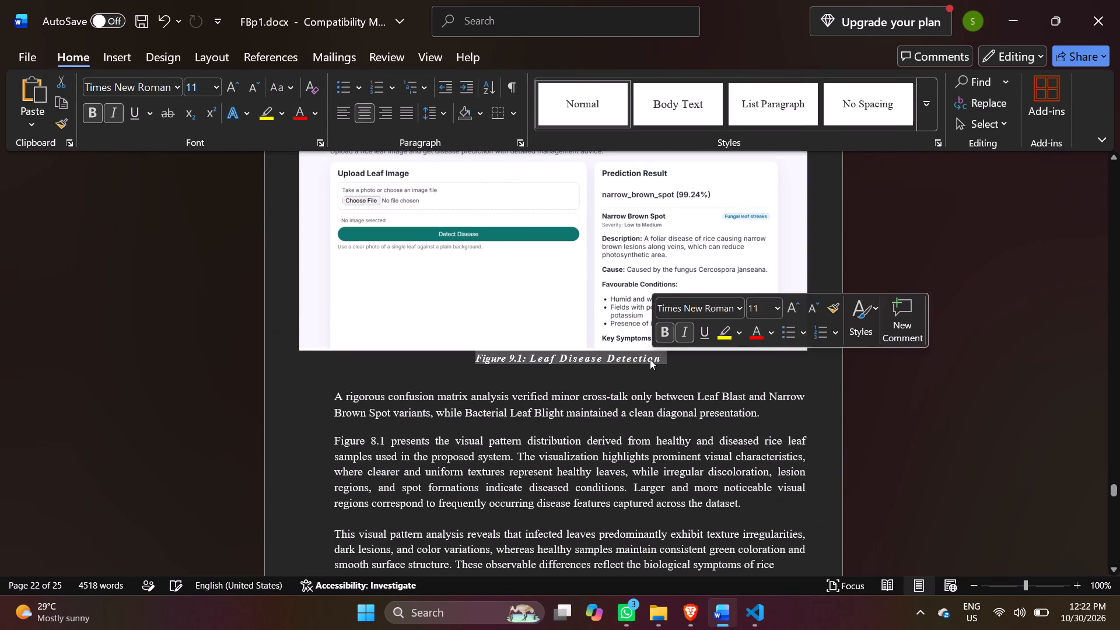
{"action": "key", "text": "ctrl+c"}
{"action": "scroll", "coordinate": [639, 397], "scroll_direction": "down", "scroll_amount": 13}
{"action": "scroll", "coordinate": [549, 502], "scroll_direction": "down", "scroll_amount": 6}
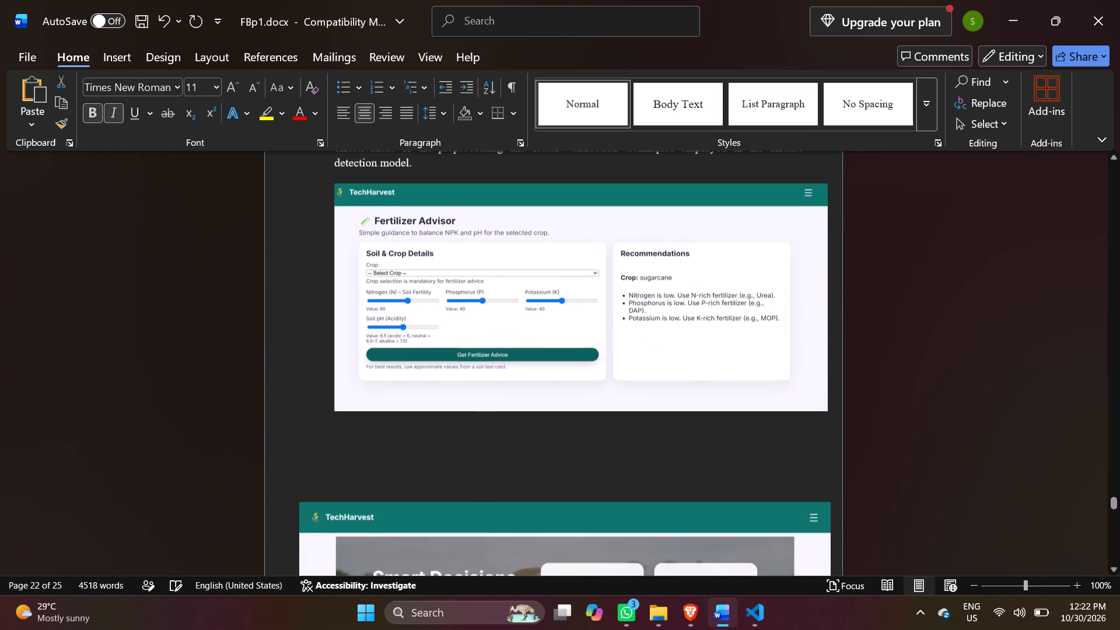
{"action": "left_click", "coordinate": [535, 395]}
{"action": "left_click", "coordinate": [538, 394]}
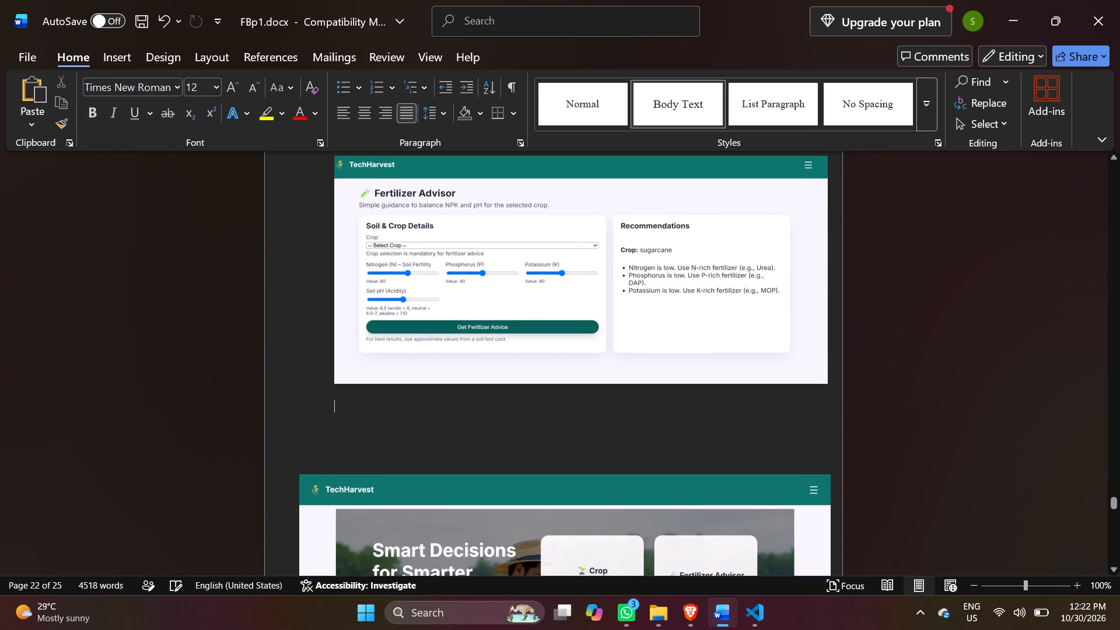
{"action": "left_click", "coordinate": [366, 113]}
{"action": "key", "text": "ctrl+v"}
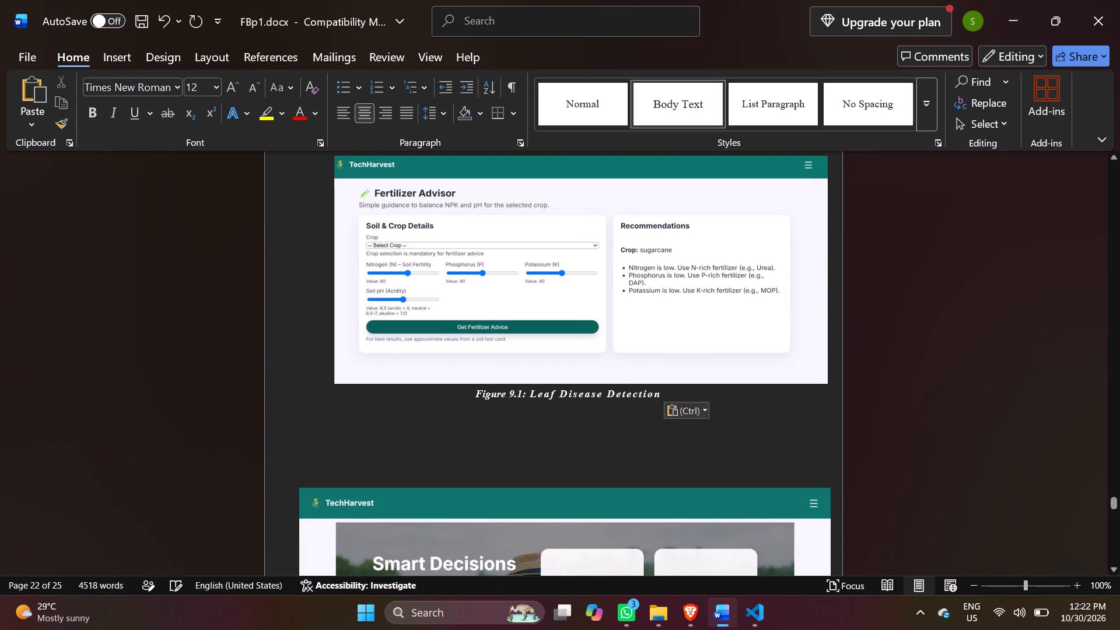
Replace "Leaf Disease Detection" in the pasted caption with "Fetilizer Advisor", keeping the "Figure 9.1:" label.
{"action": "left_click", "coordinate": [664, 389]}
{"action": "key", "text": "BackSpace"}
{"action": "key", "text": "BackSpace"}
{"action": "key", "text": "BackSpace"}
{"action": "key", "text": "BackSpace"}
{"action": "key", "text": "BackSpace"}
{"action": "key", "text": "BackSpace"}
{"action": "key", "text": "BackSpace"}
{"action": "key", "text": "BackSpace"}
{"action": "key", "text": "BackSpace"}
{"action": "key", "text": "BackSpace"}
{"action": "key", "text": "BackSpace"}
{"action": "key", "text": "BackSpace"}
{"action": "key", "text": "BackSpace"}
{"action": "key", "text": "BackSpace"}
{"action": "key", "text": "BackSpace"}
{"action": "key", "text": "BackSpace"}
{"action": "key", "text": "BackSpace"}
{"action": "key", "text": "BackSpace"}
{"action": "key", "text": "BackSpace"}
{"action": "key", "text": "BackSpace"}
{"action": "key", "text": "BackSpace"}
{"action": "key", "text": "BackSpace"}
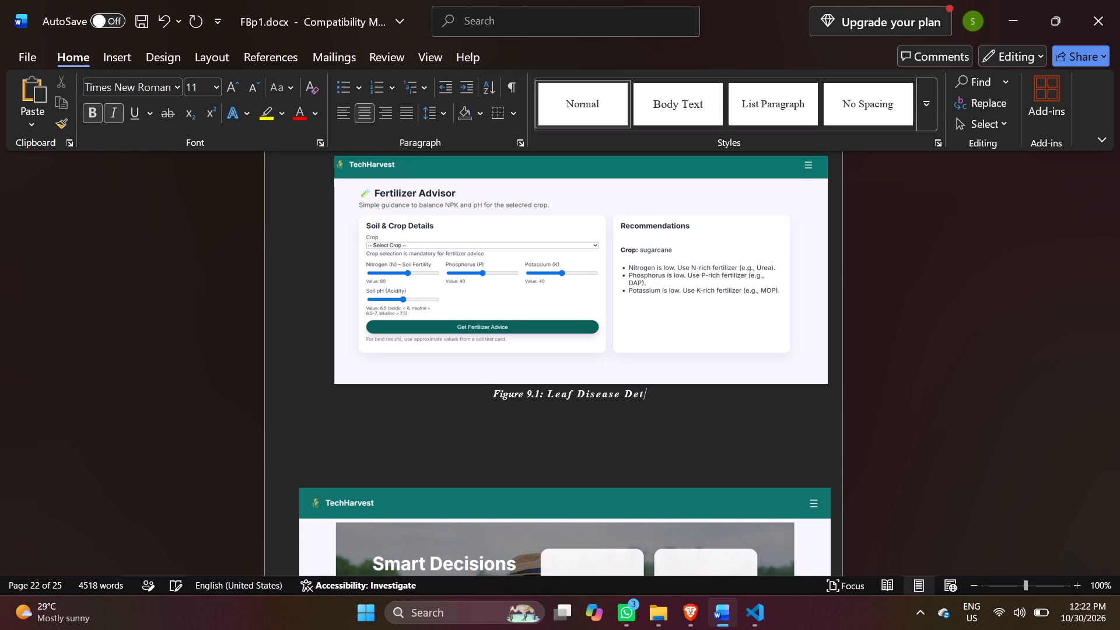
{"action": "type", "text": "et"}
{"action": "type", "text": "ilizer"}
{"action": "key", "text": "space"}
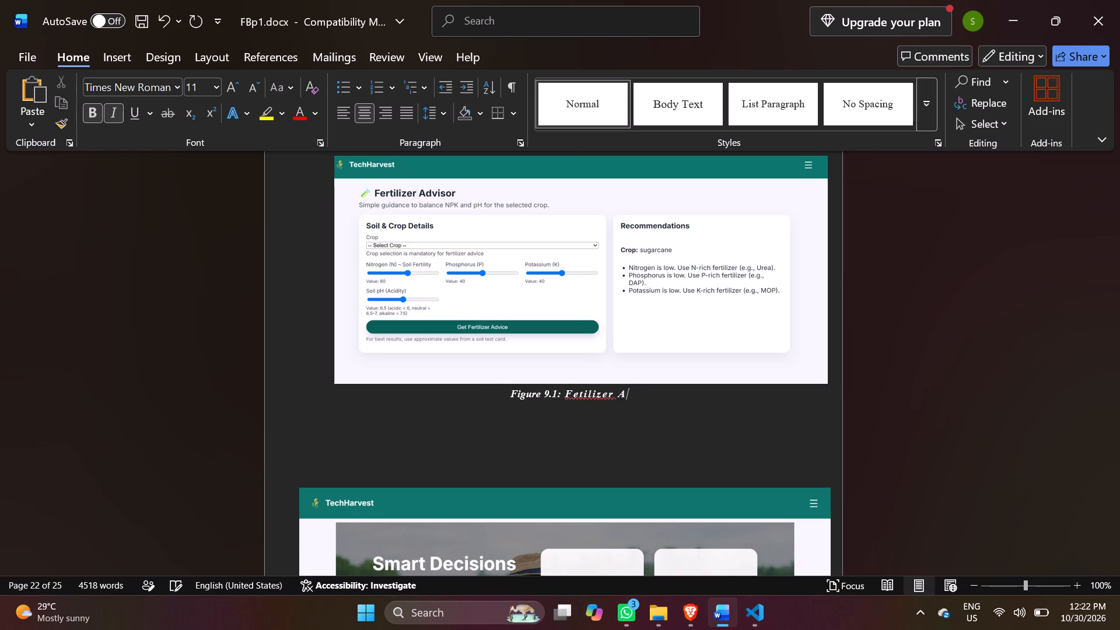
{"action": "type", "text": "dvisor"}
Add a left-aligned blank line below the Fertilizer Advisor screenshot's caption.
{"action": "scroll", "coordinate": [695, 477], "scroll_direction": "down", "scroll_amount": 4}
{"action": "scroll", "coordinate": [628, 366], "scroll_direction": "up", "scroll_amount": 4}
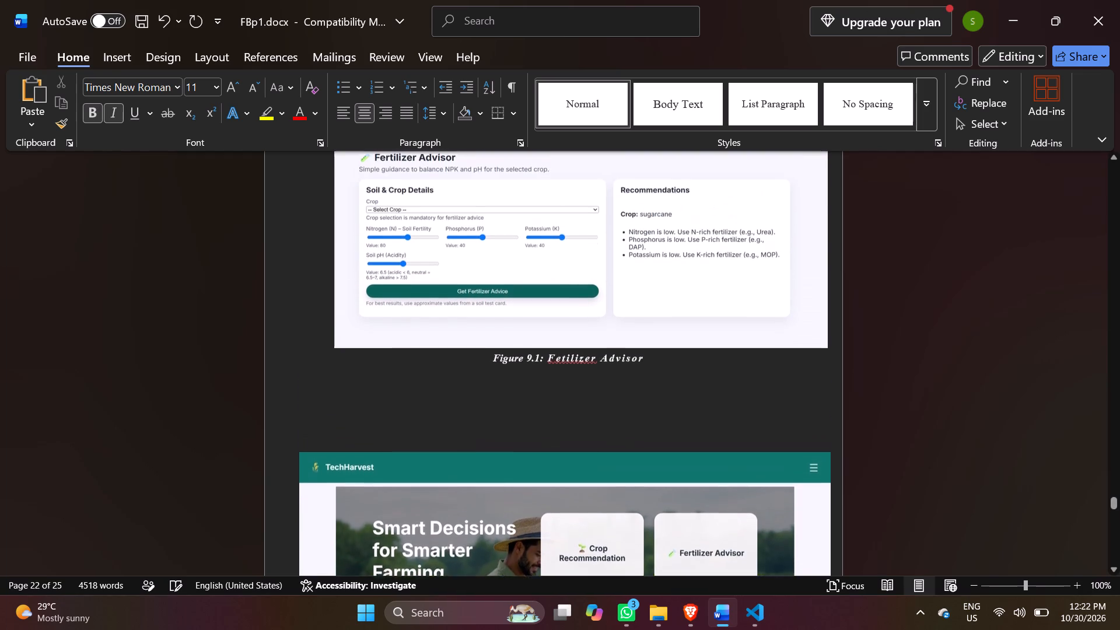
{"action": "scroll", "coordinate": [628, 365], "scroll_direction": "up", "scroll_amount": 1}
{"action": "key", "text": "Return"}
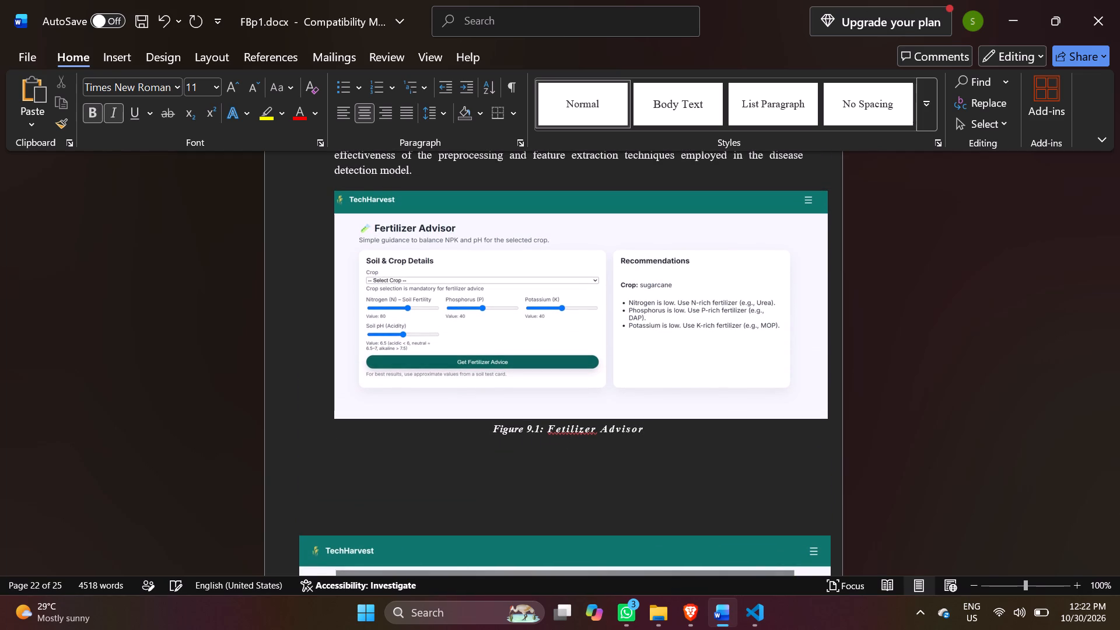
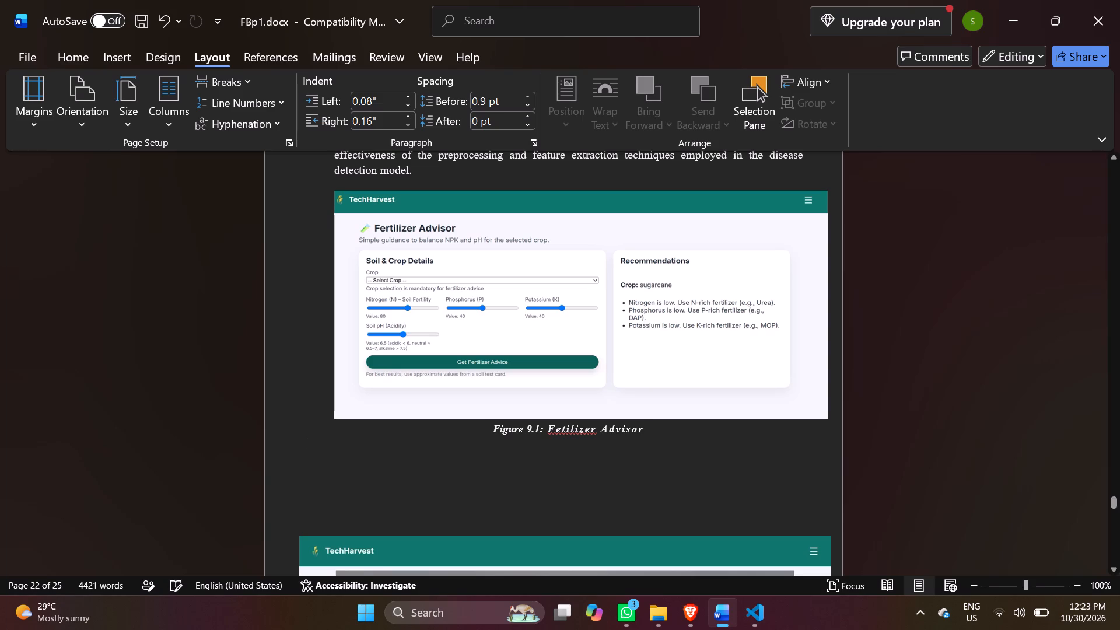
Turn off the computer's Wi-Fi and return to the report document.
{"action": "left_click", "coordinate": [1000, 615]}
{"action": "left_click", "coordinate": [891, 341]}
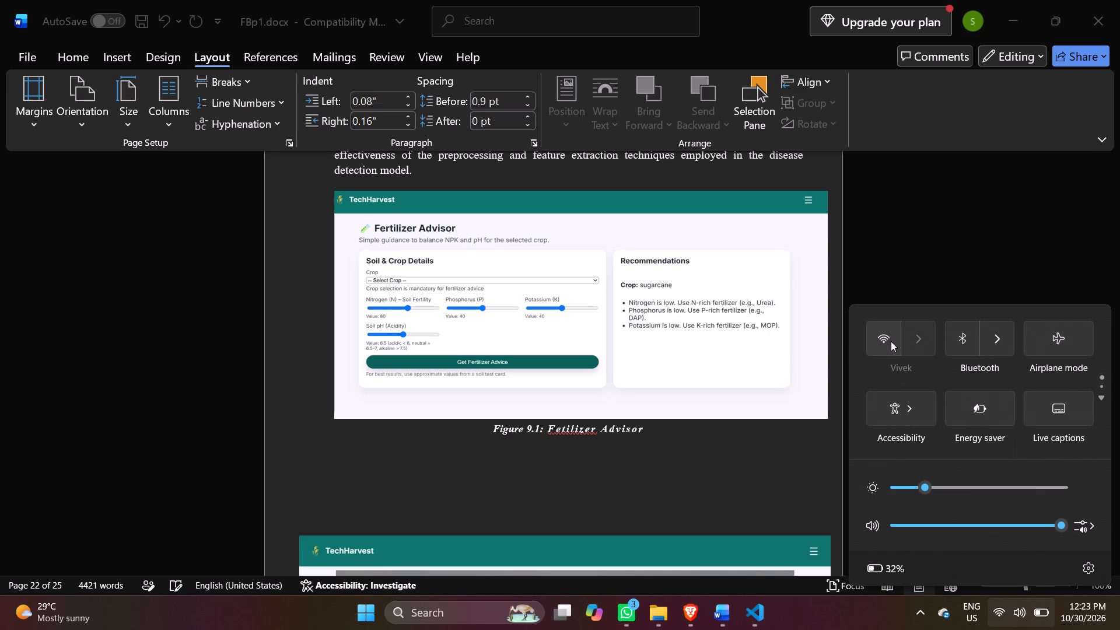
{"action": "left_click", "coordinate": [905, 251]}
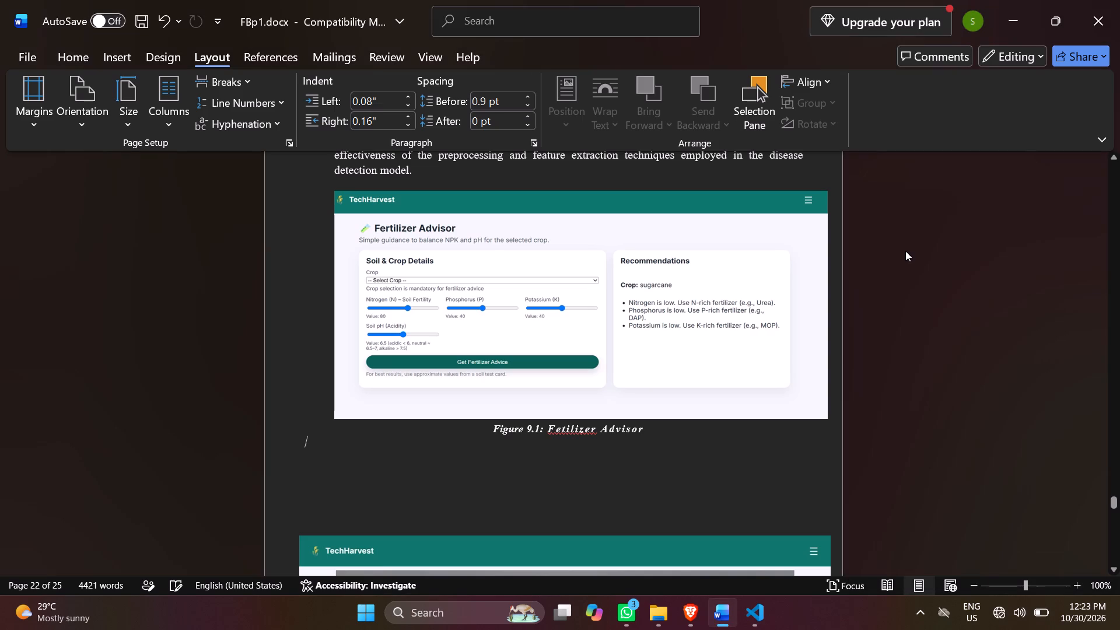
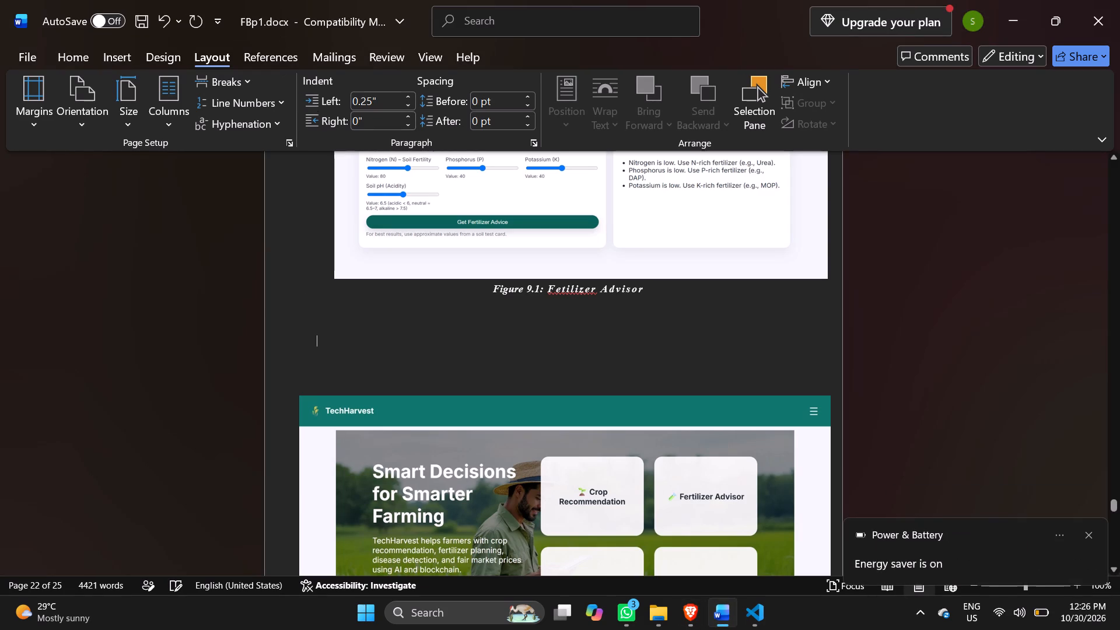
{"action": "left_click", "coordinate": [372, 118]}
{"action": "key", "text": "BackSpace"}
{"action": "type", "text": "0.3"}
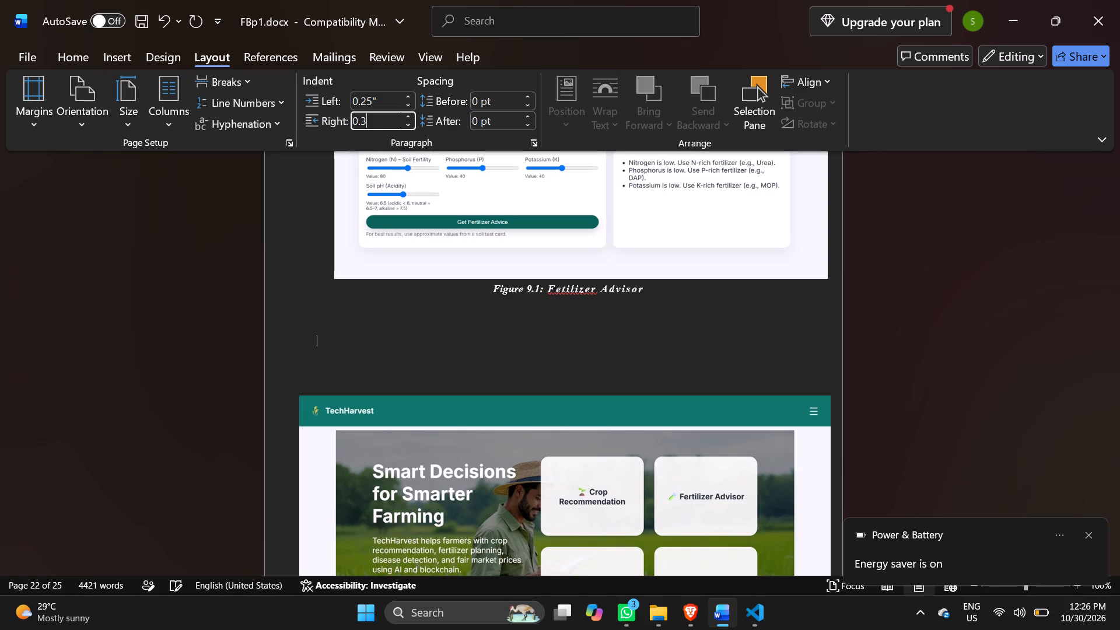
{"action": "key", "text": "Return"}
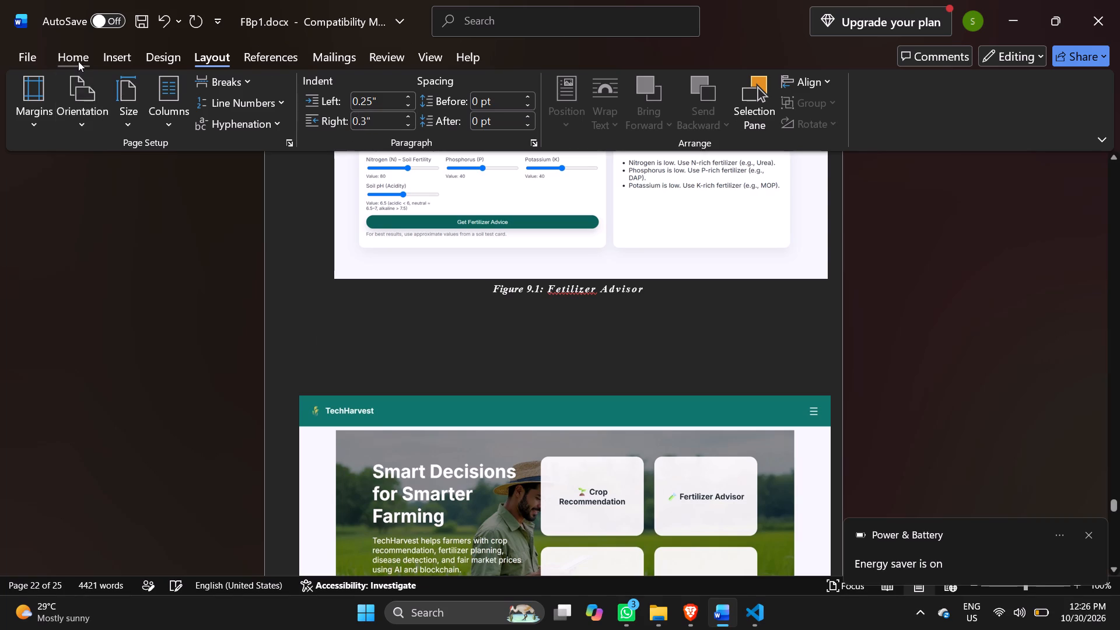
Set the font size to 12 on the indented blank line and paste the copied four points there.
{"action": "left_click", "coordinate": [78, 61]}
{"action": "left_click", "coordinate": [201, 89]}
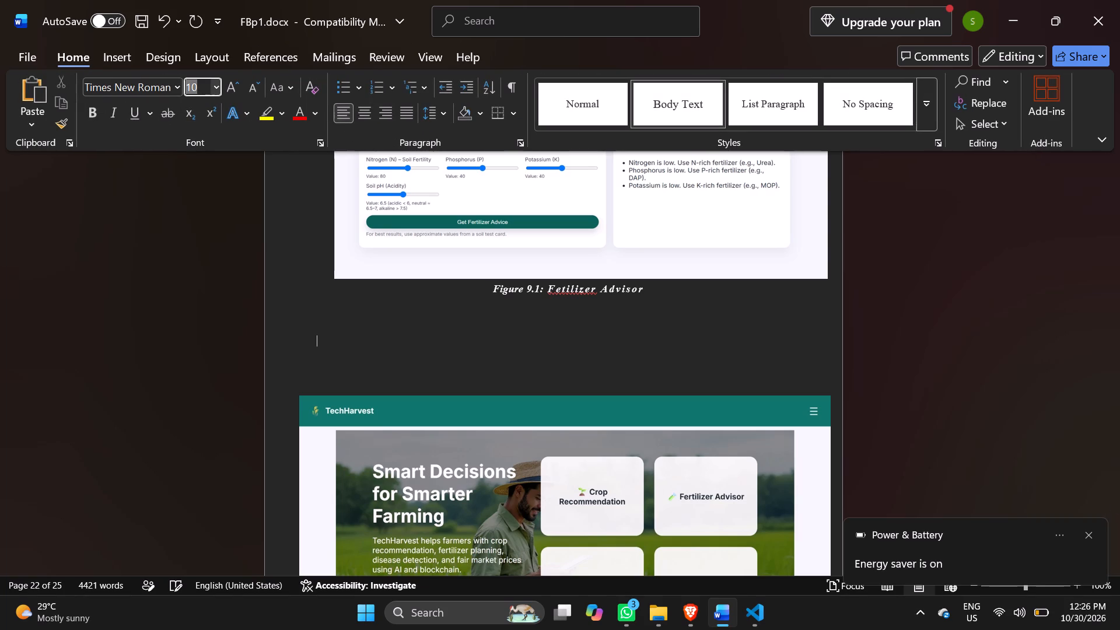
{"action": "key", "text": "BackSpace"}
{"action": "type", "text": "12"}
{"action": "key", "text": "Return"}
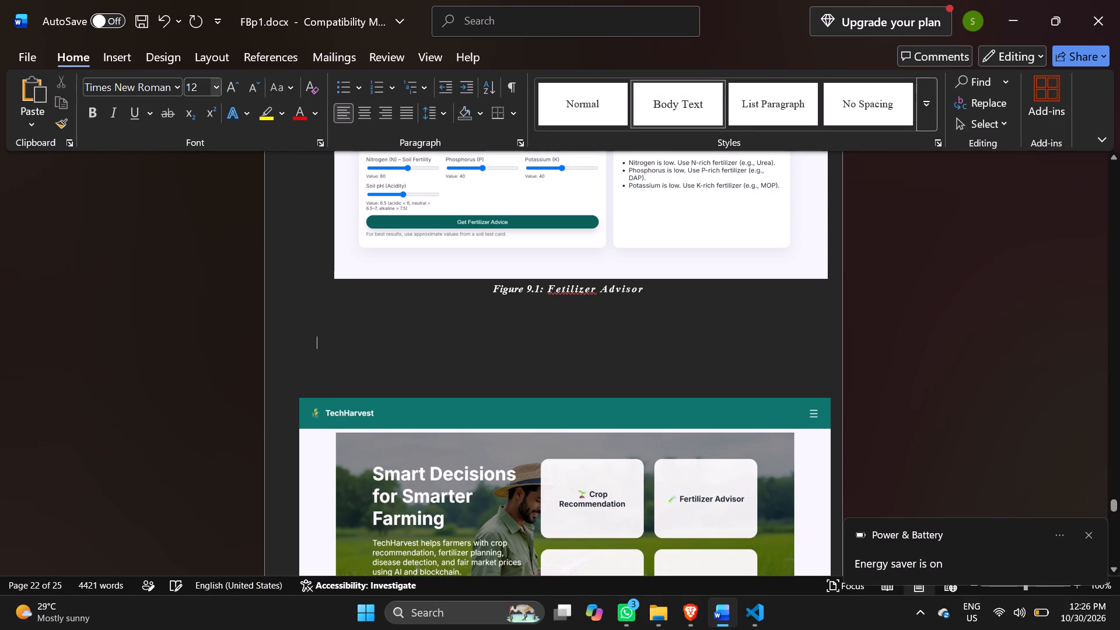
{"action": "key", "text": "ctrl+v"}
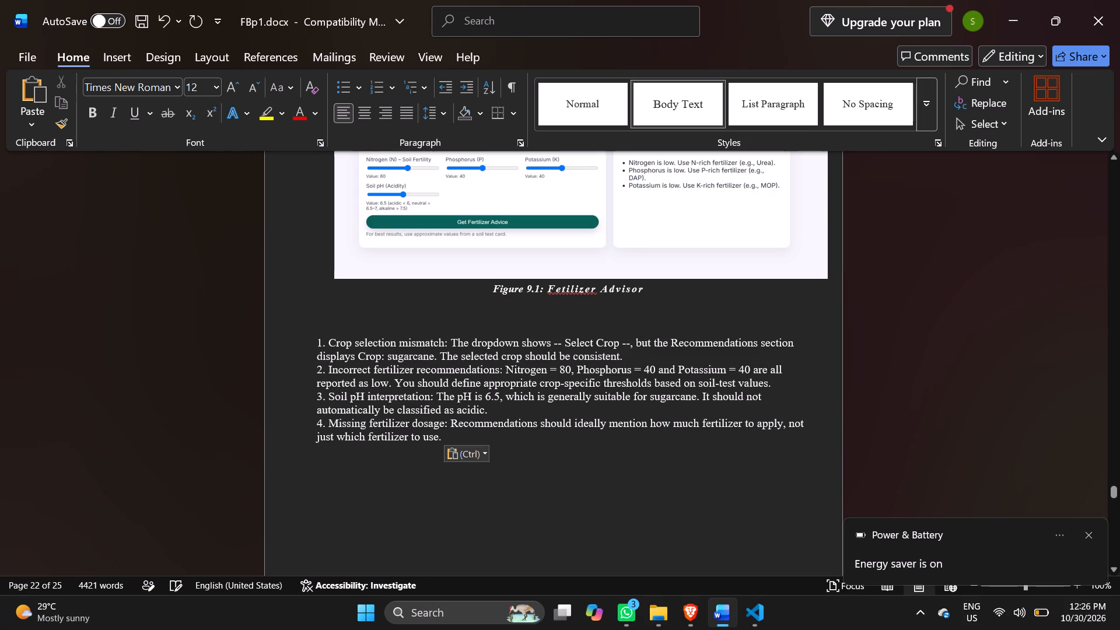
Apply the Times New Roman font to the pasted numbered points.
{"action": "scroll", "coordinate": [463, 389], "scroll_direction": "down", "scroll_amount": 3}
{"action": "scroll", "coordinate": [463, 389], "scroll_direction": "up", "scroll_amount": 6}
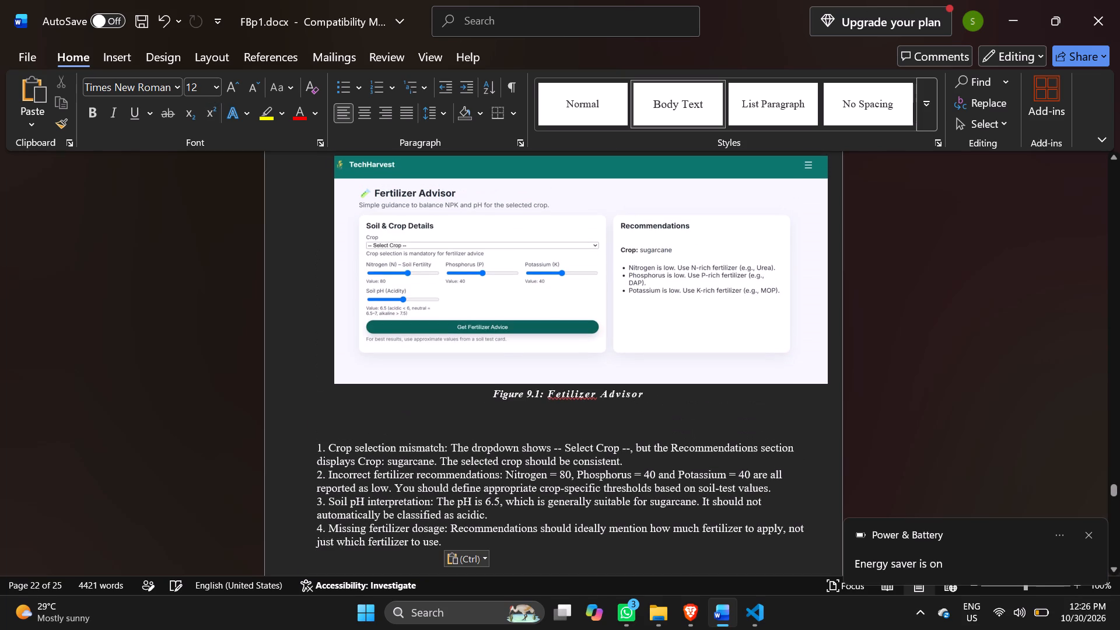
{"action": "left_click_drag", "start_coordinate": [312, 455], "coordinate": [459, 558]}
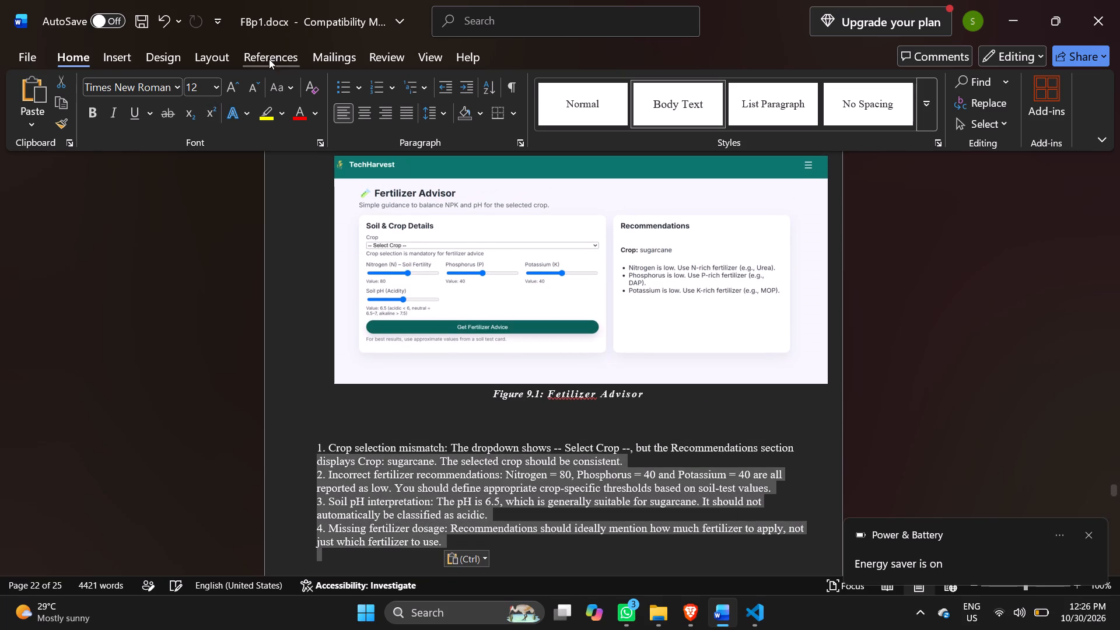
{"action": "left_click", "coordinate": [173, 86]}
{"action": "left_click", "coordinate": [168, 204]}
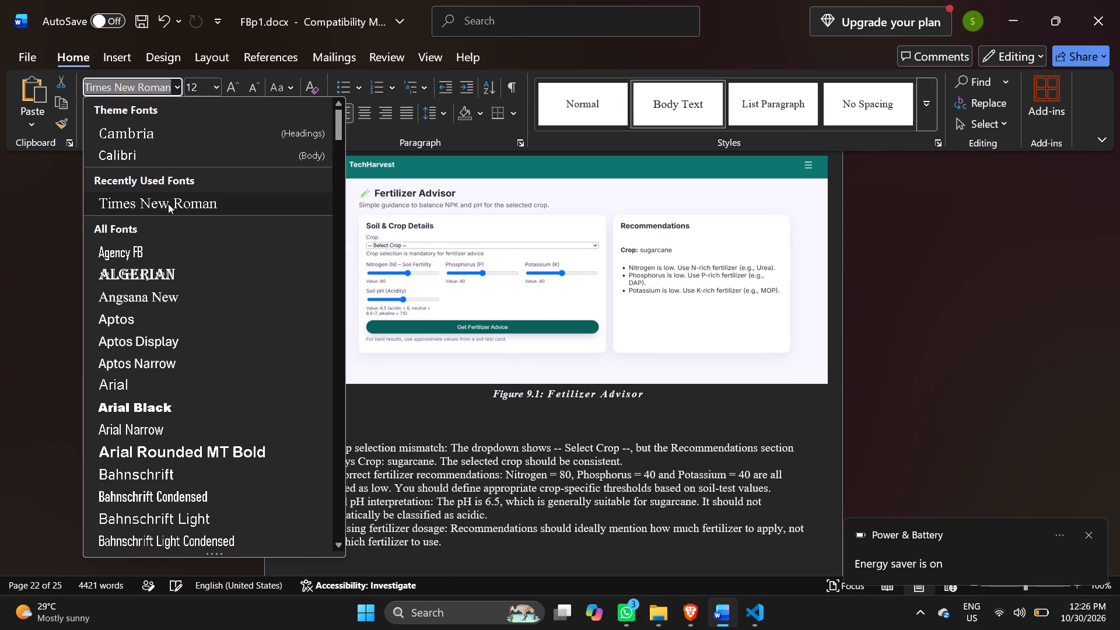
{"action": "left_click", "coordinate": [313, 428]}
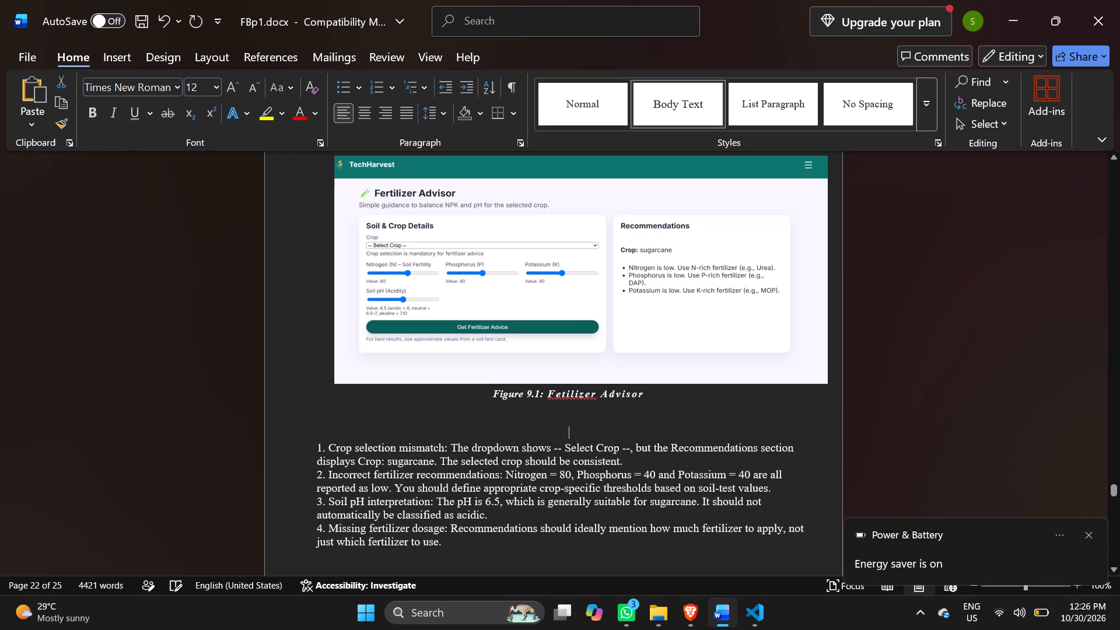
Delete the double hyphens before and after "Select Crop" in pasted point 1.
{"action": "left_click", "coordinate": [558, 451]}
{"action": "left_click", "coordinate": [562, 452]}
{"action": "key", "text": "BackSpace"}
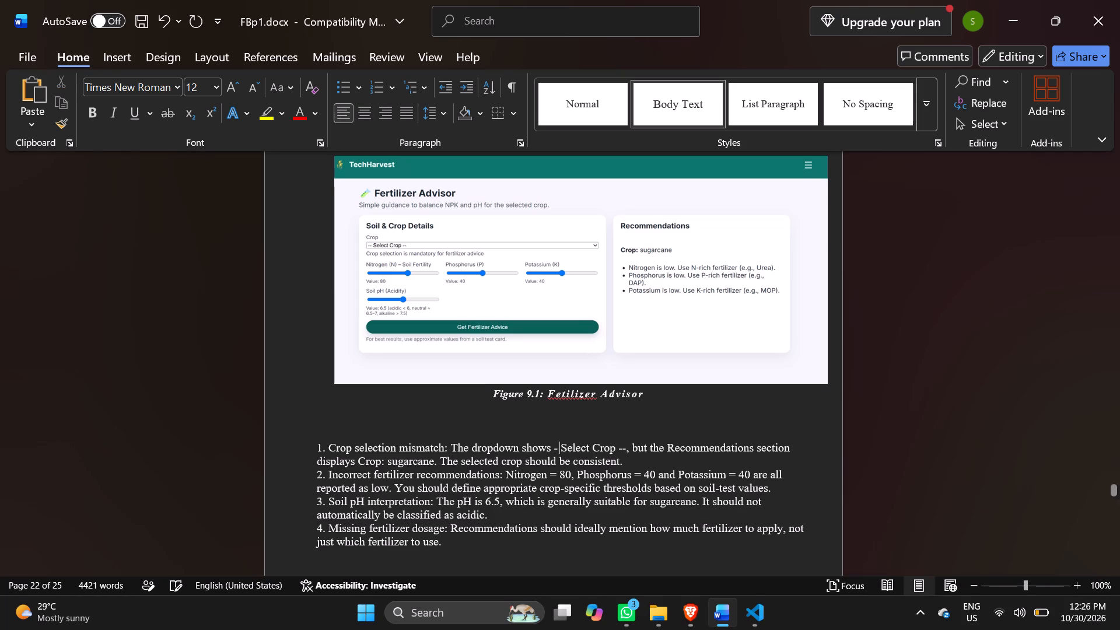
{"action": "key", "text": "BackSpace"}
{"action": "key", "text": "Right"}
{"action": "key", "text": "Right"}
{"action": "key", "text": "Right"}
{"action": "key", "text": "Right"}
{"action": "key", "text": "Right"}
{"action": "key", "text": "Right"}
{"action": "key", "text": "Right"}
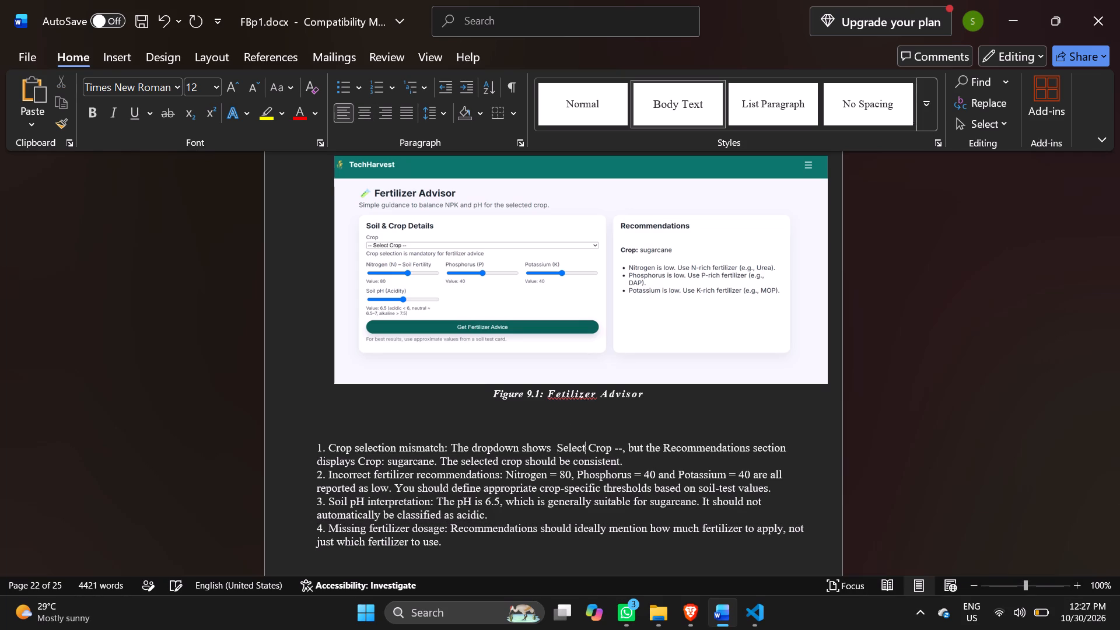
{"action": "key", "text": "Right"}
{"action": "key", "text": "Right"}
{"action": "key", "text": "Right"}
{"action": "key", "text": "Right"}
{"action": "key", "text": "Right"}
{"action": "key", "text": "Right"}
{"action": "key", "text": "Right"}
{"action": "key", "text": "Right"}
{"action": "key", "text": "BackSpace"}
{"action": "key", "text": "BackSpace"}
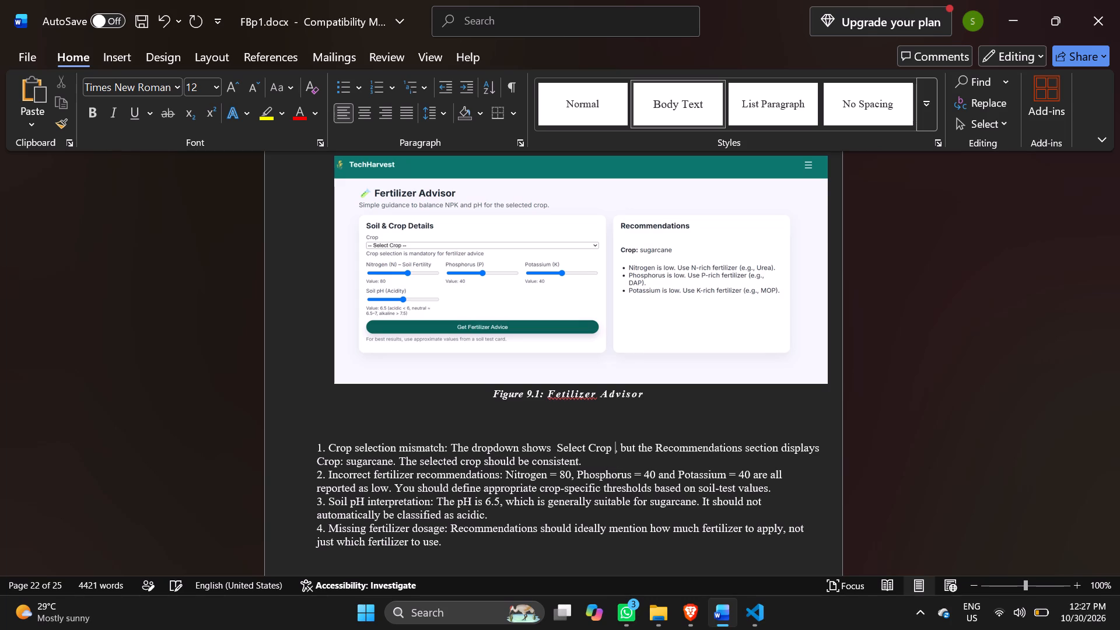
{"action": "left_click", "coordinate": [596, 500]}
Reduce the gap between the Fertilizer Advisor caption and the numbered points to a single blank line.
{"action": "scroll", "coordinate": [571, 509], "scroll_direction": "down", "scroll_amount": 4}
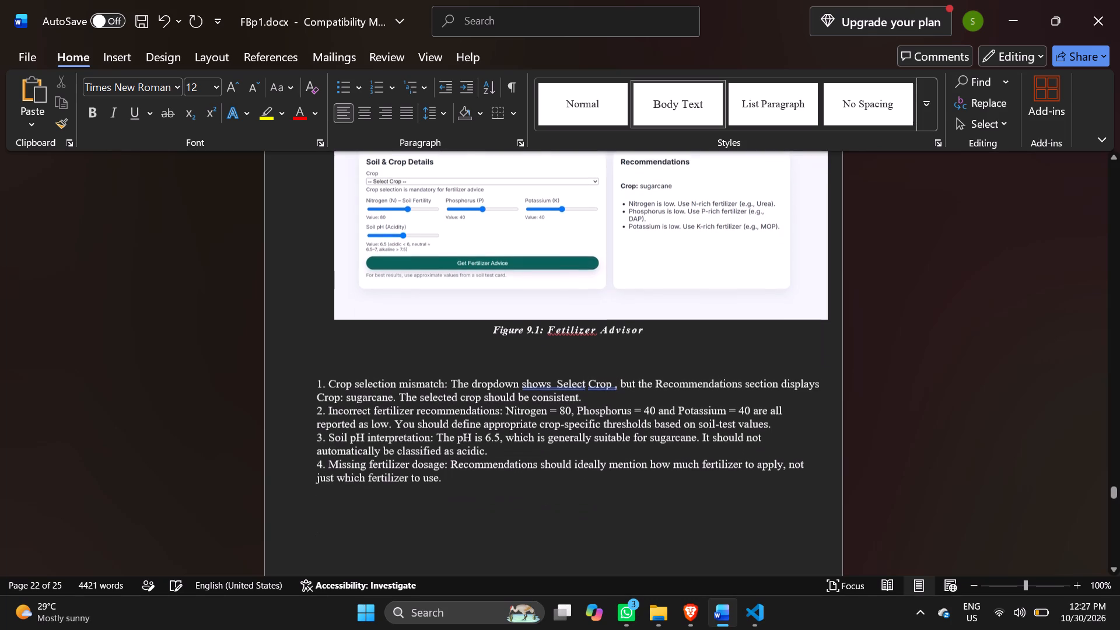
{"action": "scroll", "coordinate": [534, 500], "scroll_direction": "up", "scroll_amount": 3}
{"action": "left_click", "coordinate": [301, 392]}
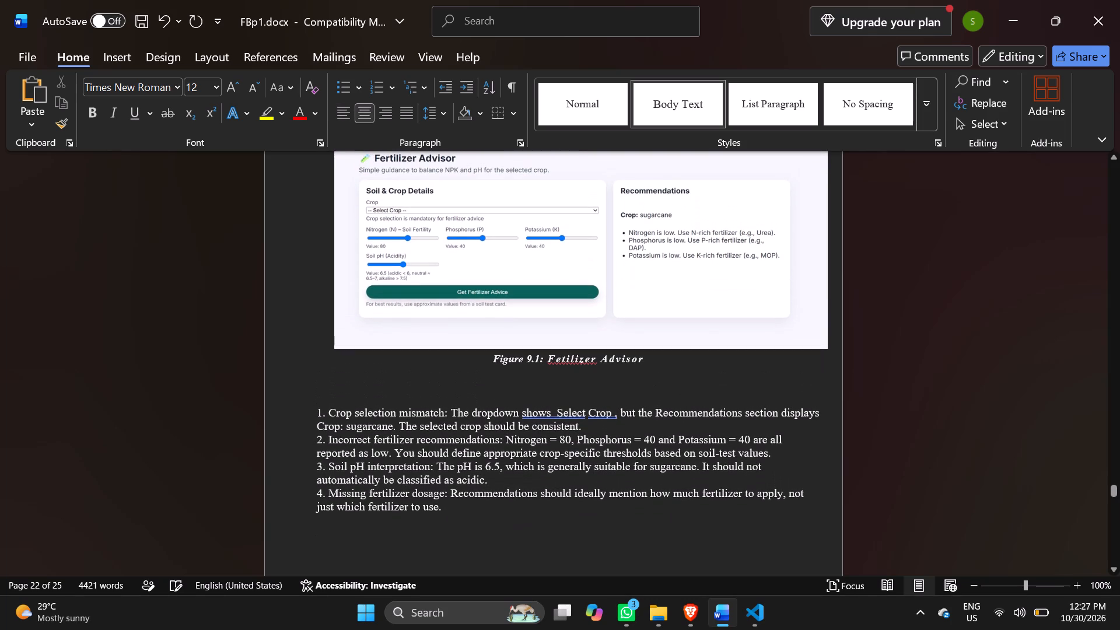
{"action": "key", "text": "BackSpace"}
{"action": "key", "text": "BackSpace"}
{"action": "key", "text": "BackSpace"}
{"action": "key", "text": "BackSpace"}
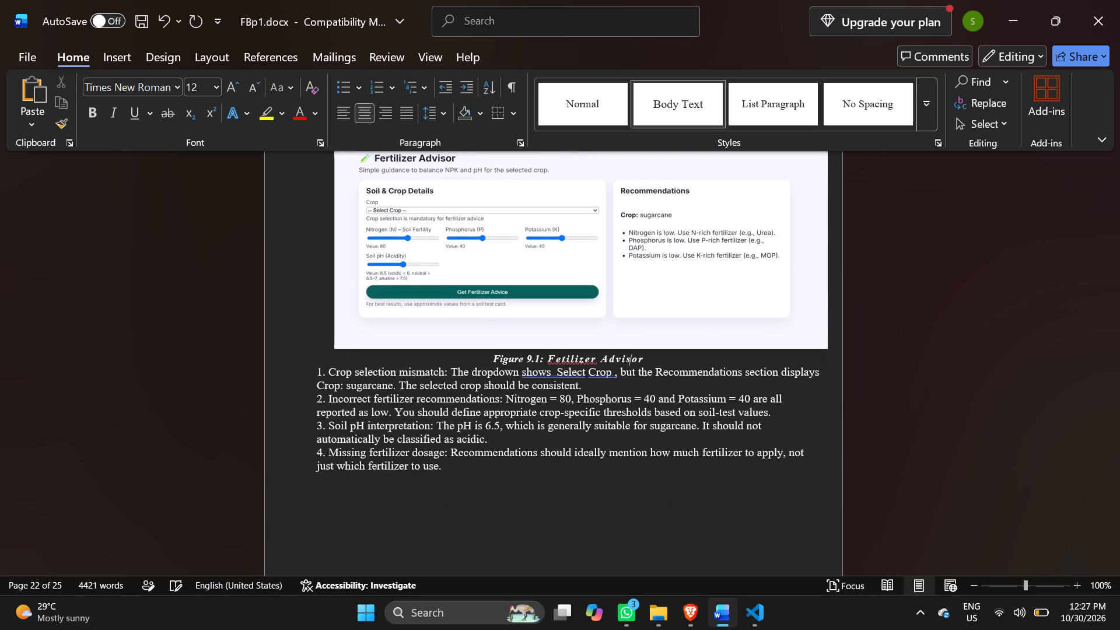
{"action": "key", "text": "Return"}
{"action": "scroll", "coordinate": [405, 516], "scroll_direction": "down", "scroll_amount": 2}
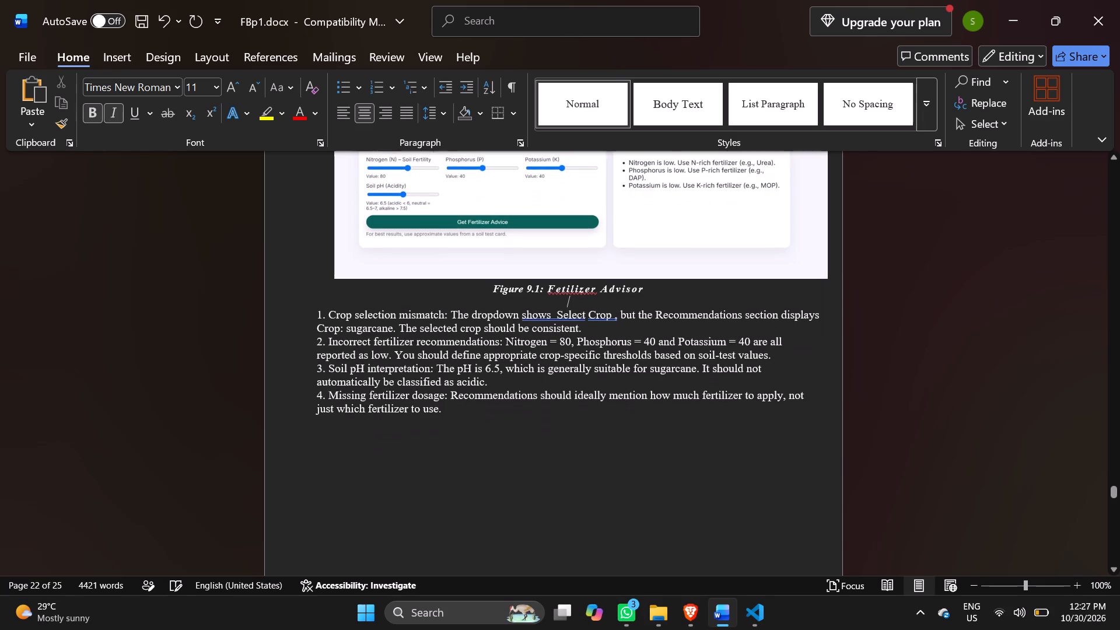
Correct the flagged extra spaces before "Select Crop" and before the comma following it in point 1.
{"action": "left_click", "coordinate": [561, 314]}
{"action": "right_click", "coordinate": [561, 314]}
{"action": "left_click", "coordinate": [503, 19]}
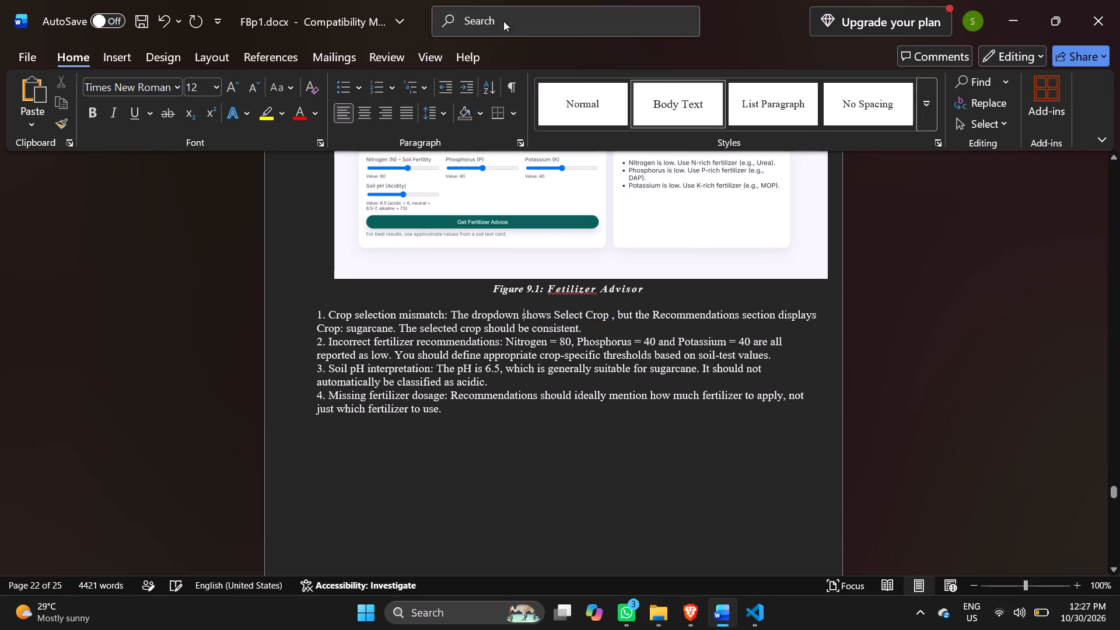
{"action": "left_click", "coordinate": [600, 323]}
{"action": "right_click", "coordinate": [599, 314]}
{"action": "left_click", "coordinate": [599, 314]}
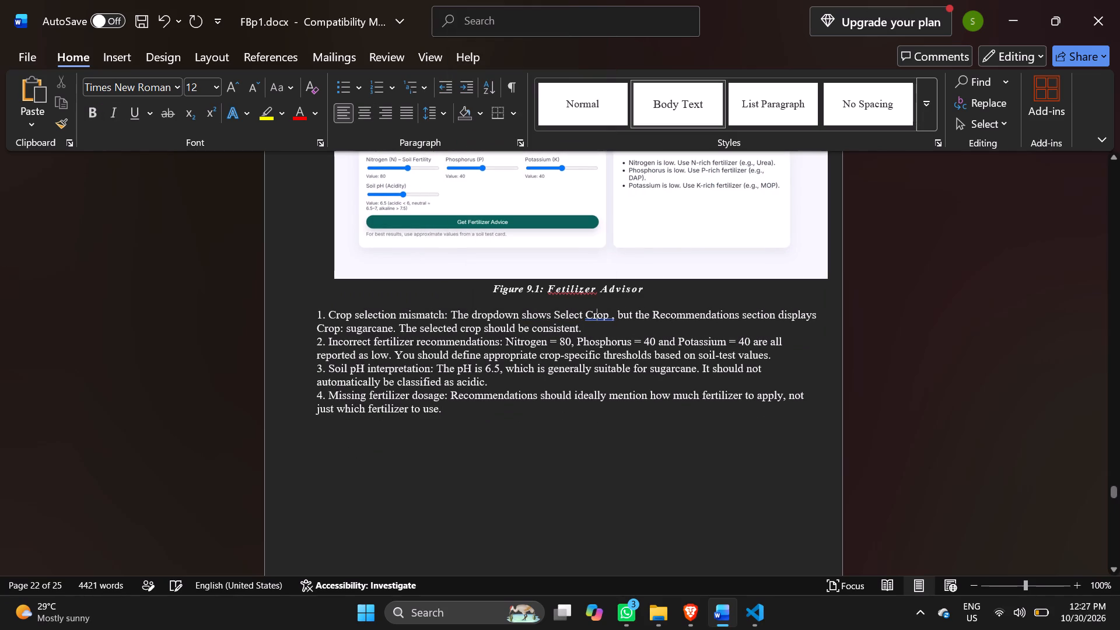
{"action": "left_click", "coordinate": [599, 314]}
{"action": "right_click", "coordinate": [599, 314]}
{"action": "left_click", "coordinate": [558, 15]}
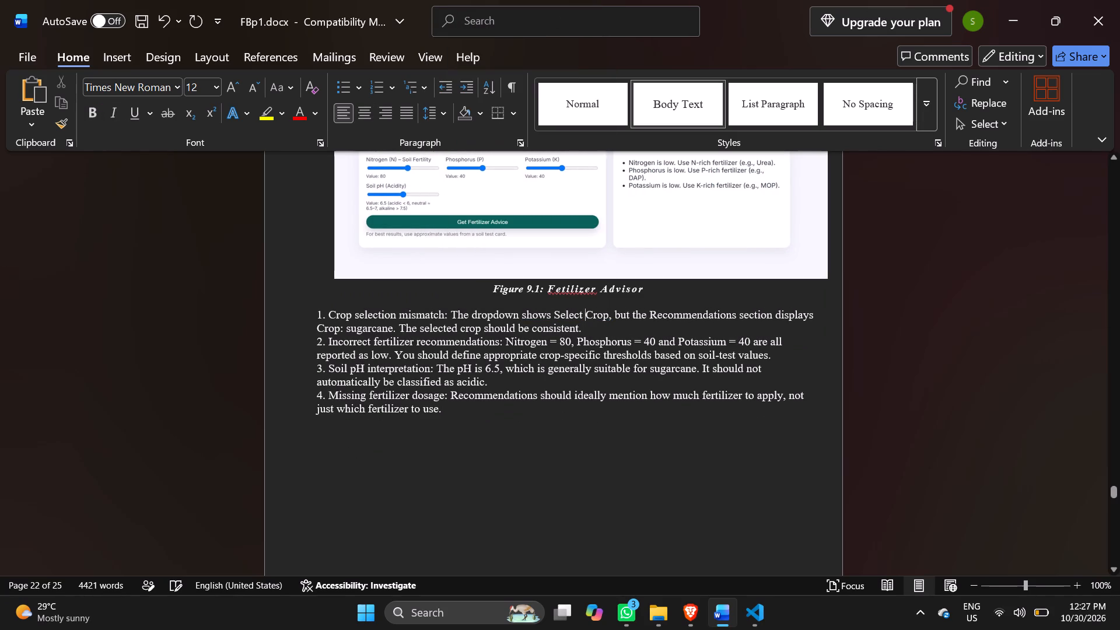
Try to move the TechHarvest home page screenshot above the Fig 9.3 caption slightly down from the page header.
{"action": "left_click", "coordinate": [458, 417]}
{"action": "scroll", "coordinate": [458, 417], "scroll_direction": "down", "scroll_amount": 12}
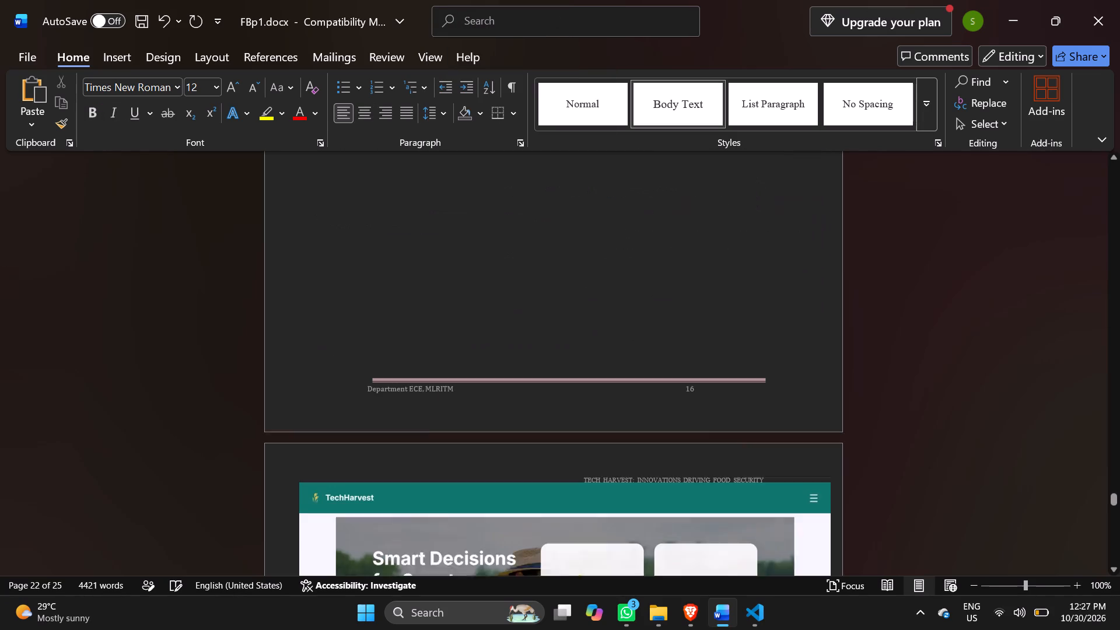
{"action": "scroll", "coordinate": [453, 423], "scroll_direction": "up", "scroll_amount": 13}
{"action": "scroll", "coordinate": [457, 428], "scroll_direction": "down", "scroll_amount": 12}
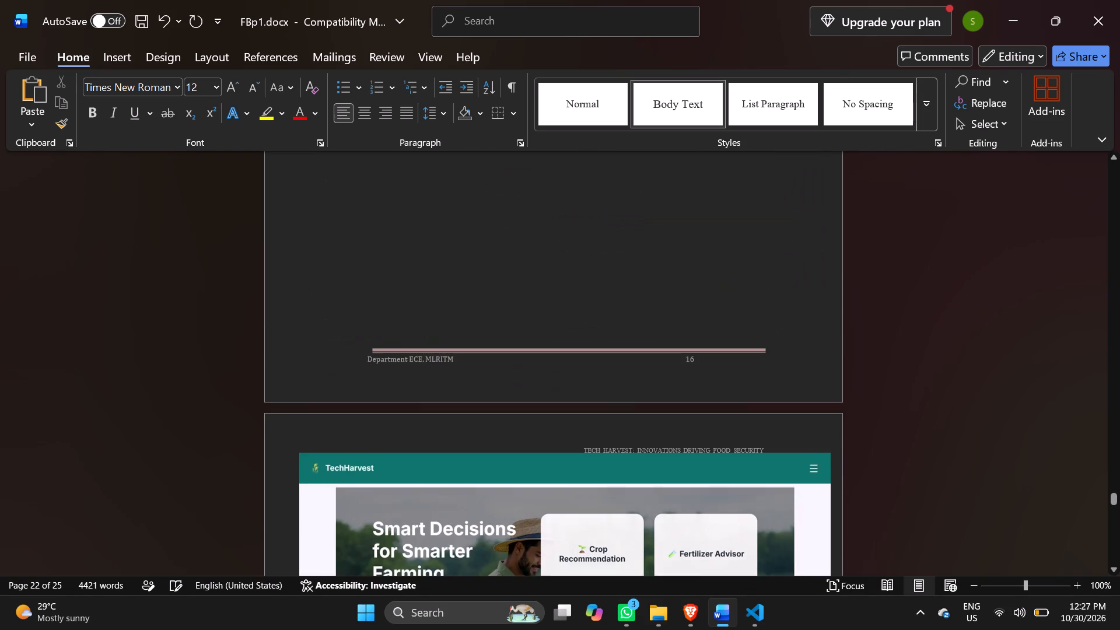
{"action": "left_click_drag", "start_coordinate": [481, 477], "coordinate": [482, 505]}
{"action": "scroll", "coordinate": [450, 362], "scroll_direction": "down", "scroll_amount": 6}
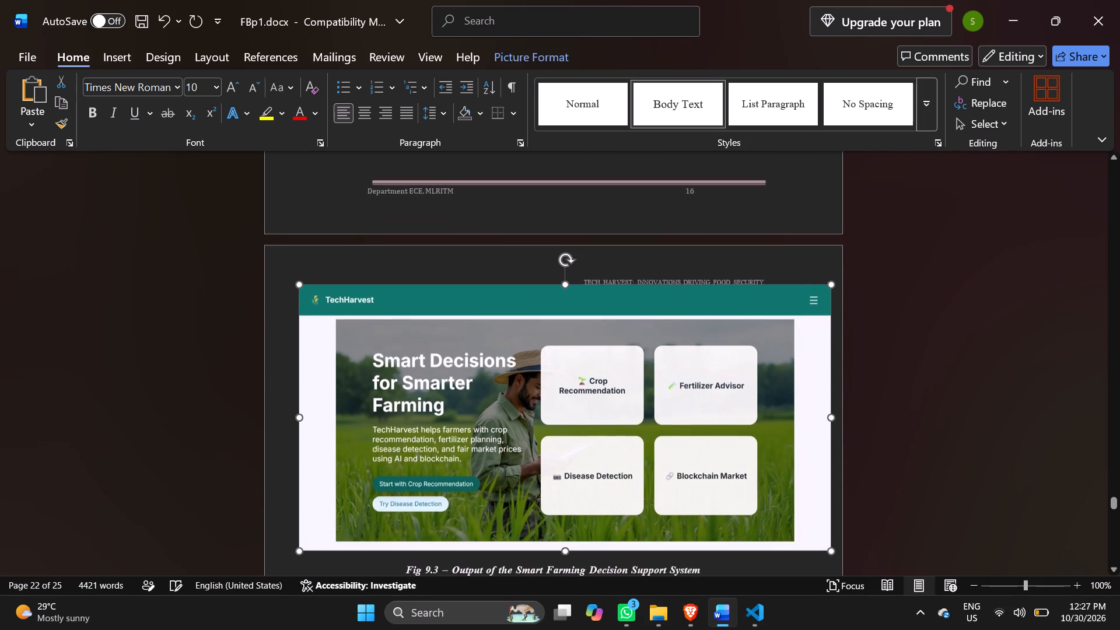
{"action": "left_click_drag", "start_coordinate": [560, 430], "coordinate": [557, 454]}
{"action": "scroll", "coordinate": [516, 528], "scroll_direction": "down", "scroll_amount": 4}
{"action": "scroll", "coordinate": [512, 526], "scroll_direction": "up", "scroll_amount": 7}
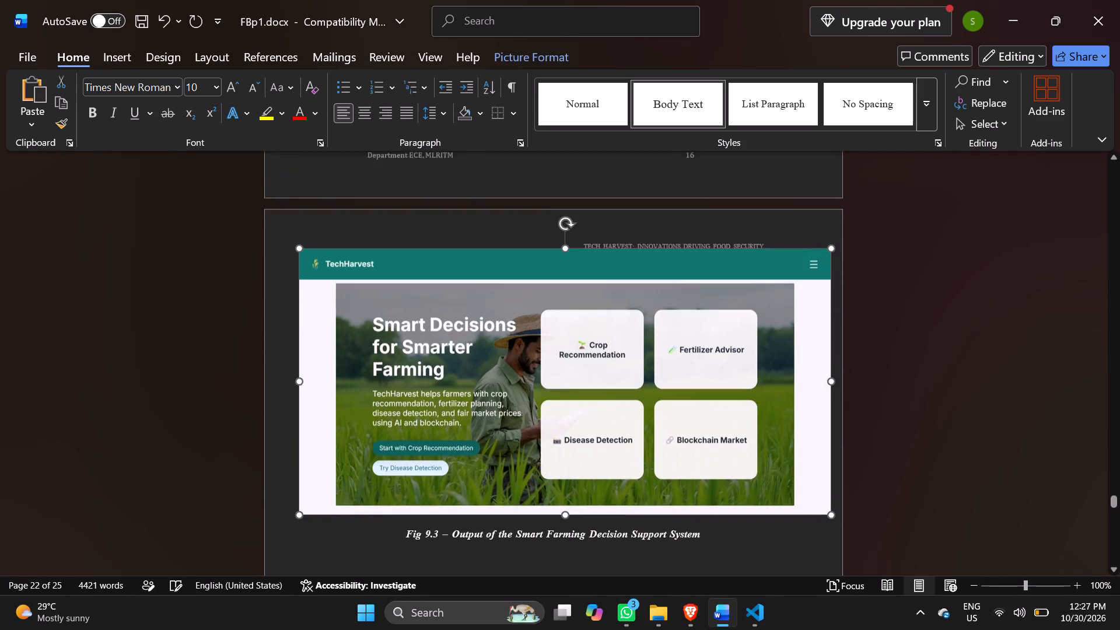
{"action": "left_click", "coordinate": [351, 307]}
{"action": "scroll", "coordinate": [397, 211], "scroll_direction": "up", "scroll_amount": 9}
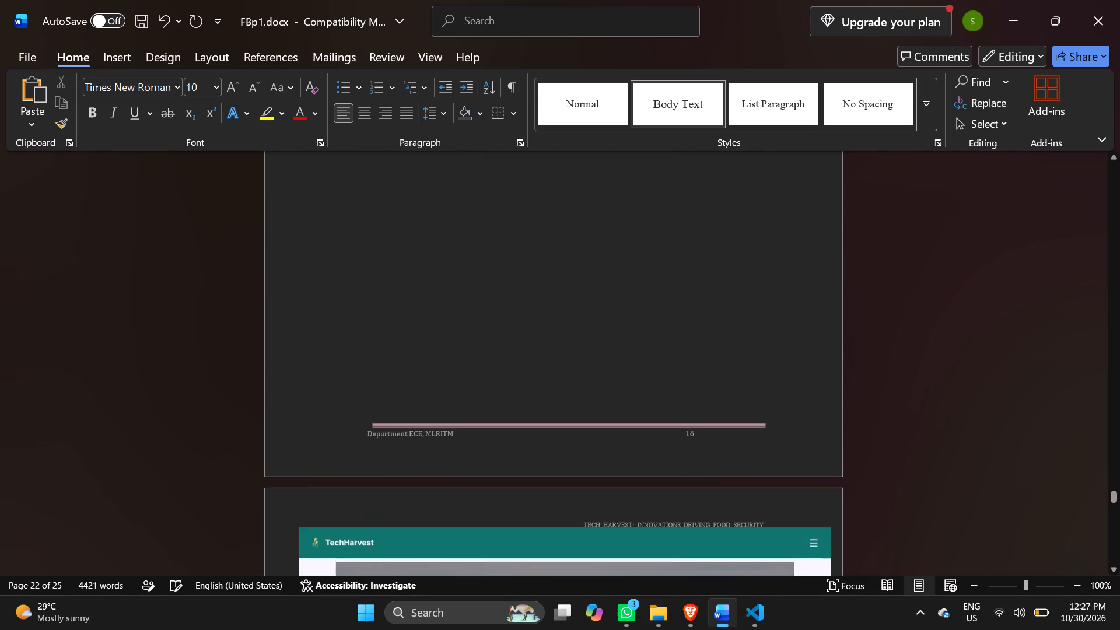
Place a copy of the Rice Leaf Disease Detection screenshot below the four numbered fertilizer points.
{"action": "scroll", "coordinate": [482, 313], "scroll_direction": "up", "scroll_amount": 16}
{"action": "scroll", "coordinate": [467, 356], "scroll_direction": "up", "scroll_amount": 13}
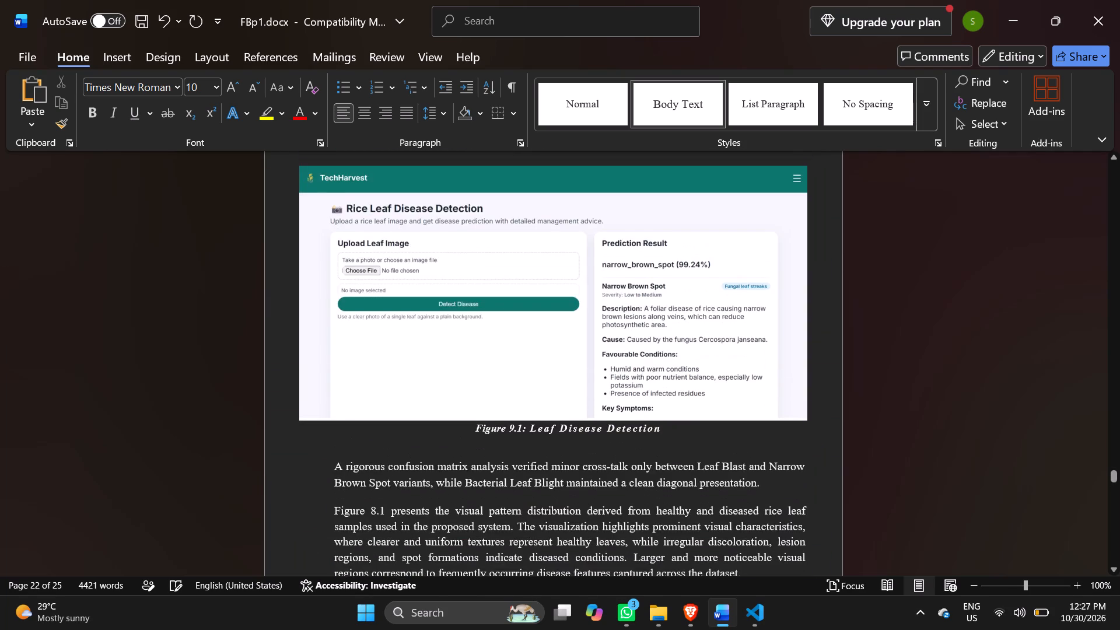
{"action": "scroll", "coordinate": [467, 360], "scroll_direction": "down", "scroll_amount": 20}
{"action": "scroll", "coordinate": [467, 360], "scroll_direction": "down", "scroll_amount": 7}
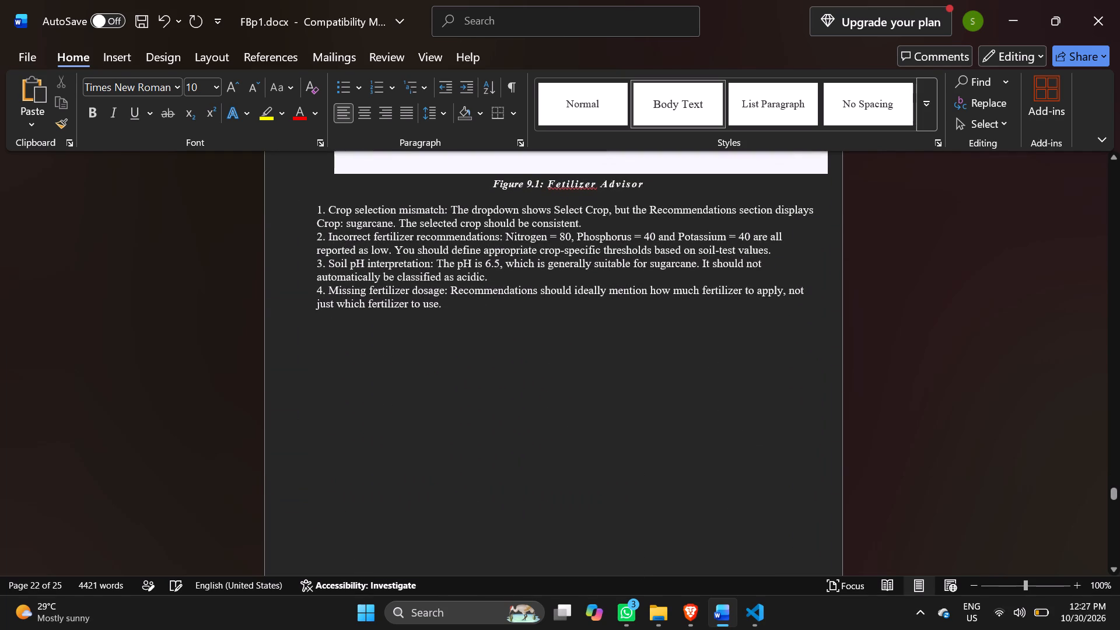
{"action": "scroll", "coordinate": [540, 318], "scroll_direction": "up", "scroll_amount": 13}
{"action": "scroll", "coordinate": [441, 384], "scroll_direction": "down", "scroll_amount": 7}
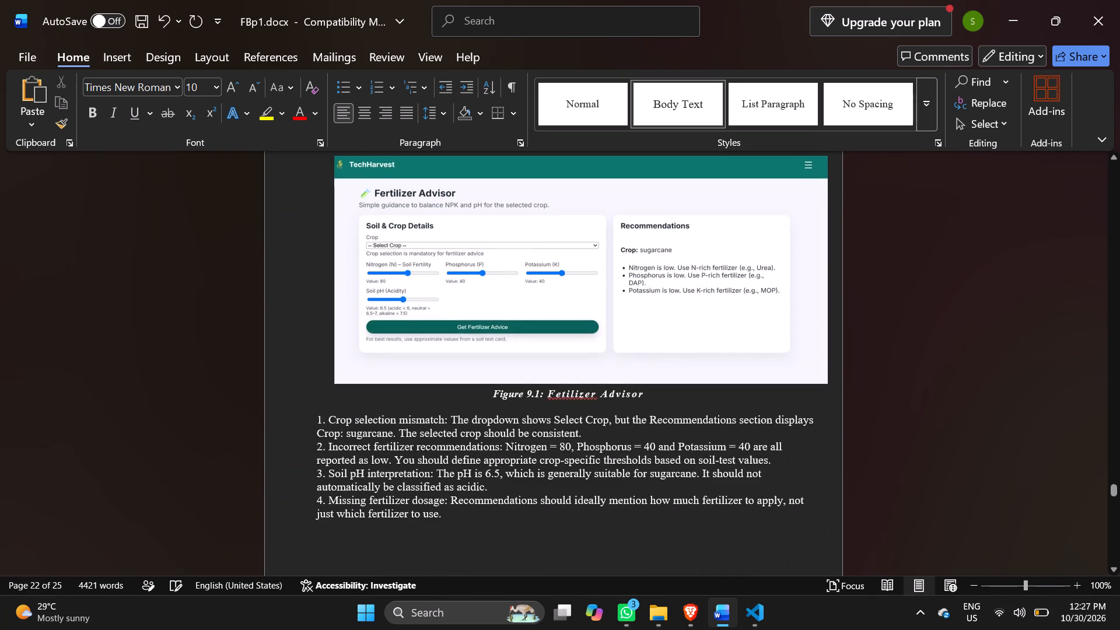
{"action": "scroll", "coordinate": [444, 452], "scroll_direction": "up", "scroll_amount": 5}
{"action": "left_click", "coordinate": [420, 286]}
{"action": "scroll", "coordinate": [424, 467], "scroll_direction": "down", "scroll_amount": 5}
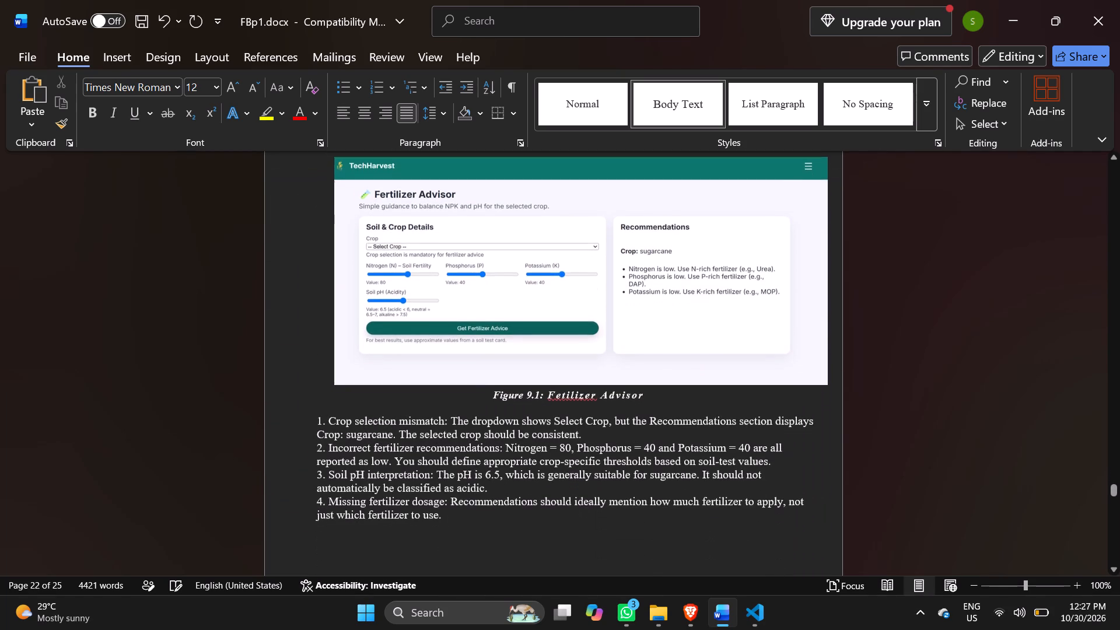
Justify the four numbered fertilizer points below the Fertilizer Advisor caption.
{"action": "scroll", "coordinate": [391, 242], "scroll_direction": "up", "scroll_amount": 1}
{"action": "left_click_drag", "start_coordinate": [315, 456], "coordinate": [457, 557]}
{"action": "left_click", "coordinate": [404, 124]}
{"action": "left_click", "coordinate": [406, 120]}
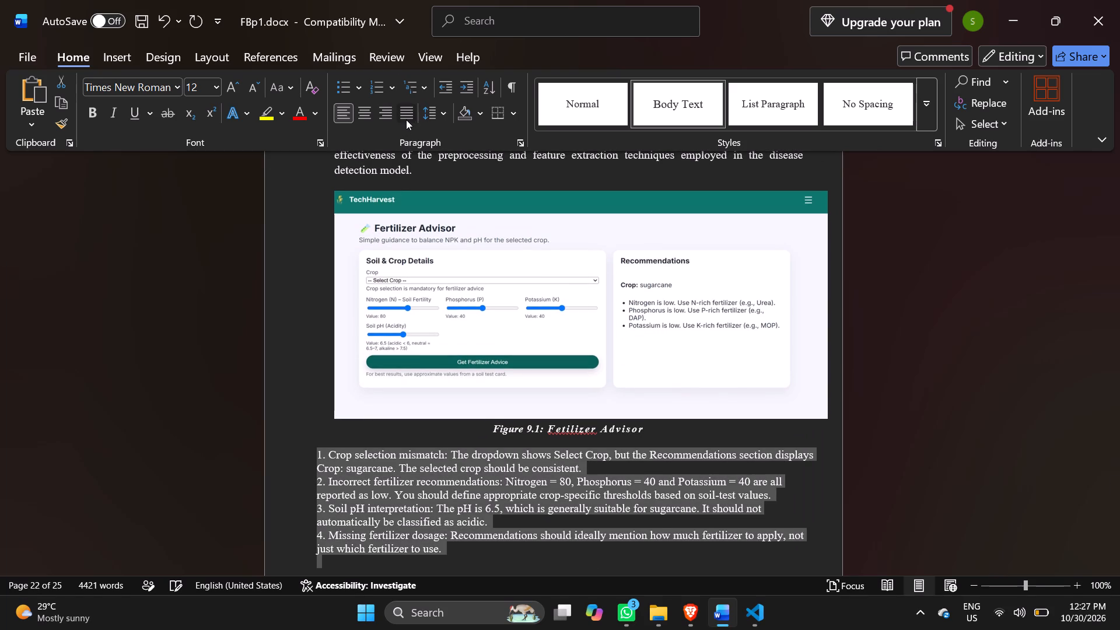
Insert the picture "WhatsApp Image 2026-10-30 at 11.58.17 AM" below the four fertilizer points, leaving a blank line between.
{"action": "left_click", "coordinate": [477, 548]}
{"action": "scroll", "coordinate": [477, 548], "scroll_direction": "up", "scroll_amount": 1}
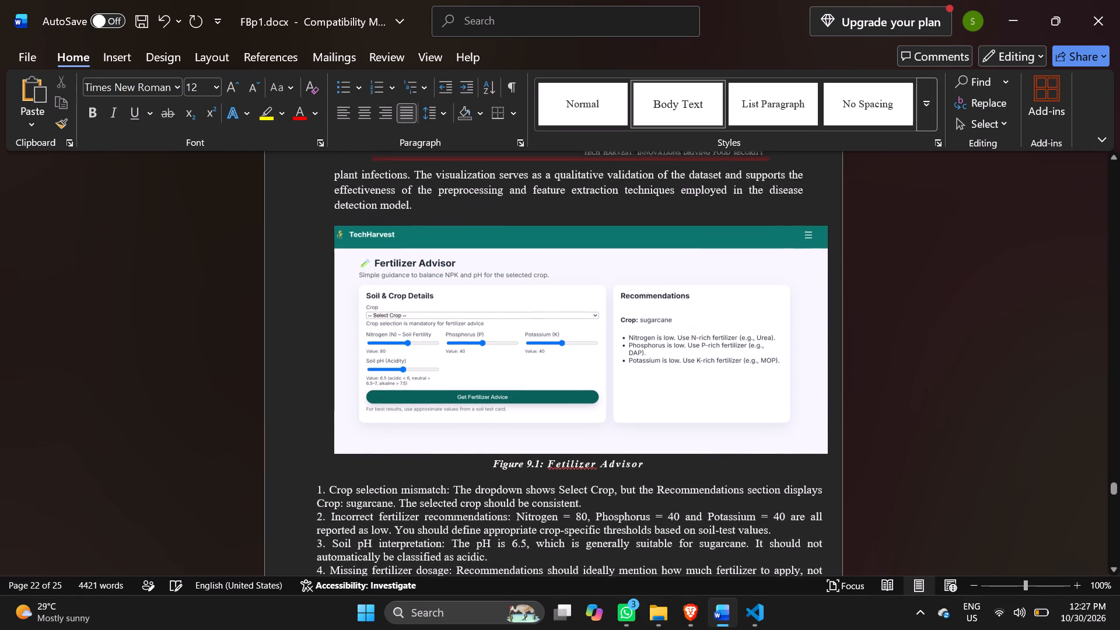
{"action": "scroll", "coordinate": [477, 548], "scroll_direction": "down", "scroll_amount": 4}
{"action": "key", "text": "Return"}
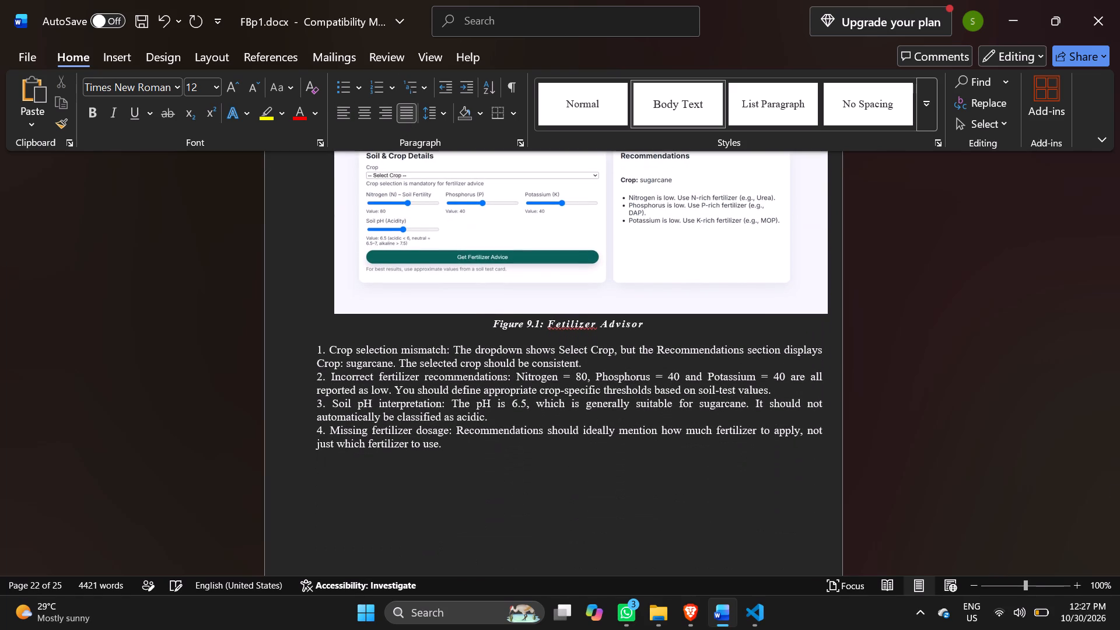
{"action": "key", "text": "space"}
{"action": "key", "text": "BackSpace"}
{"action": "key", "text": "Return"}
{"action": "left_click", "coordinate": [132, 55]}
{"action": "left_click", "coordinate": [166, 115]}
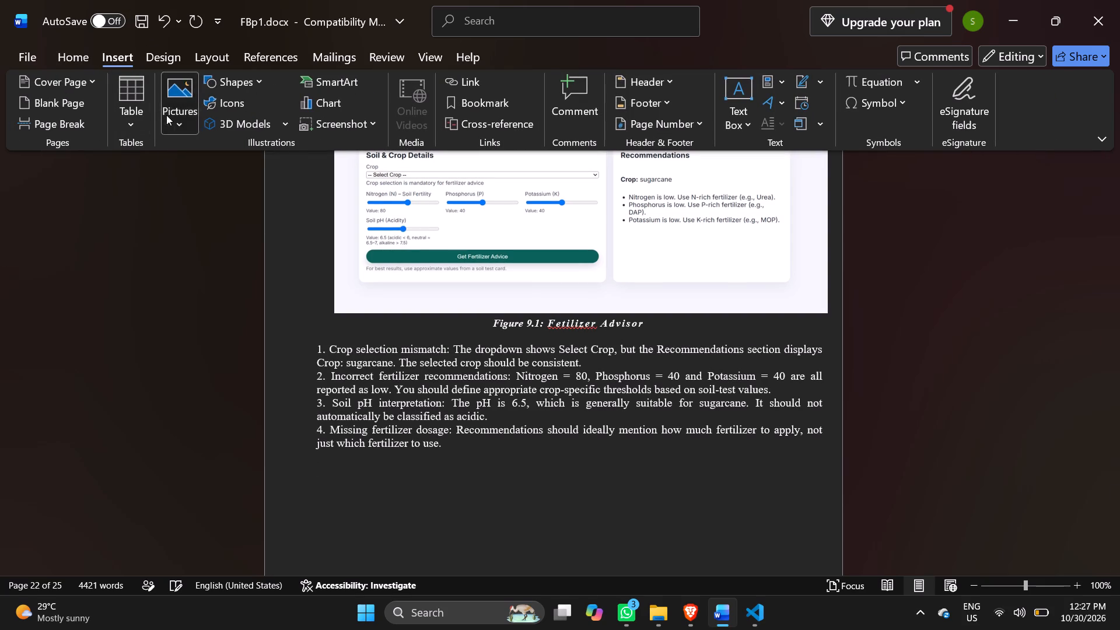
{"action": "left_click", "coordinate": [201, 166]}
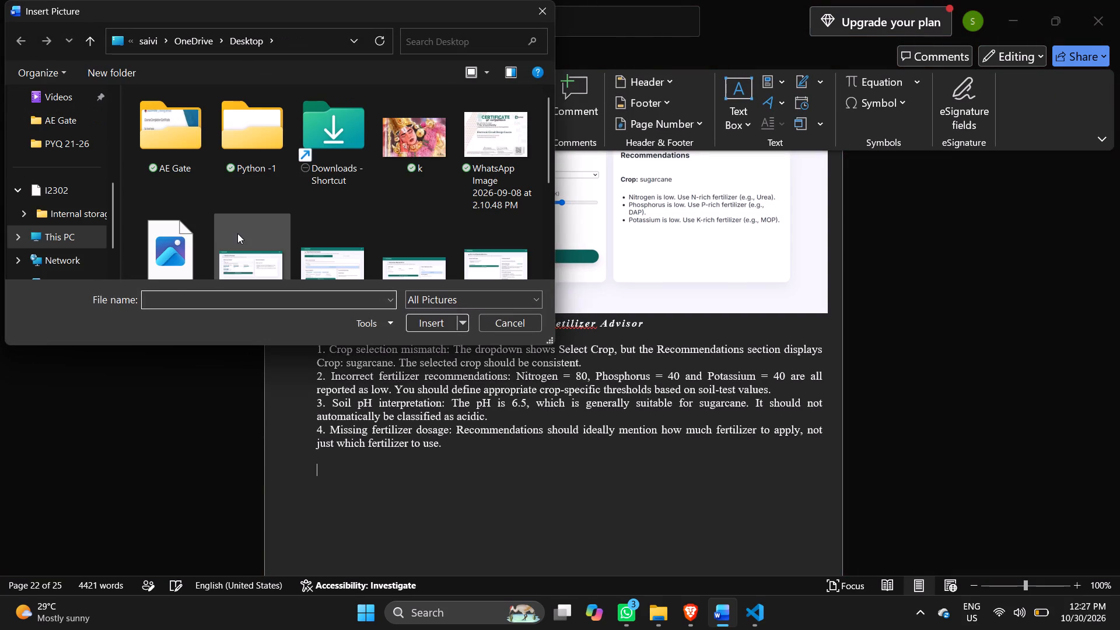
{"action": "scroll", "coordinate": [302, 220], "scroll_direction": "down", "scroll_amount": 2}
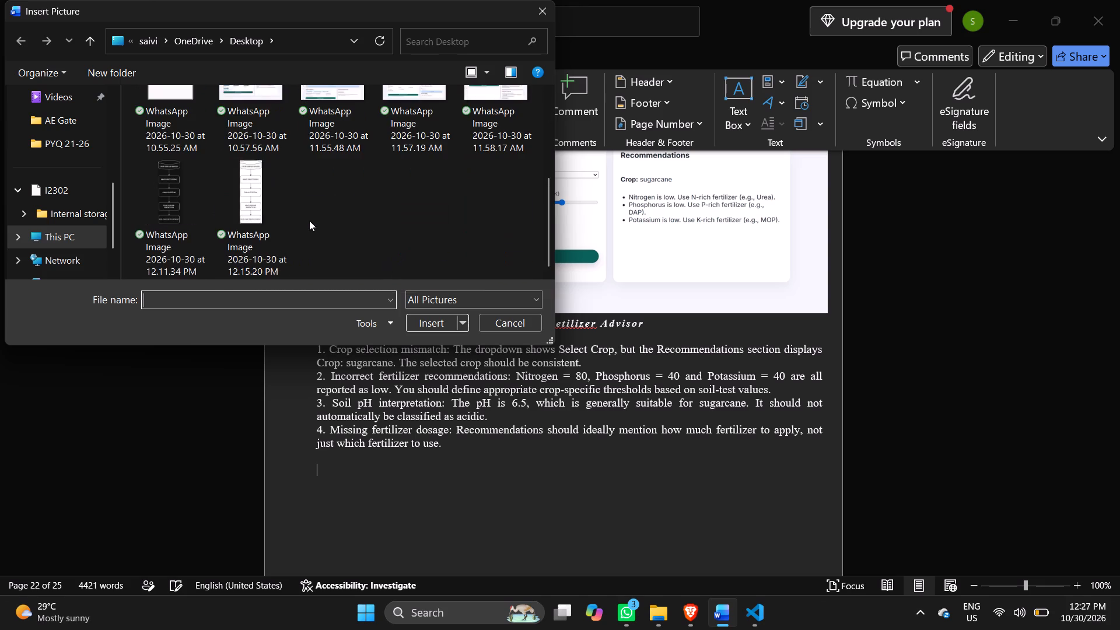
{"action": "scroll", "coordinate": [315, 212], "scroll_direction": "up", "scroll_amount": 1}
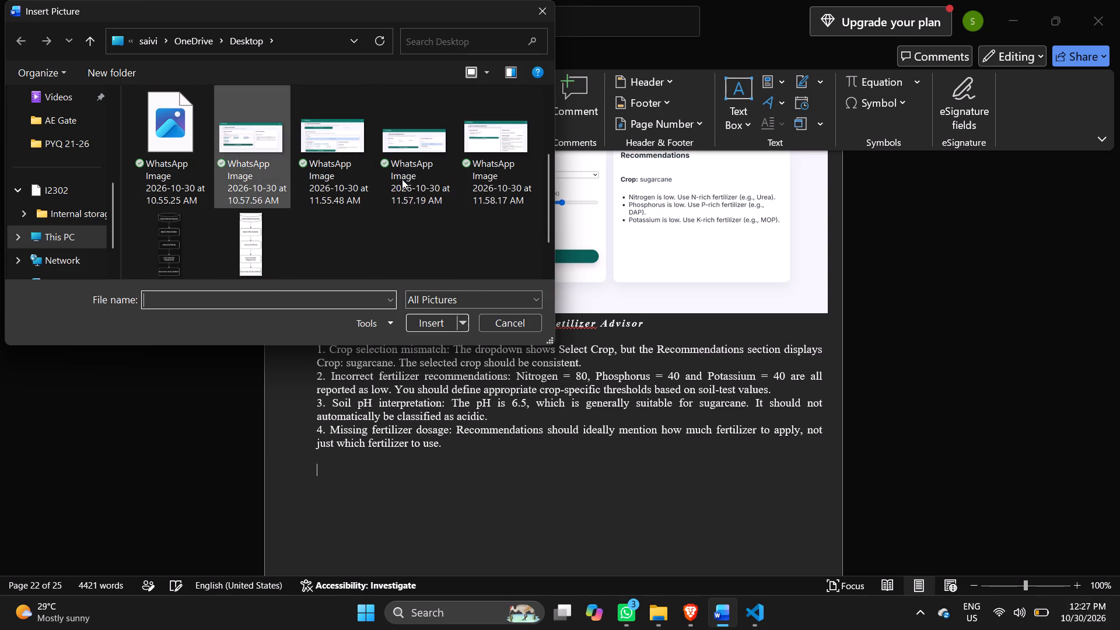
{"action": "left_click", "coordinate": [467, 169]}
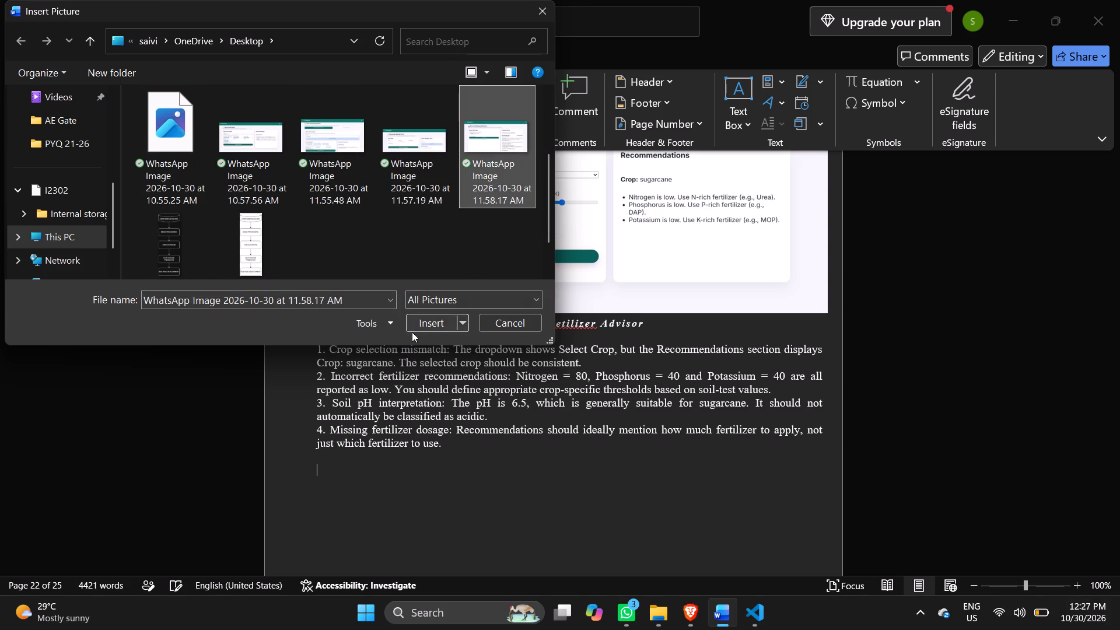
{"action": "left_click", "coordinate": [418, 317]}
Shrink the inserted Rice Leaf Disease Detection screenshot to about 2.62" high by 6.44" wide, clear of the page footer.
{"action": "scroll", "coordinate": [538, 397], "scroll_direction": "down", "scroll_amount": 2}
{"action": "scroll", "coordinate": [519, 352], "scroll_direction": "down", "scroll_amount": 2}
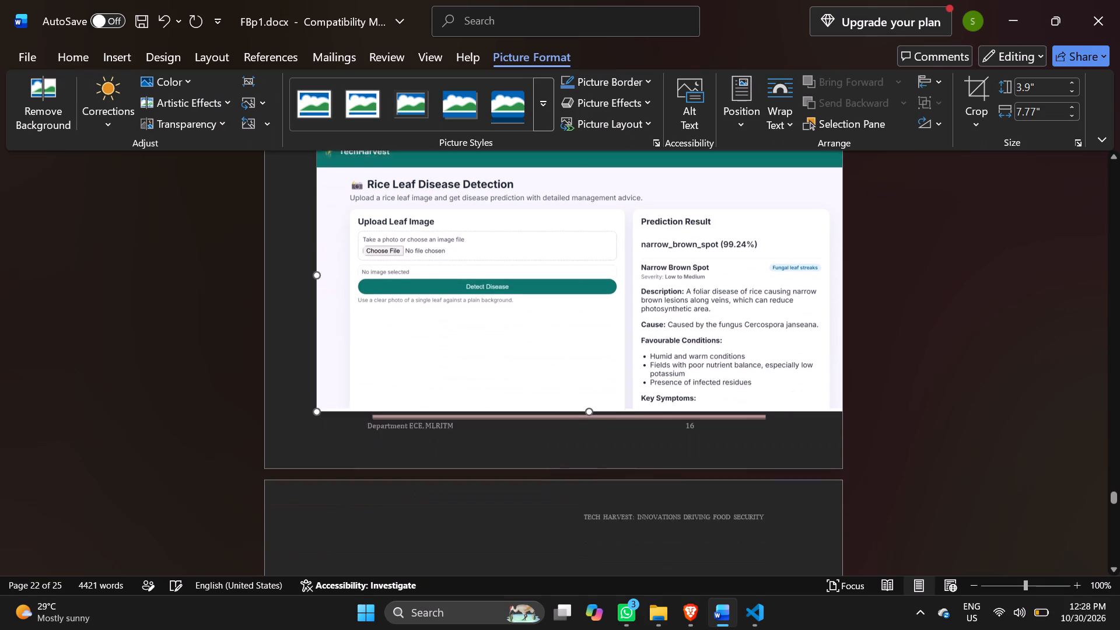
{"action": "left_click", "coordinate": [815, 381]}
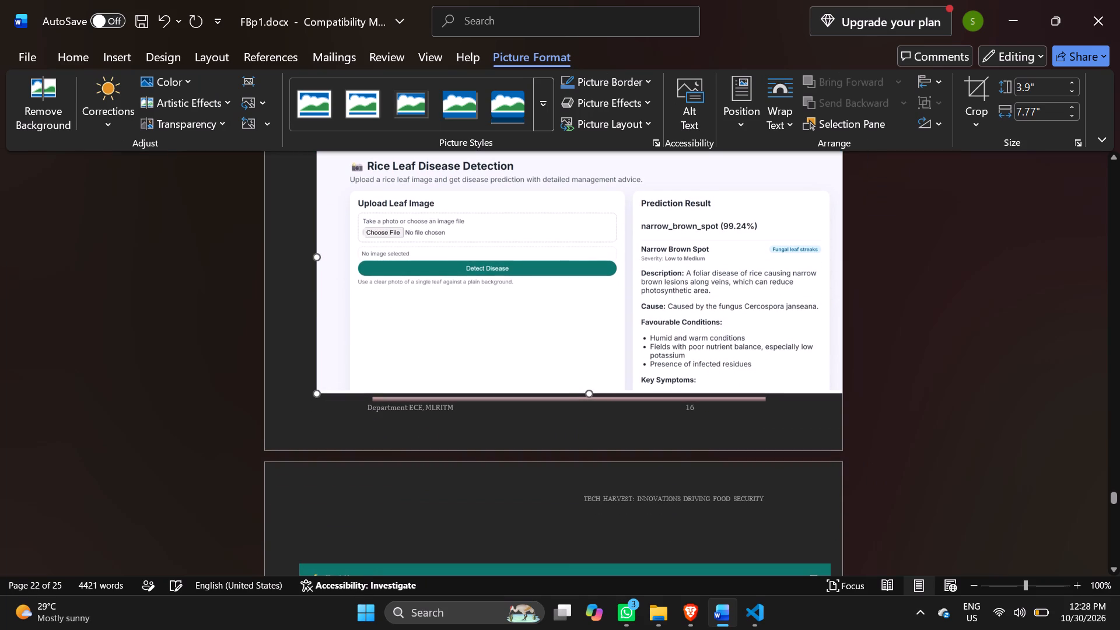
{"action": "left_click_drag", "start_coordinate": [833, 384], "coordinate": [753, 375]}
{"action": "right_click_drag", "start_coordinate": [747, 372], "coordinate": [688, 360]}
{"action": "left_click", "coordinate": [642, 360]}
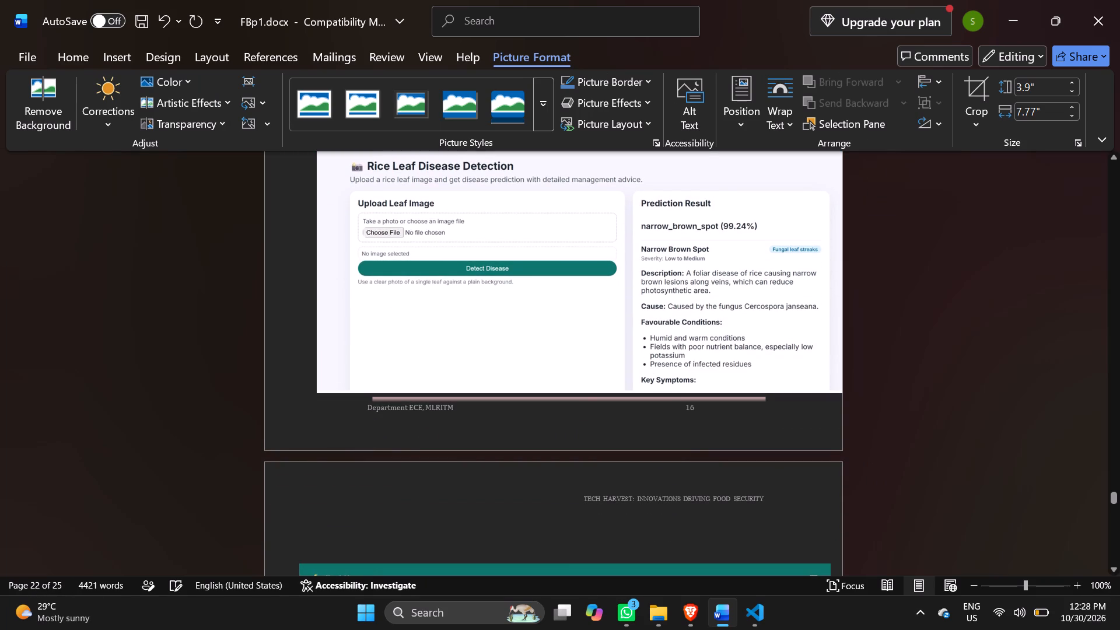
{"action": "left_click_drag", "start_coordinate": [644, 359], "coordinate": [602, 374]}
{"action": "left_click_drag", "start_coordinate": [587, 392], "coordinate": [547, 340]}
{"action": "left_click", "coordinate": [799, 334]}
{"action": "left_click_drag", "start_coordinate": [832, 339], "coordinate": [752, 344]}
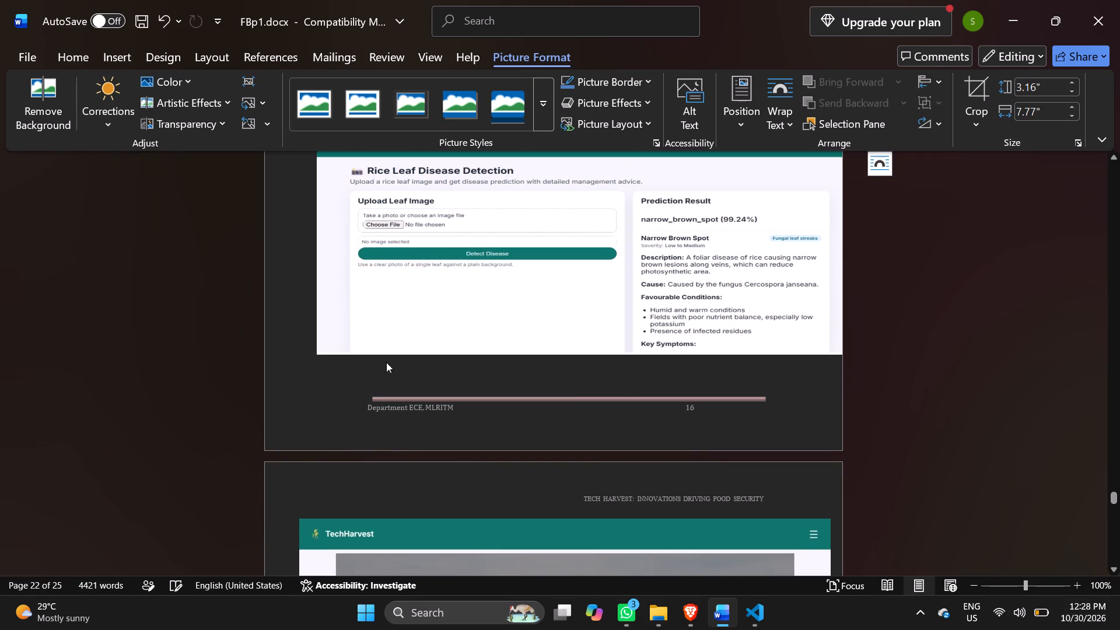
{"action": "left_click_drag", "start_coordinate": [313, 355], "coordinate": [437, 316]}
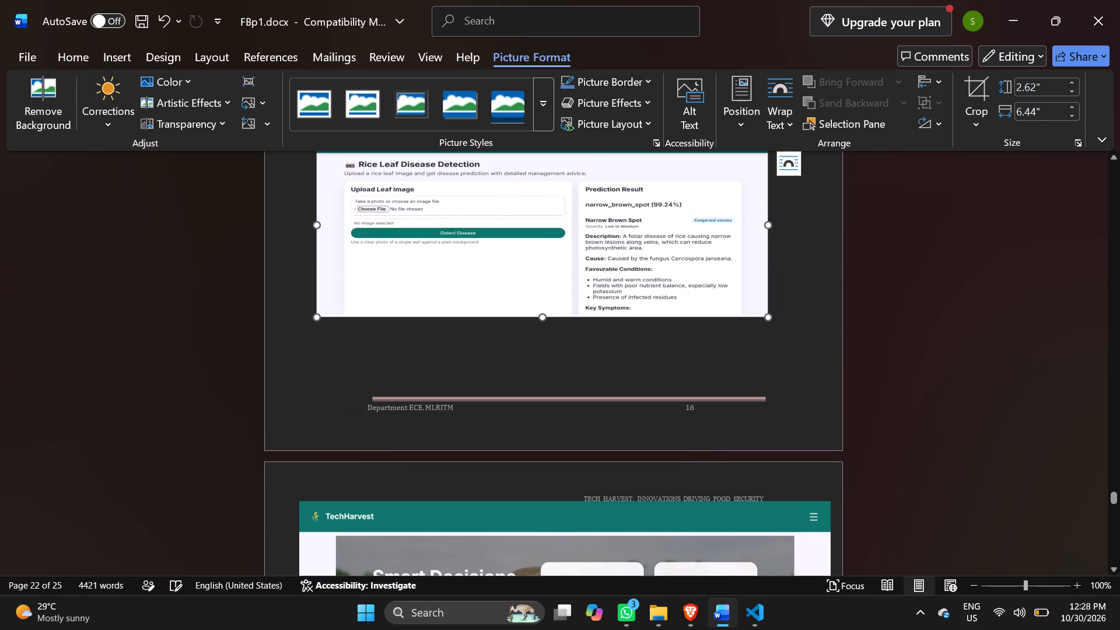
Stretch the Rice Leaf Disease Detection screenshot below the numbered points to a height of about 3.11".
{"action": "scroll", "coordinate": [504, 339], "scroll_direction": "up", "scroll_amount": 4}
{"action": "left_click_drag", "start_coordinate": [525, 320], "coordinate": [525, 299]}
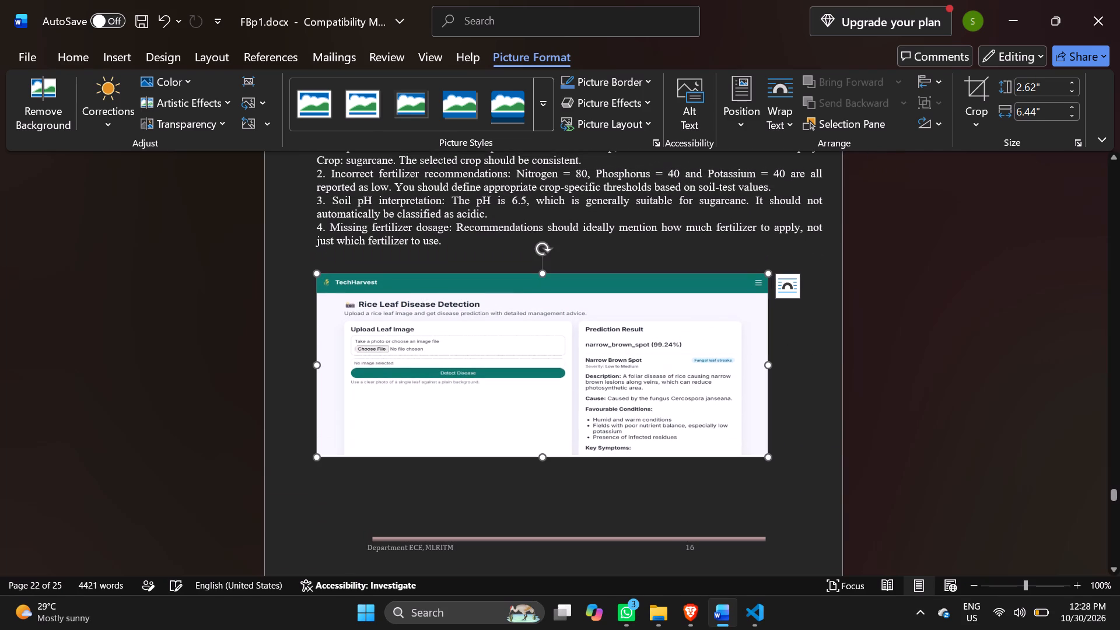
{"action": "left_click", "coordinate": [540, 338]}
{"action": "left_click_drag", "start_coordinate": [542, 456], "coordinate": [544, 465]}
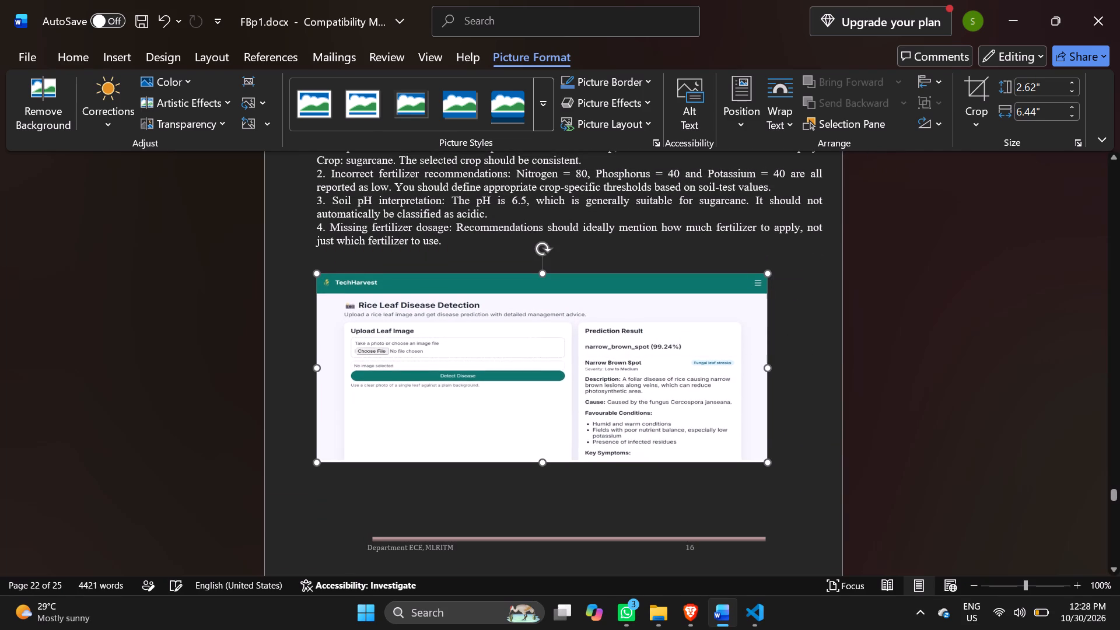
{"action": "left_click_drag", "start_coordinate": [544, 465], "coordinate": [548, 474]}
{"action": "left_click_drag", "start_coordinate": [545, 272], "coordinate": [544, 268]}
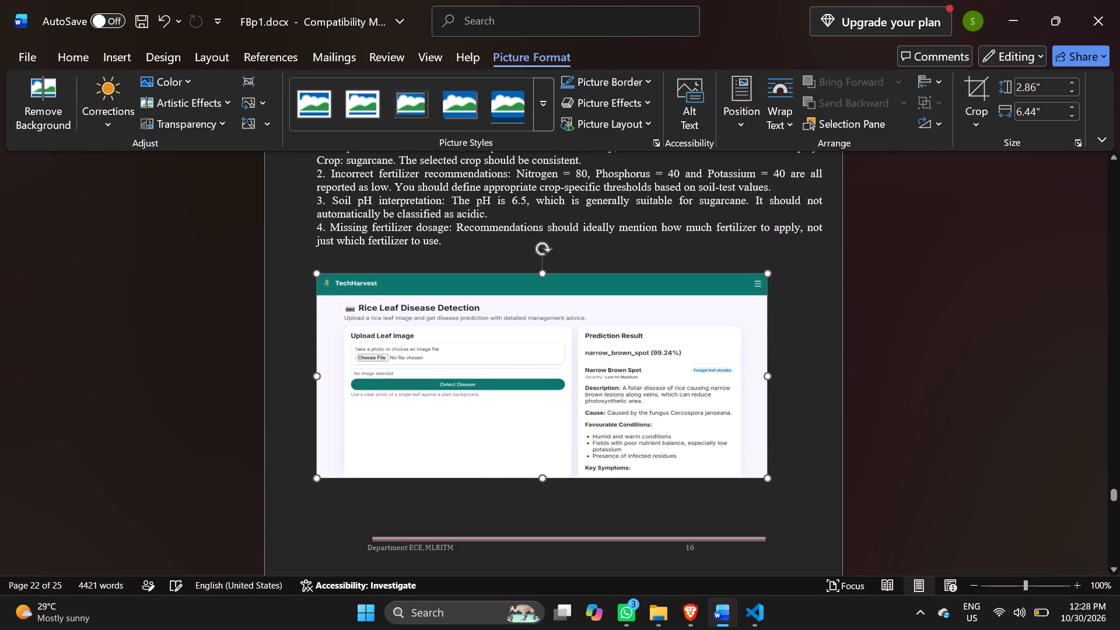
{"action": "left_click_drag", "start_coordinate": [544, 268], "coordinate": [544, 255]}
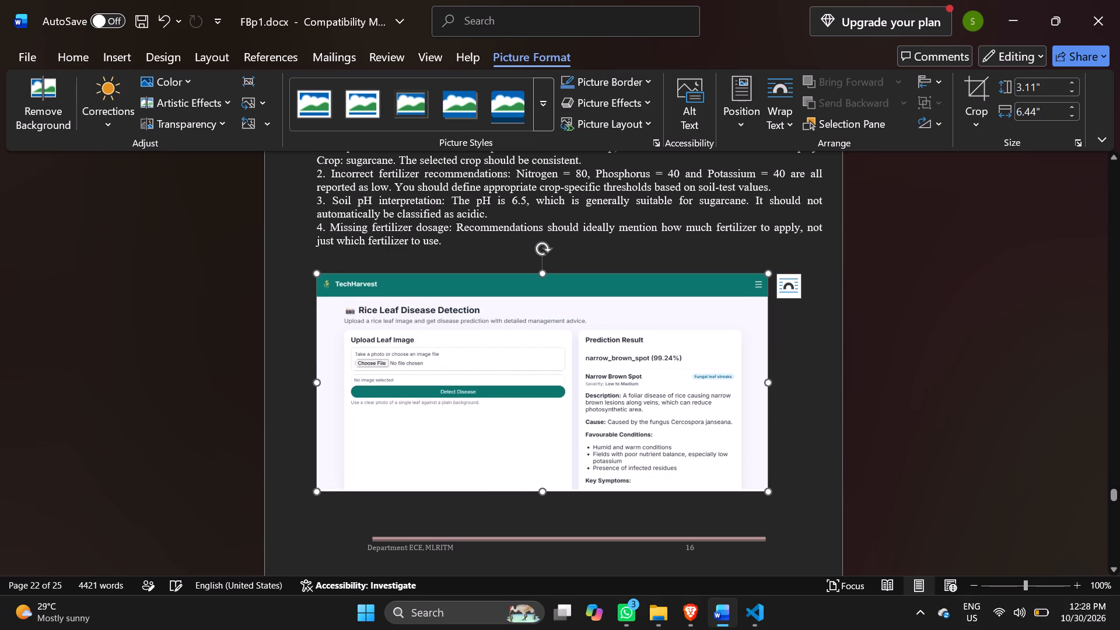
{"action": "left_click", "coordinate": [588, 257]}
Correct the misspelled "Fetilizer" to "Fertilizer" in the Fertilizer Advisor figure caption.
{"action": "scroll", "coordinate": [588, 257], "scroll_direction": "up", "scroll_amount": 9}
{"action": "left_click", "coordinate": [558, 437]}
{"action": "right_click", "coordinate": [556, 437]}
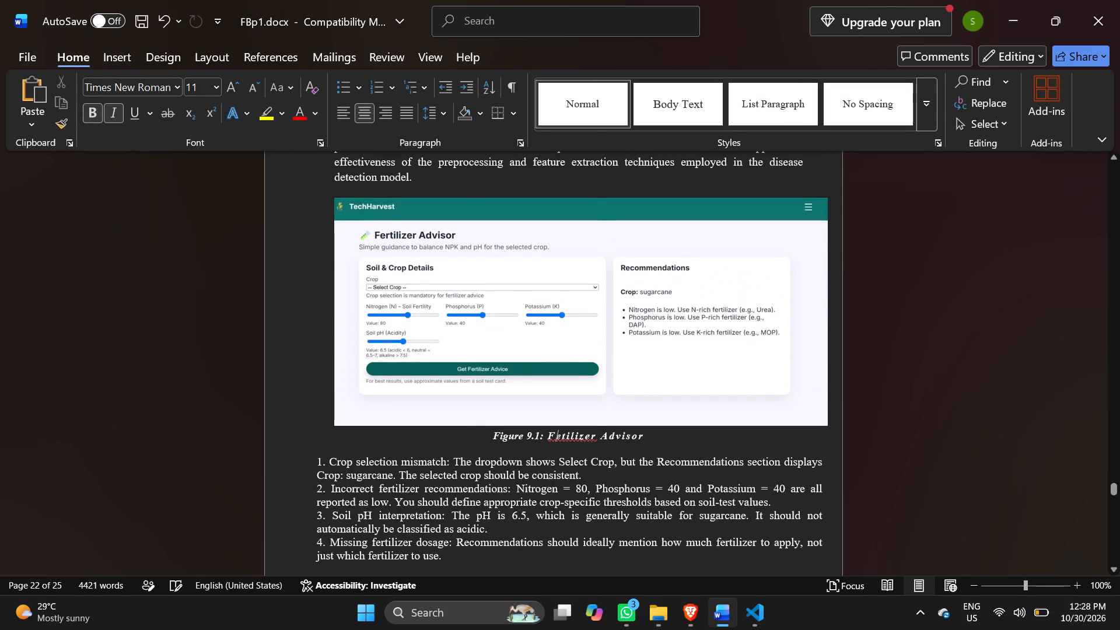
{"action": "left_click", "coordinate": [549, 89]}
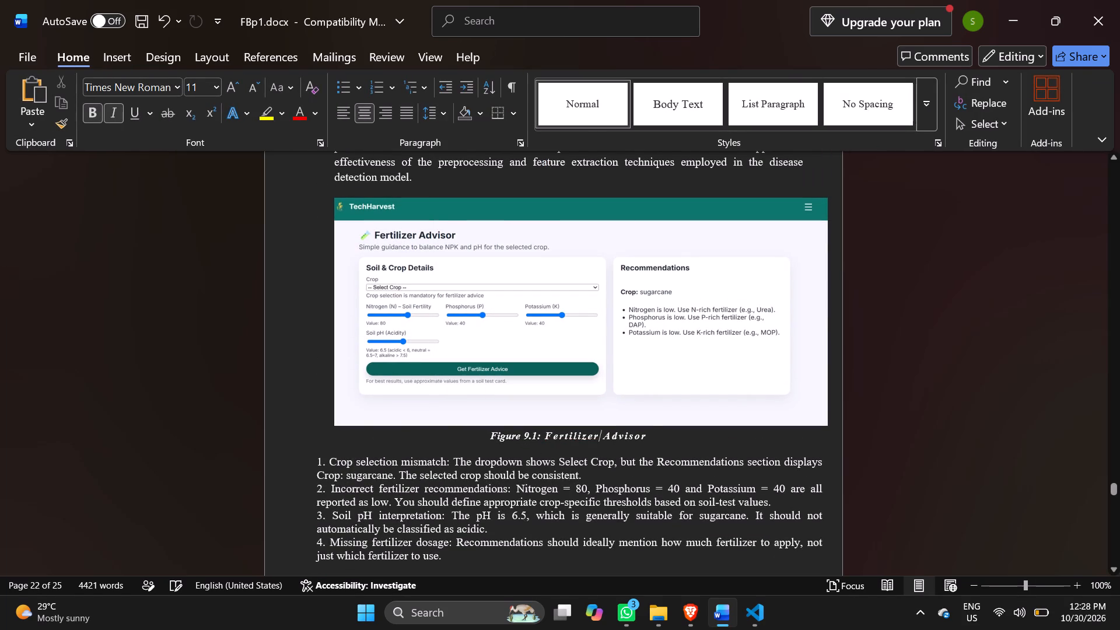
Copy the Fertilizer Advisor caption and paste it centred beneath the screenshot that follows the numbered points.
{"action": "left_click_drag", "start_coordinate": [485, 435], "coordinate": [656, 434]}
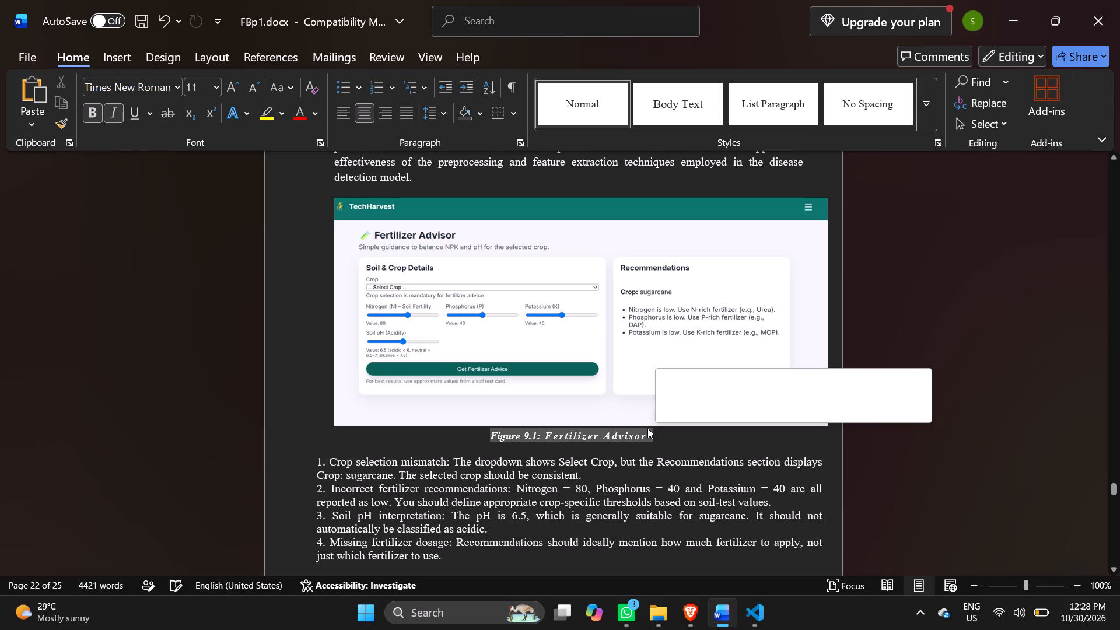
{"action": "key", "text": "ctrl+c"}
{"action": "scroll", "coordinate": [640, 425], "scroll_direction": "down", "scroll_amount": 13}
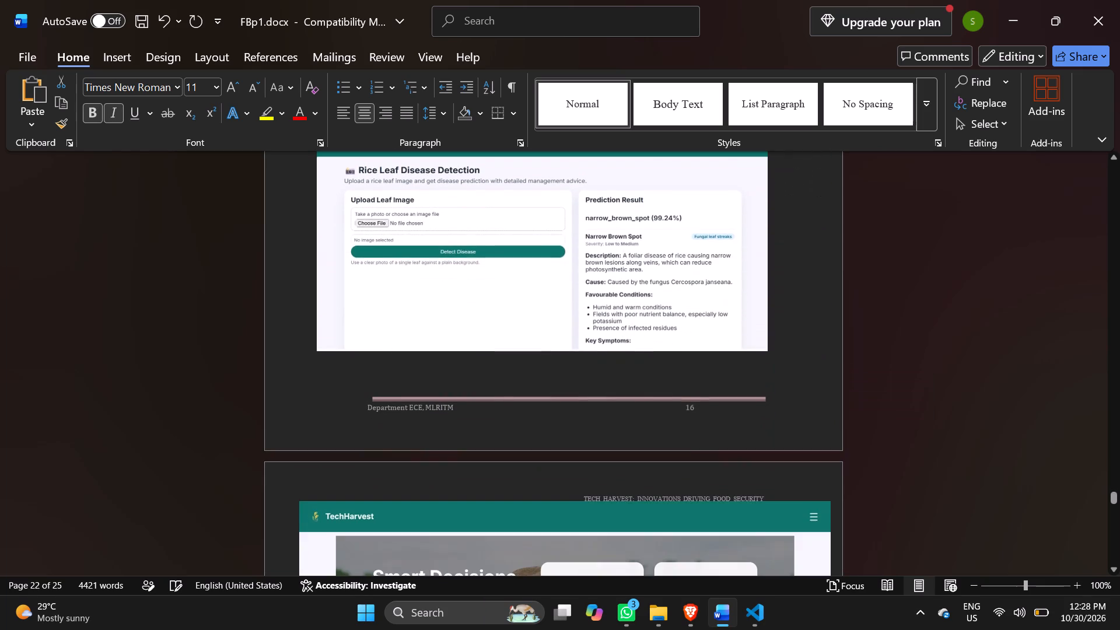
{"action": "left_click", "coordinate": [520, 368]}
{"action": "left_click", "coordinate": [520, 363]}
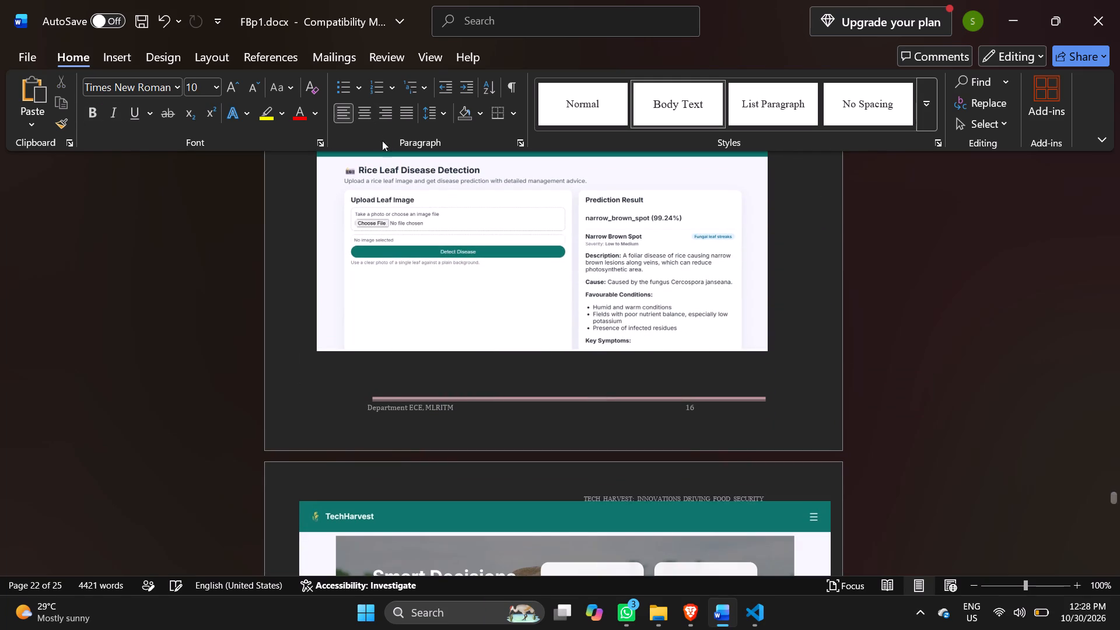
{"action": "left_click", "coordinate": [367, 115]}
{"action": "key", "text": "ctrl+v"}
Delete "dvisor" from the end of the caption copy below the numbered points.
{"action": "left_click", "coordinate": [649, 357]}
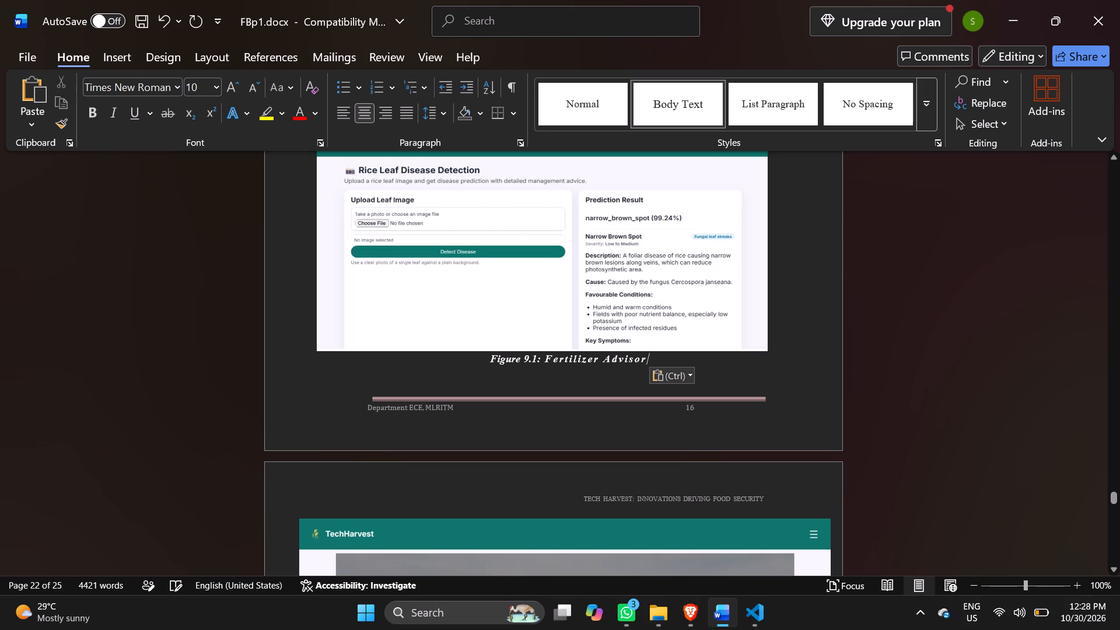
{"action": "key", "text": "BackSpace"}
{"action": "key", "text": "BackSpace"}
{"action": "key", "text": "BackSpace"}
{"action": "key", "text": "BackSpace"}
{"action": "key", "text": "BackSpace"}
{"action": "key", "text": "BackSpace"}
Renumber the original Fertilizer Advisor caption as Figure 9.2, continuing from the Leaf Disease Detection figure.
{"action": "scroll", "coordinate": [642, 358], "scroll_direction": "up", "scroll_amount": 7}
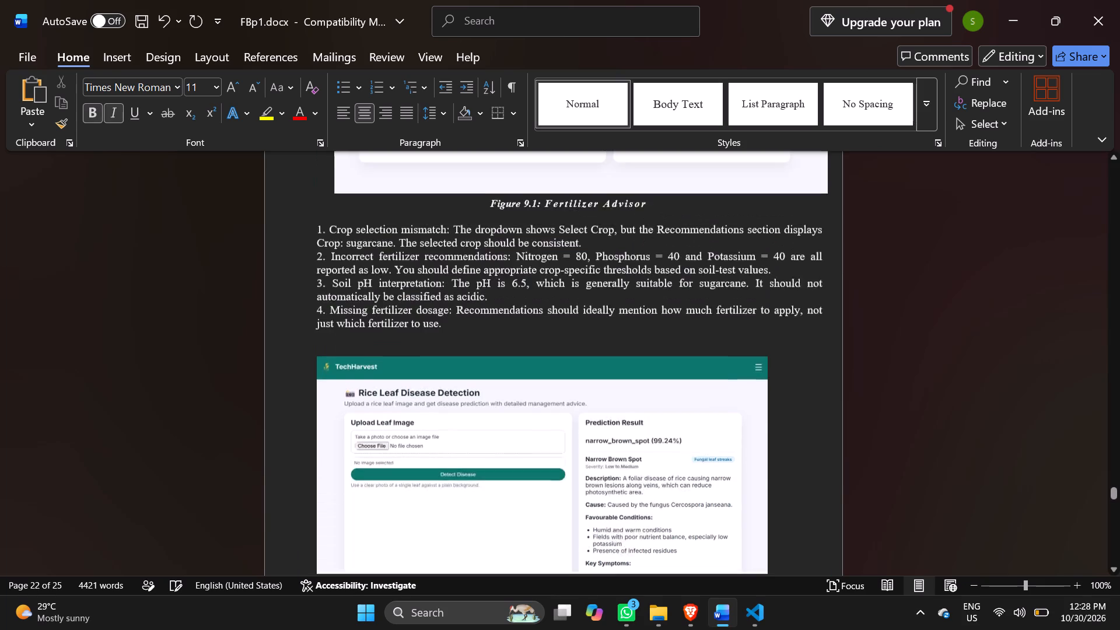
{"action": "scroll", "coordinate": [640, 358], "scroll_direction": "up", "scroll_amount": 3}
{"action": "scroll", "coordinate": [514, 312], "scroll_direction": "up", "scroll_amount": 15}
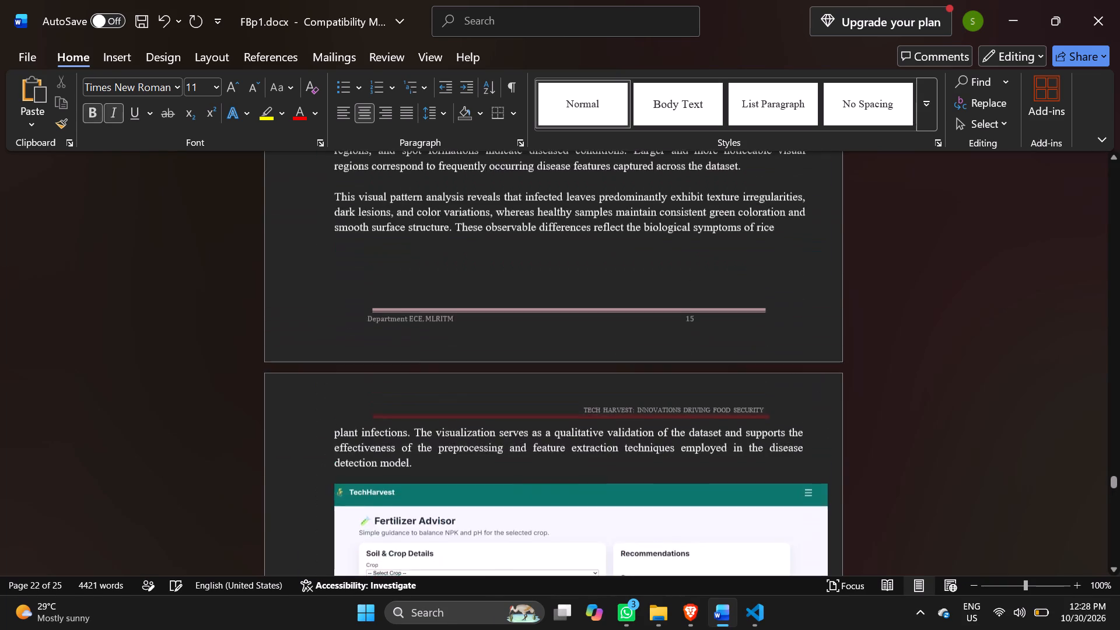
{"action": "scroll", "coordinate": [554, 402], "scroll_direction": "up", "scroll_amount": 12}
{"action": "scroll", "coordinate": [531, 429], "scroll_direction": "down", "scroll_amount": 4}
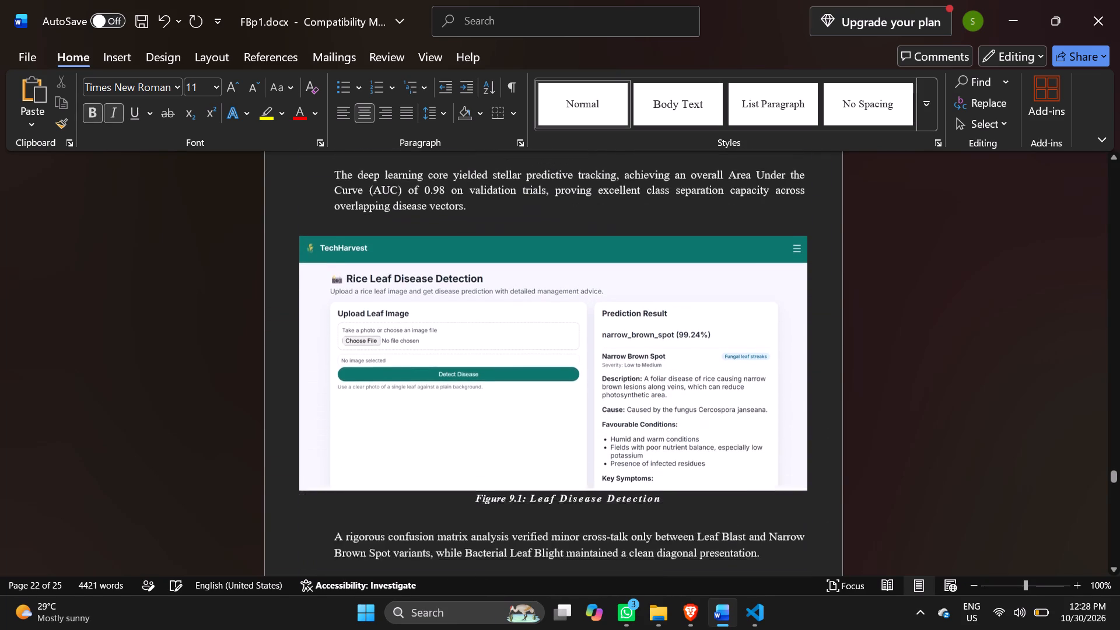
{"action": "scroll", "coordinate": [531, 430], "scroll_direction": "down", "scroll_amount": 18}
{"action": "scroll", "coordinate": [528, 484], "scroll_direction": "down", "scroll_amount": 2}
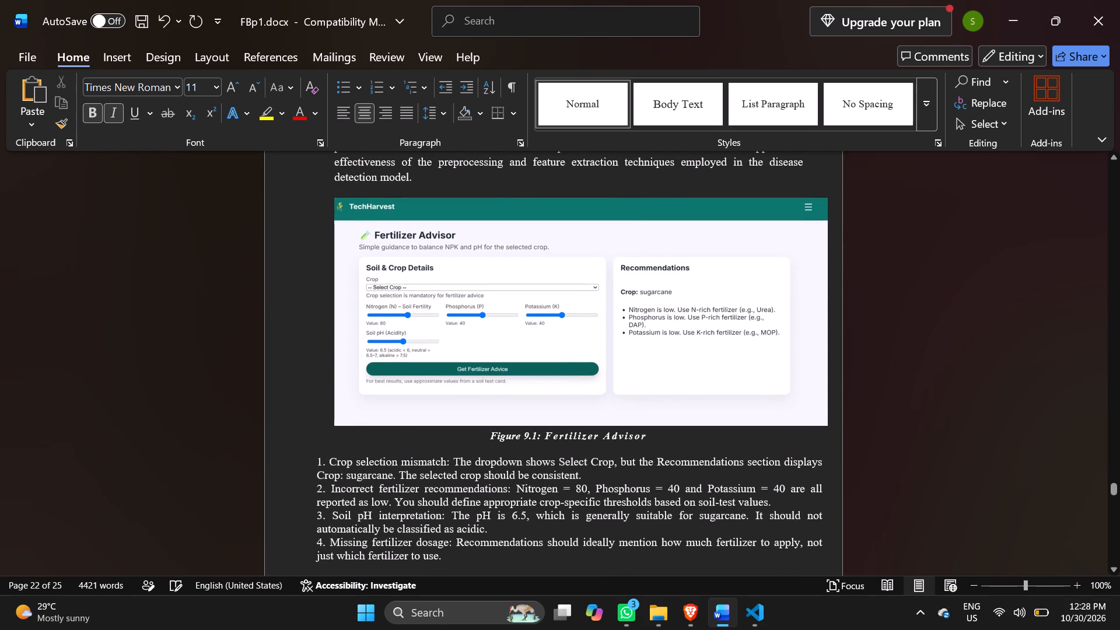
{"action": "left_click", "coordinate": [537, 442]}
{"action": "left_click", "coordinate": [534, 436]}
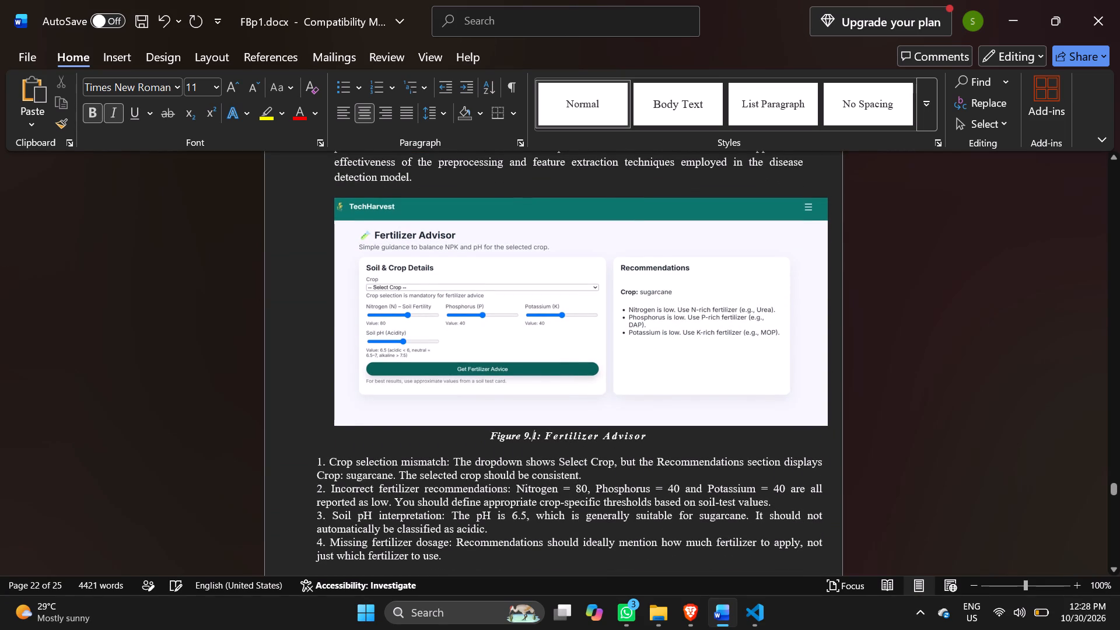
{"action": "left_click", "coordinate": [536, 437]}
{"action": "key", "text": "BackSpace"}
{"action": "key", "text": "2"}
Renumber the caption copy beneath the screenshot after the numbered points as Figure 9.3.
{"action": "scroll", "coordinate": [538, 460], "scroll_direction": "down", "scroll_amount": 16}
{"action": "scroll", "coordinate": [556, 373], "scroll_direction": "up", "scroll_amount": 3}
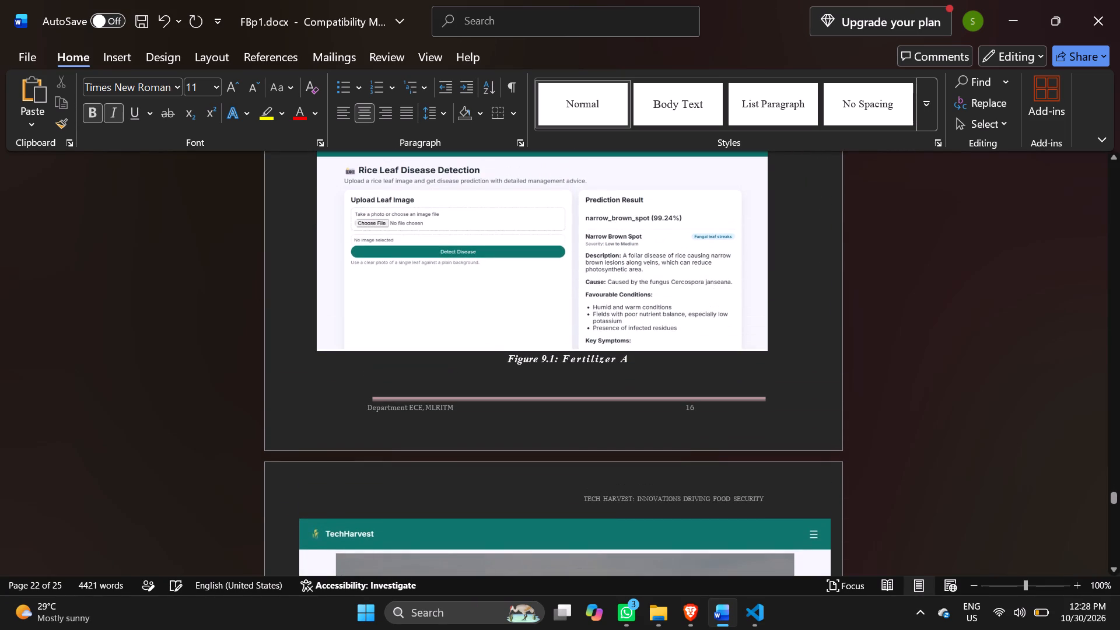
{"action": "left_click", "coordinate": [555, 360]}
{"action": "key", "text": "BackSpace"}
{"action": "key", "text": "3"}
{"action": "left_click", "coordinate": [634, 360]}
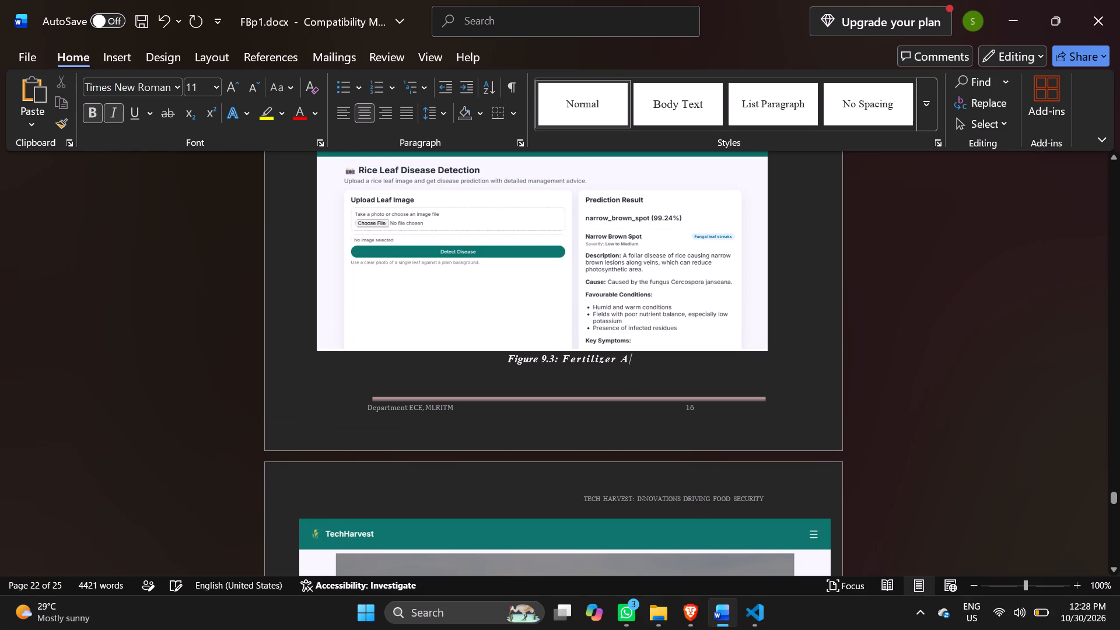
Replace the leaf disease screenshot above the Figure 9.3 caption with the Blockchain Market Price screenshot.
{"action": "scroll", "coordinate": [634, 360], "scroll_direction": "up", "scroll_amount": 20}
{"action": "scroll", "coordinate": [634, 360], "scroll_direction": "up", "scroll_amount": 1}
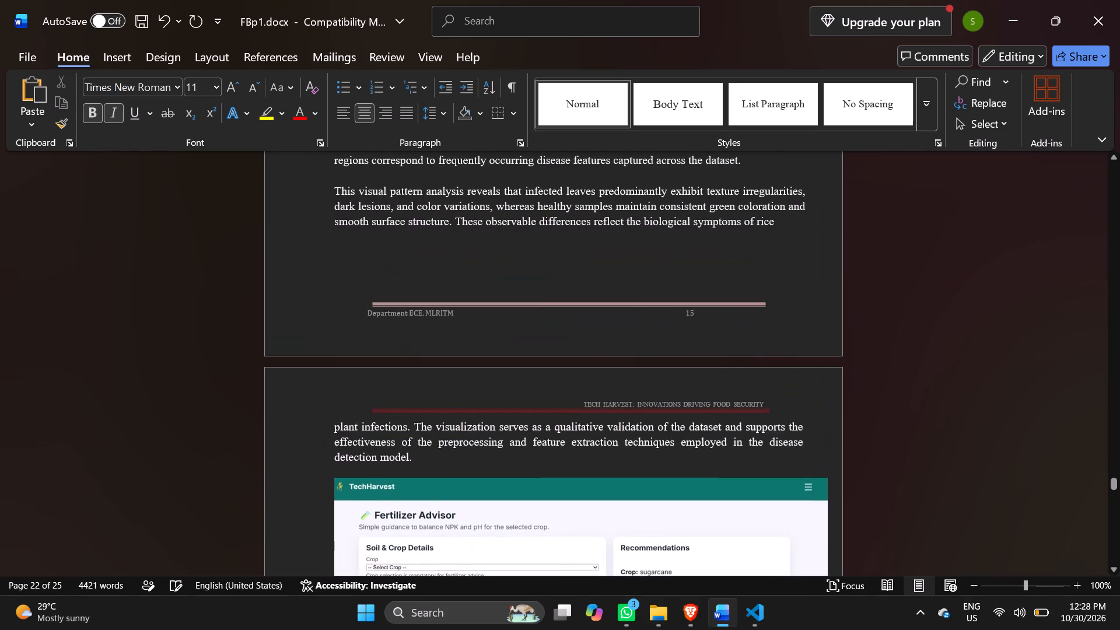
{"action": "scroll", "coordinate": [634, 360], "scroll_direction": "up", "scroll_amount": 12}
{"action": "scroll", "coordinate": [634, 362], "scroll_direction": "down", "scroll_amount": 11}
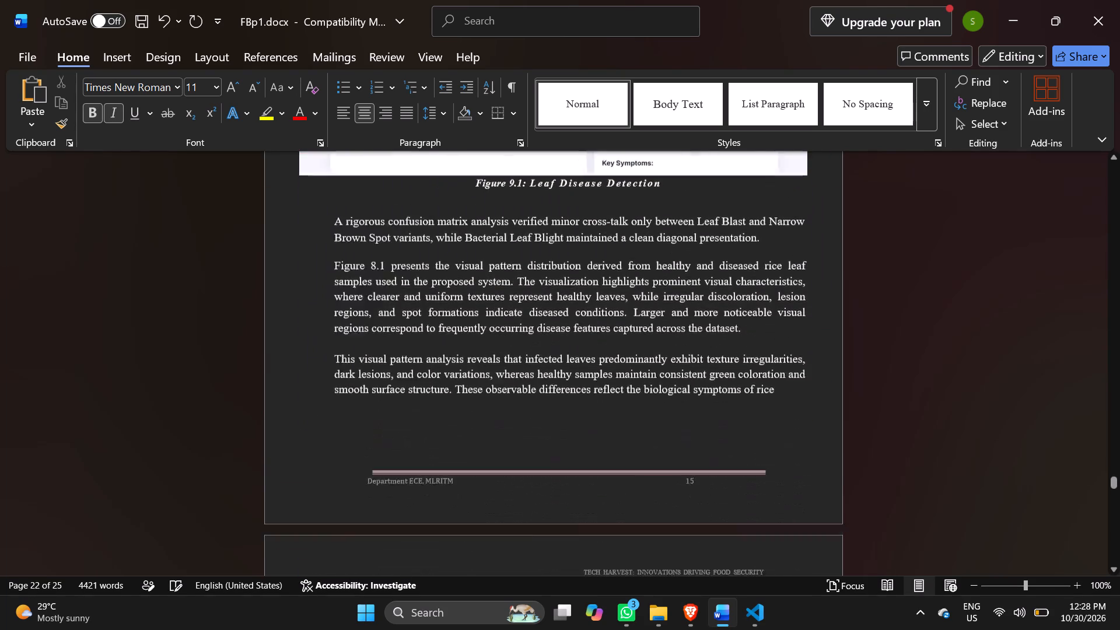
{"action": "scroll", "coordinate": [611, 372], "scroll_direction": "down", "scroll_amount": 11}
{"action": "scroll", "coordinate": [597, 404], "scroll_direction": "up", "scroll_amount": 10}
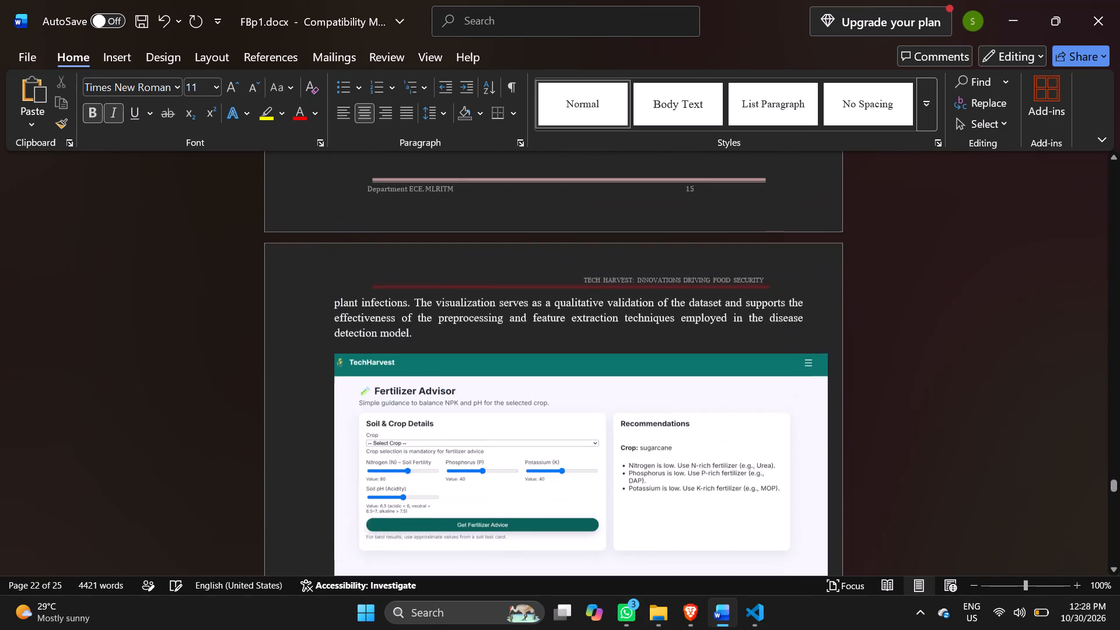
{"action": "scroll", "coordinate": [532, 426], "scroll_direction": "up", "scroll_amount": 12}
{"action": "left_click", "coordinate": [390, 334]}
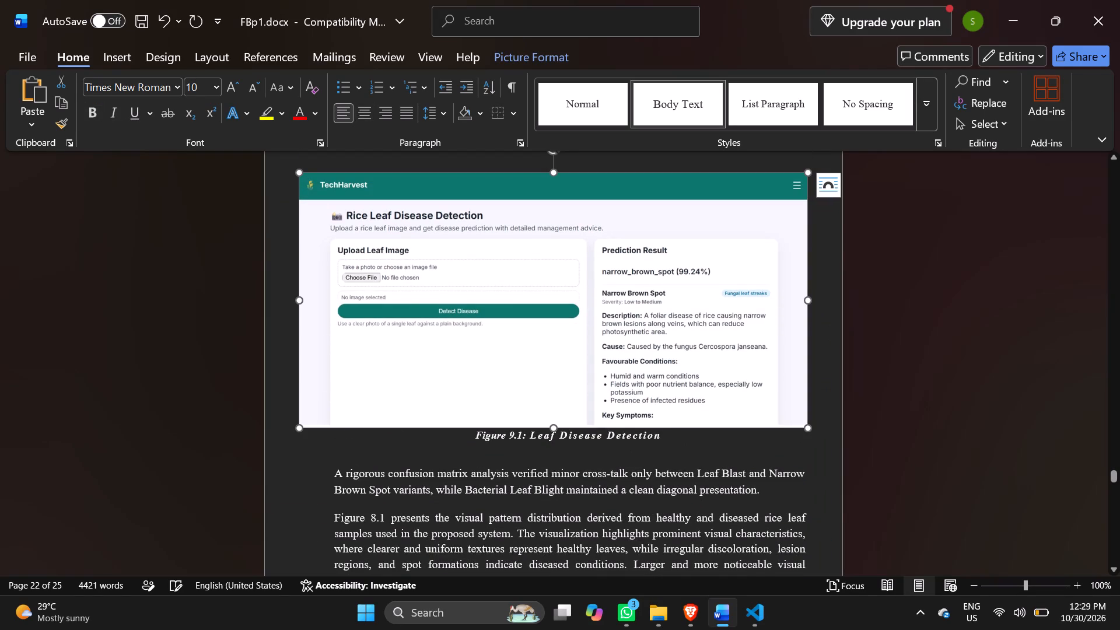
{"action": "left_click_drag", "start_coordinate": [297, 172], "coordinate": [325, 181]}
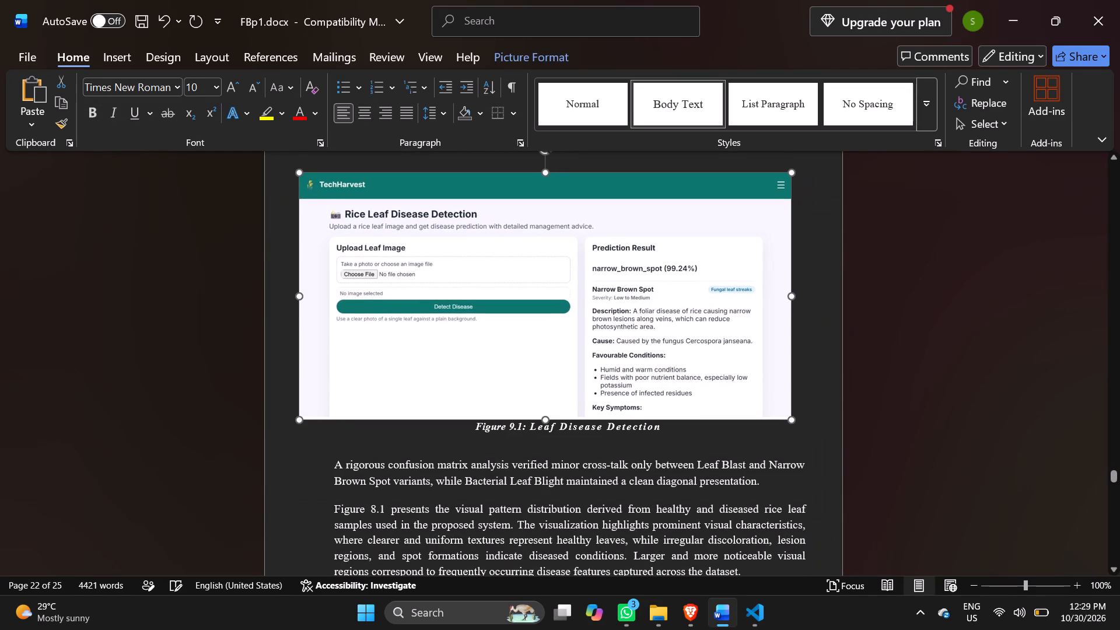
Slightly enlarge the Rice Leaf Disease Detection screenshot above the Figure 9.1 caption.
{"action": "left_click_drag", "start_coordinate": [325, 181], "coordinate": [314, 181]}
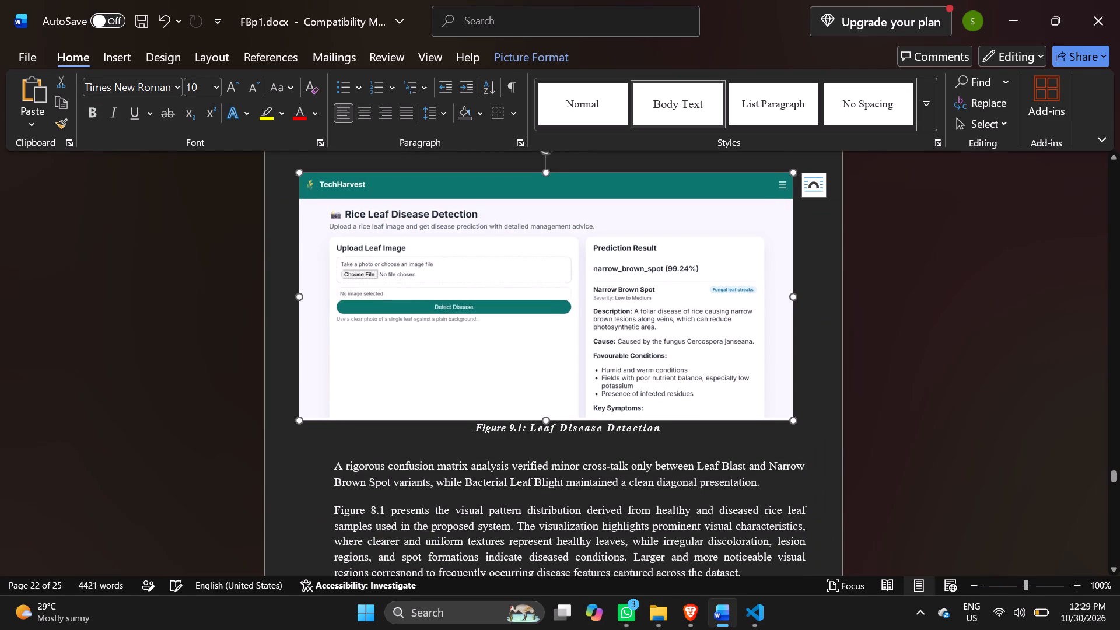
{"action": "left_click", "coordinate": [745, 433]}
Delete the Rice Leaf Disease Detection screenshot above the Figure 9.3 caption.
{"action": "scroll", "coordinate": [543, 455], "scroll_direction": "down", "scroll_amount": 20}
{"action": "scroll", "coordinate": [543, 455], "scroll_direction": "down", "scroll_amount": 3}
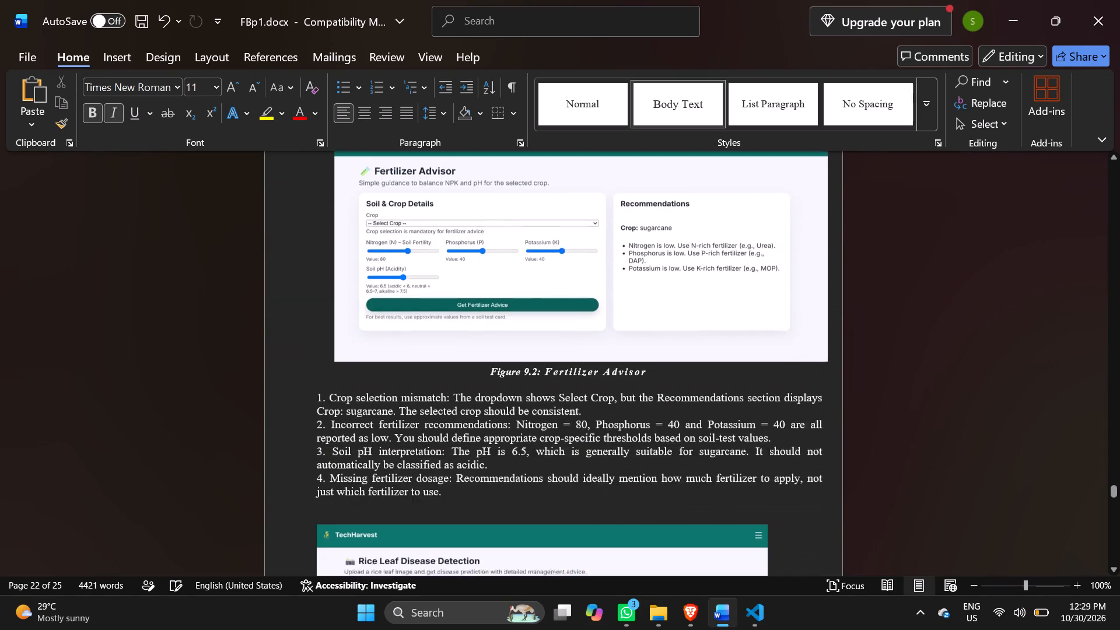
{"action": "scroll", "coordinate": [582, 386], "scroll_direction": "down", "scroll_amount": 11}
{"action": "scroll", "coordinate": [594, 374], "scroll_direction": "up", "scroll_amount": 13}
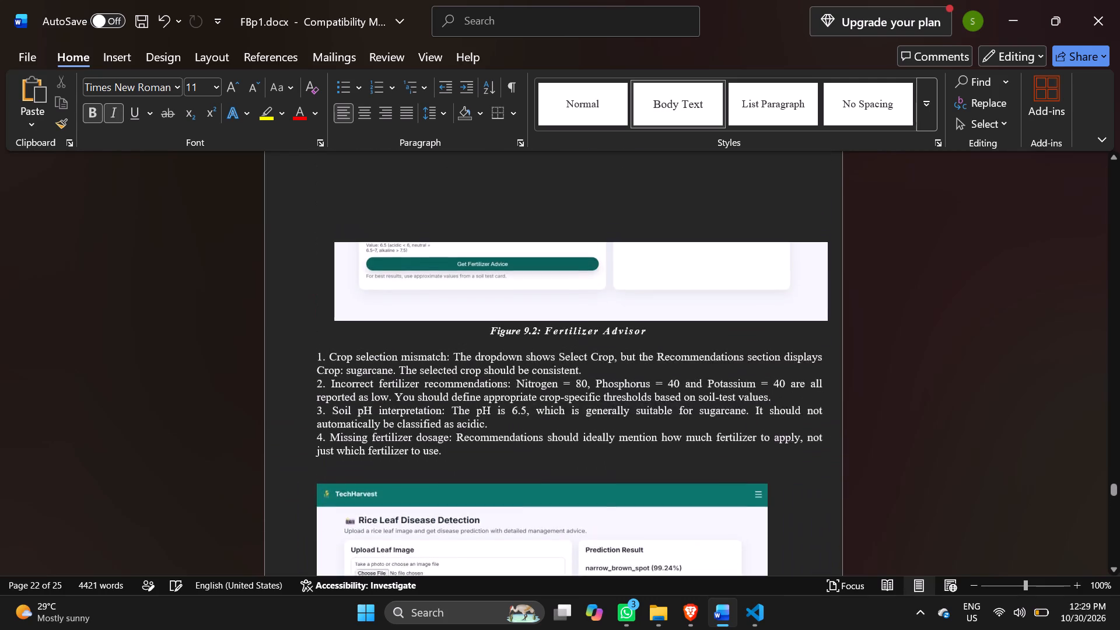
{"action": "scroll", "coordinate": [598, 385], "scroll_direction": "down", "scroll_amount": 13}
{"action": "left_click", "coordinate": [636, 321]}
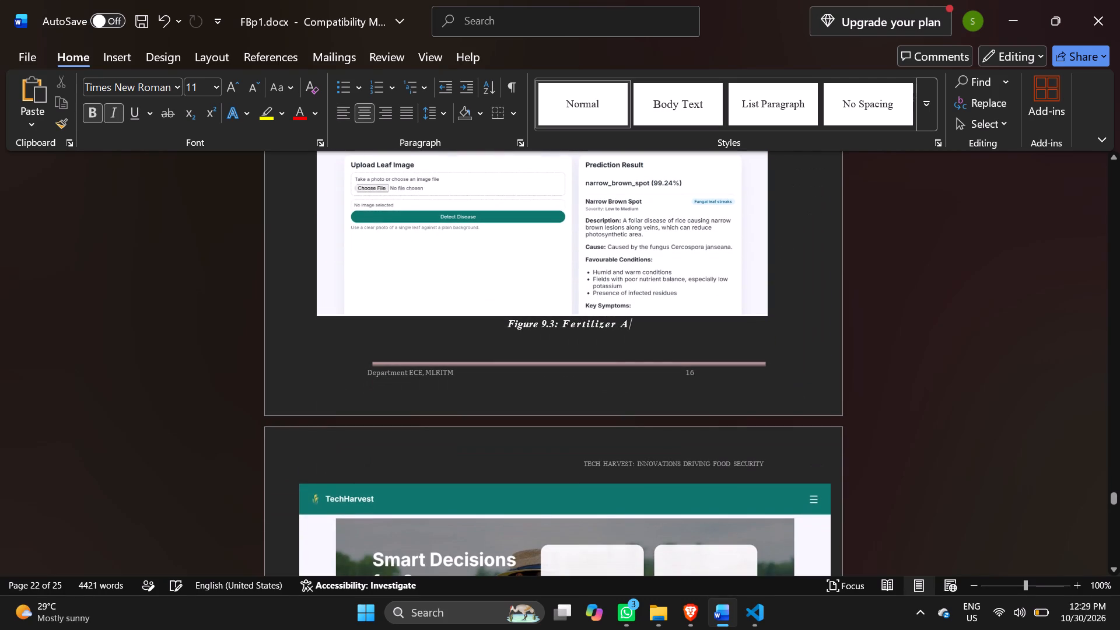
{"action": "scroll", "coordinate": [401, 306], "scroll_direction": "up", "scroll_amount": 5}
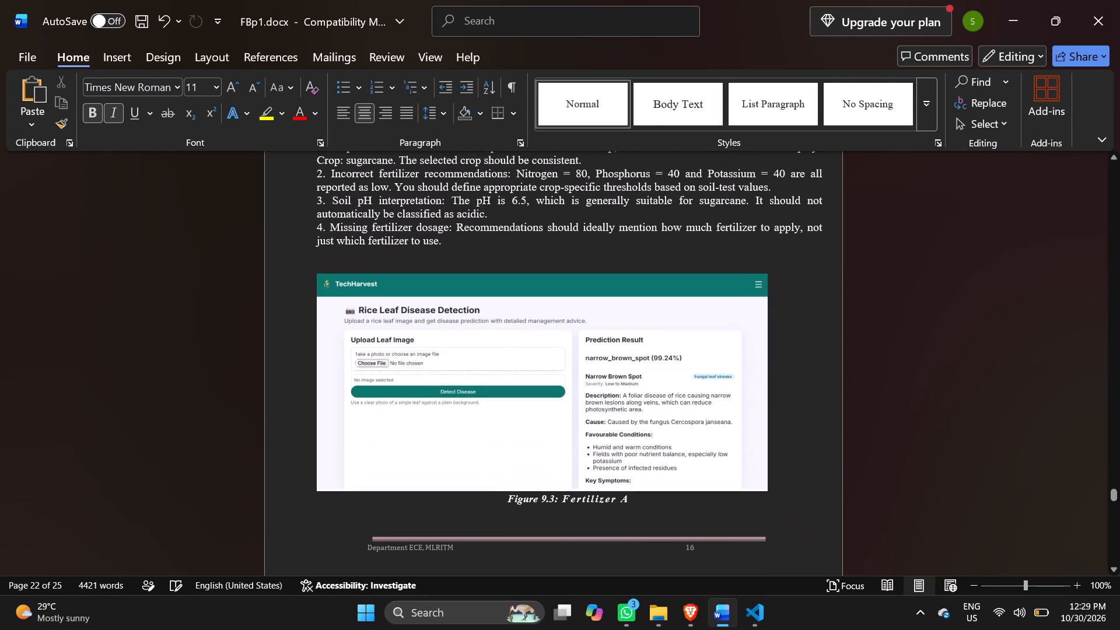
{"action": "left_click", "coordinate": [612, 317]}
{"action": "key", "text": "BackSpace"}
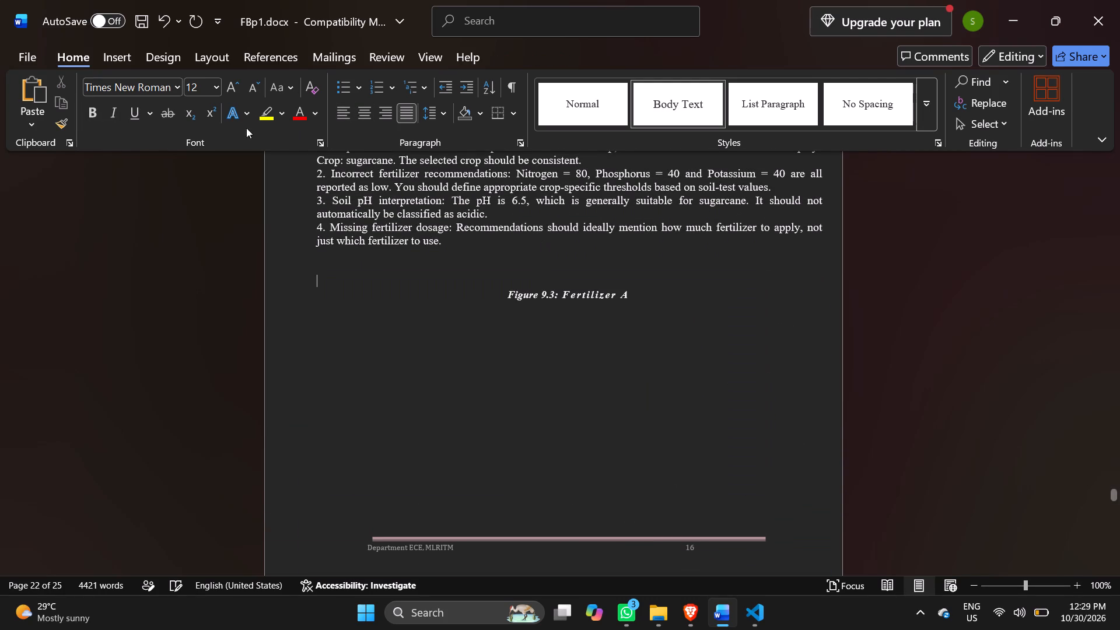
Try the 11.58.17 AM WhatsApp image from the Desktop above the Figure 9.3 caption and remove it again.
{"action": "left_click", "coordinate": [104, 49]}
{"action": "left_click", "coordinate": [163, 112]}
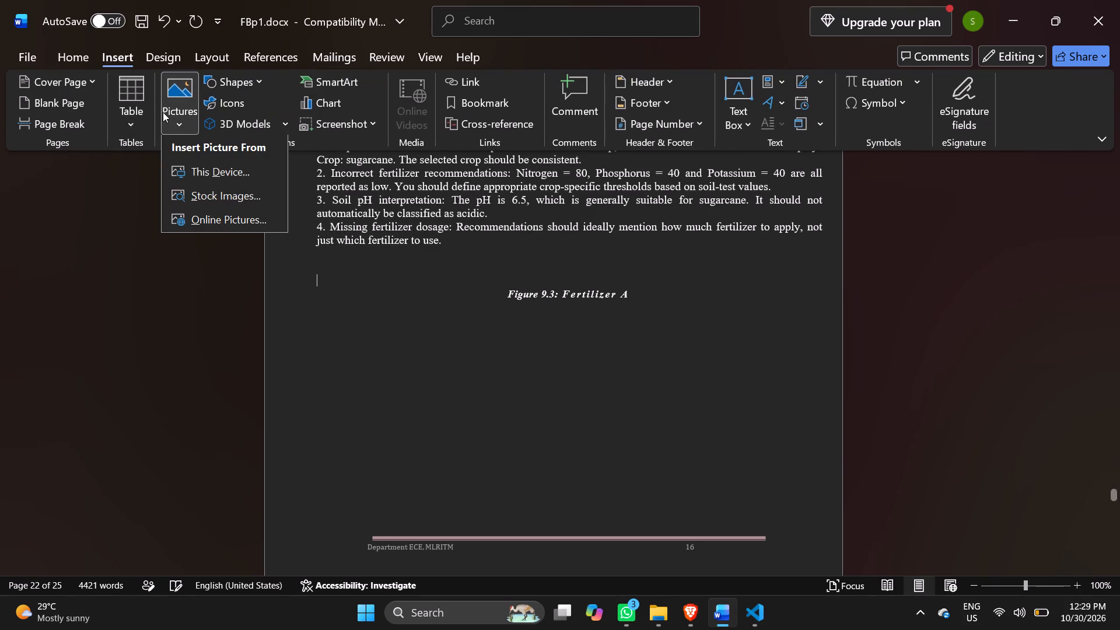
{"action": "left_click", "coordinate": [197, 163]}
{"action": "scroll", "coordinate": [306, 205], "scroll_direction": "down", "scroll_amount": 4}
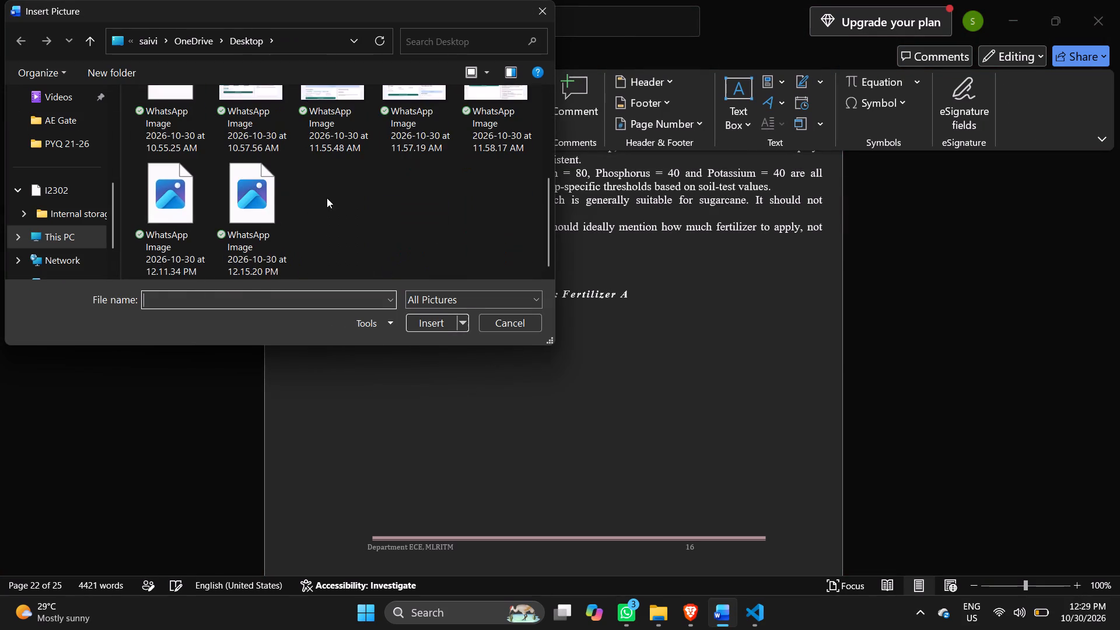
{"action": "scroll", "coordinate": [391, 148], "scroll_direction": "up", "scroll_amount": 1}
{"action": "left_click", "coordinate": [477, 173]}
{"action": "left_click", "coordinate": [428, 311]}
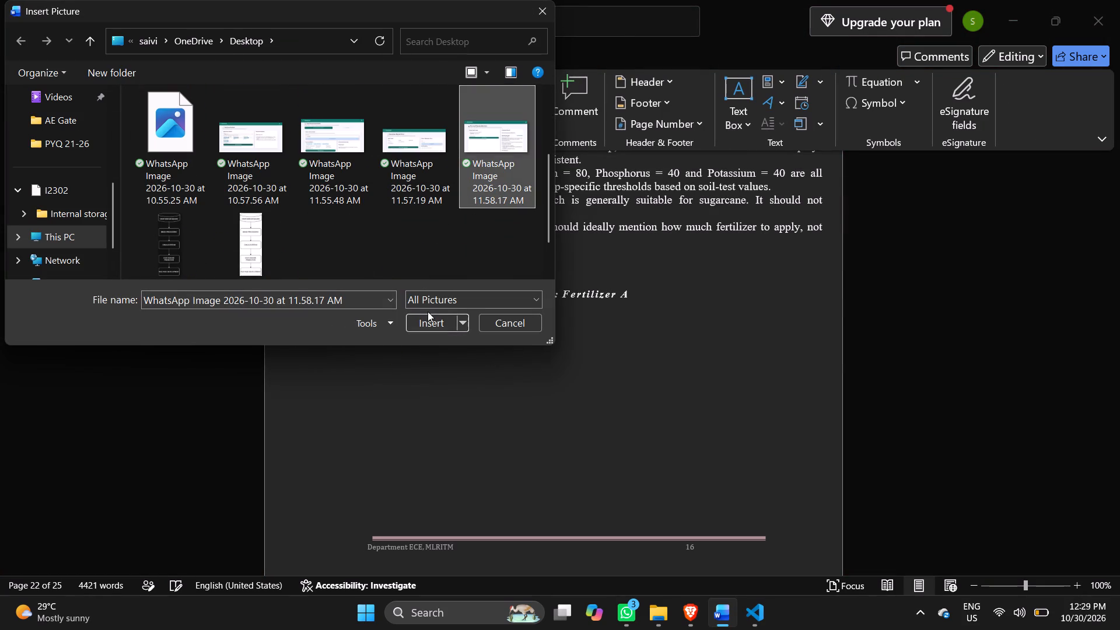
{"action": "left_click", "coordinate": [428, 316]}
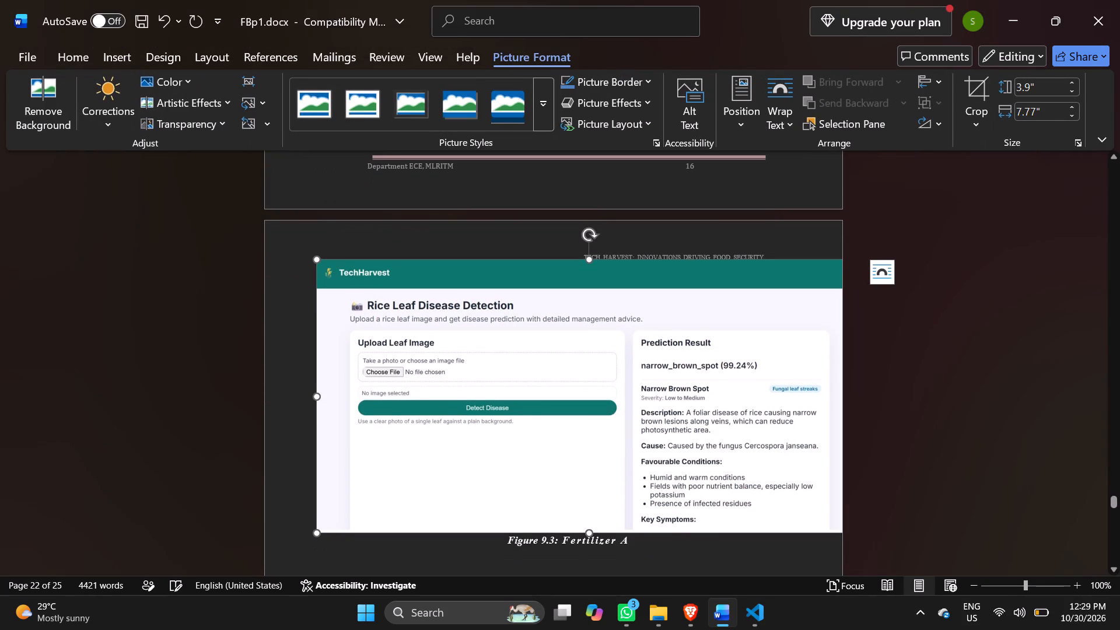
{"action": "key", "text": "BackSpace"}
Insert the Blockchain Market Price screenshot, the 11.57.19 AM WhatsApp image from the Desktop, above the Figure 9.3 caption.
{"action": "scroll", "coordinate": [565, 300], "scroll_direction": "up", "scroll_amount": 2}
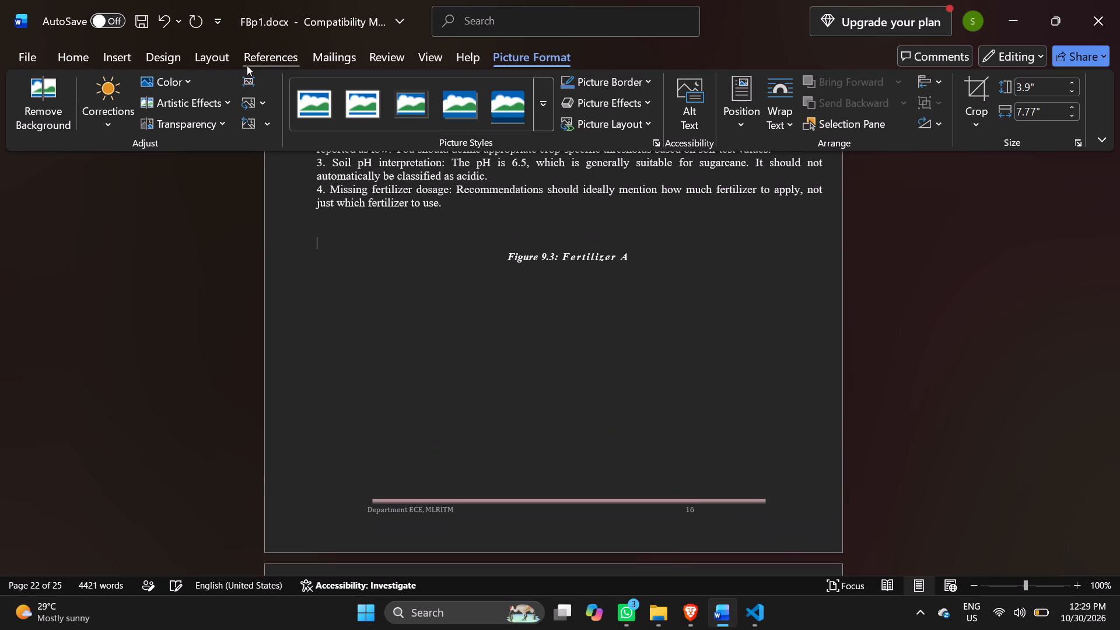
{"action": "left_click", "coordinate": [223, 58]}
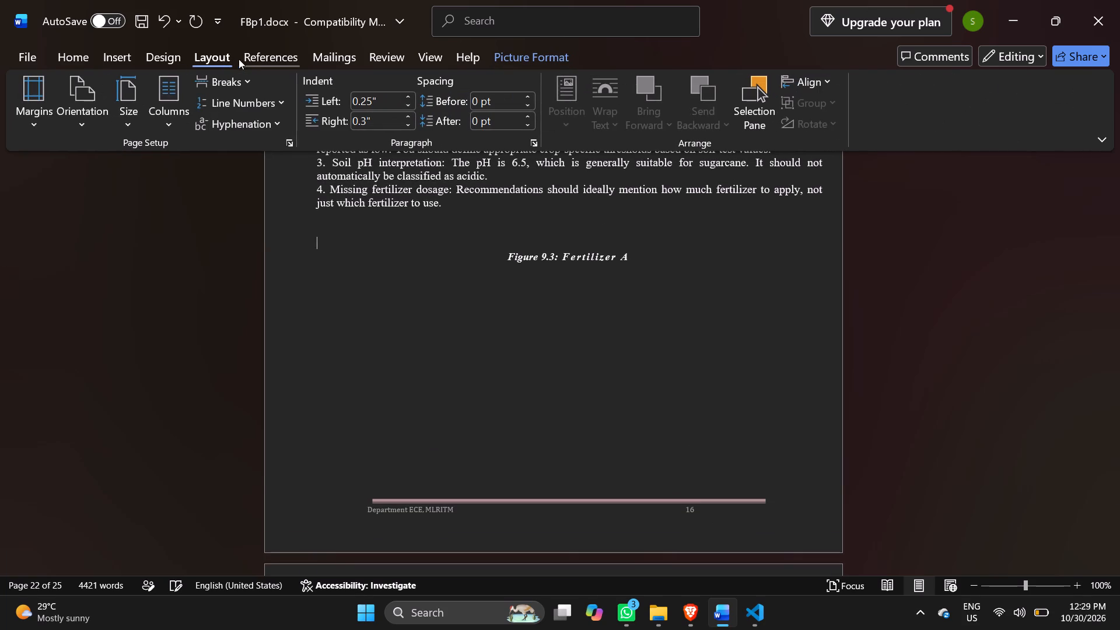
{"action": "left_click", "coordinate": [255, 60]}
{"action": "left_click", "coordinate": [123, 51]}
{"action": "left_click", "coordinate": [146, 102]}
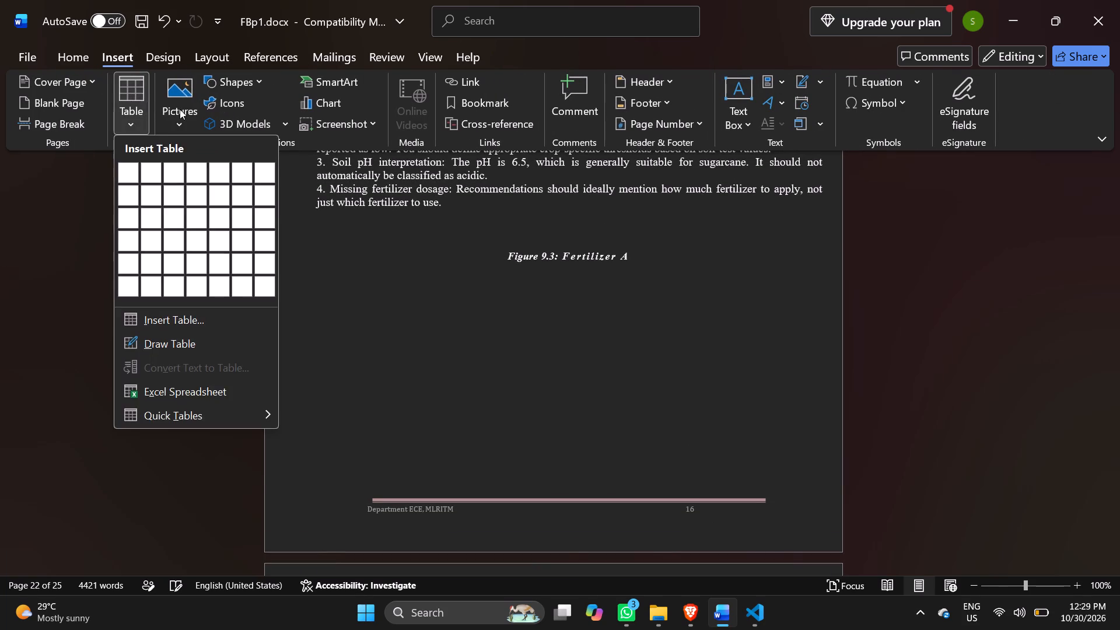
{"action": "left_click", "coordinate": [180, 109]}
{"action": "left_click", "coordinate": [219, 169]}
{"action": "scroll", "coordinate": [360, 142], "scroll_direction": "down", "scroll_amount": 3}
{"action": "left_click", "coordinate": [386, 122]}
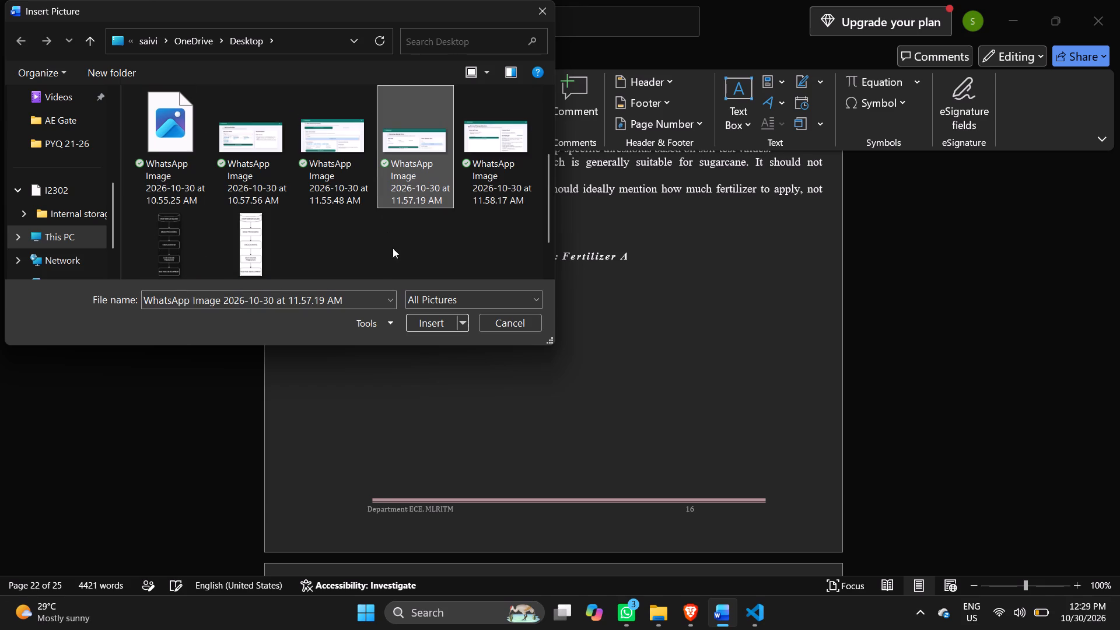
{"action": "left_click", "coordinate": [420, 318]}
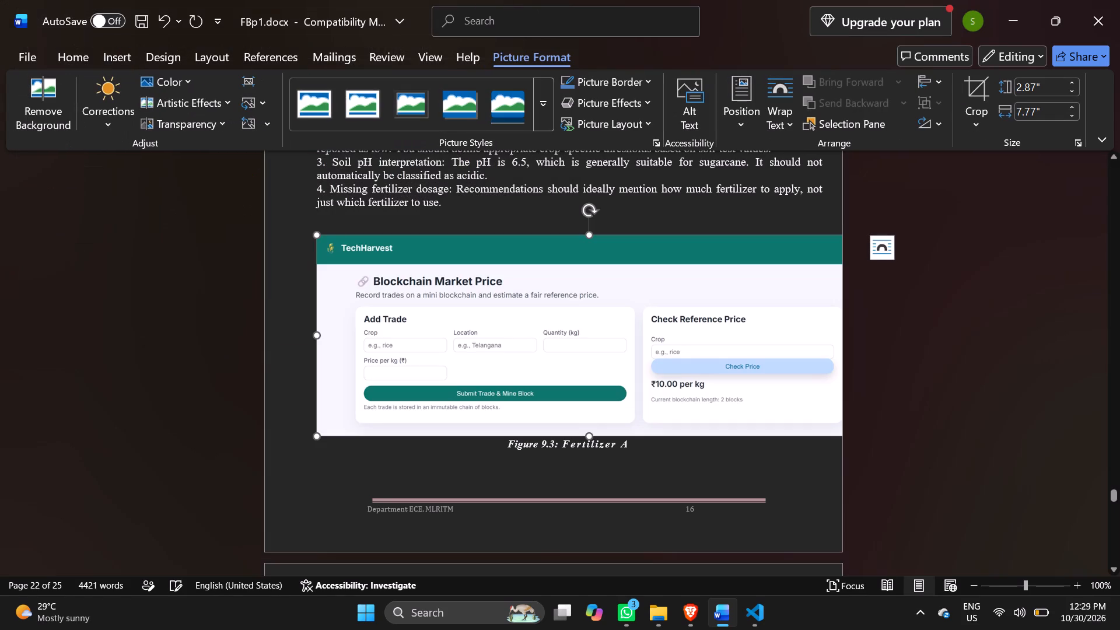
Resize the Blockchain Market Price screenshot above the Figure 9.3 caption to about 3.2" high and 8.3" wide.
{"action": "left_click", "coordinate": [752, 391]}
{"action": "left_click_drag", "start_coordinate": [797, 407], "coordinate": [771, 400]}
{"action": "left_click_drag", "start_coordinate": [590, 435], "coordinate": [562, 401]}
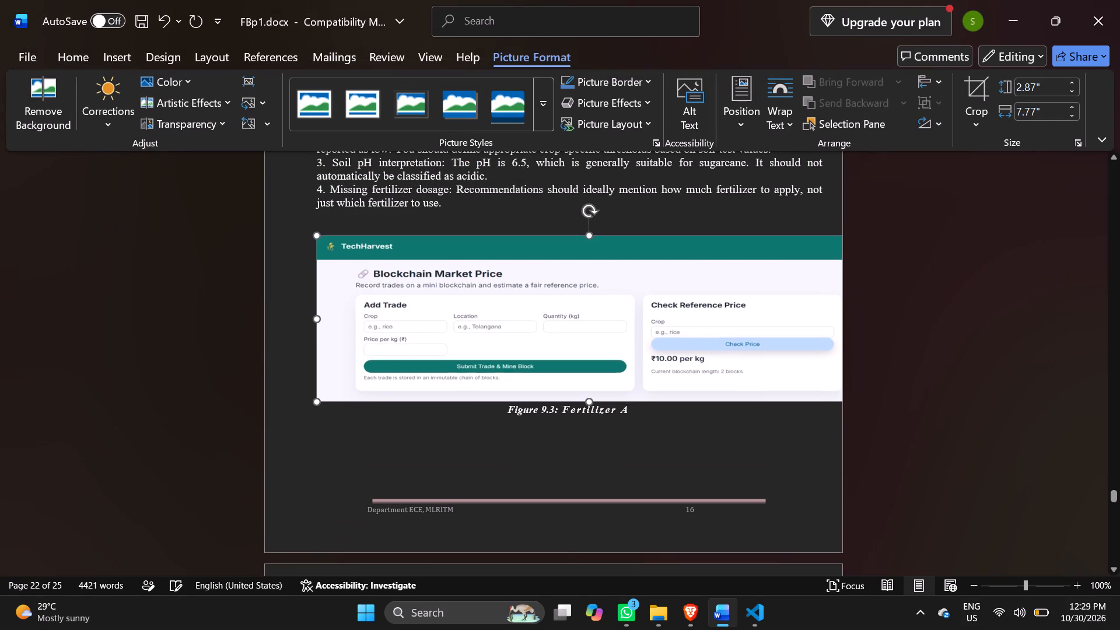
{"action": "left_click_drag", "start_coordinate": [562, 401], "coordinate": [562, 400]}
{"action": "left_click_drag", "start_coordinate": [833, 395], "coordinate": [734, 393]}
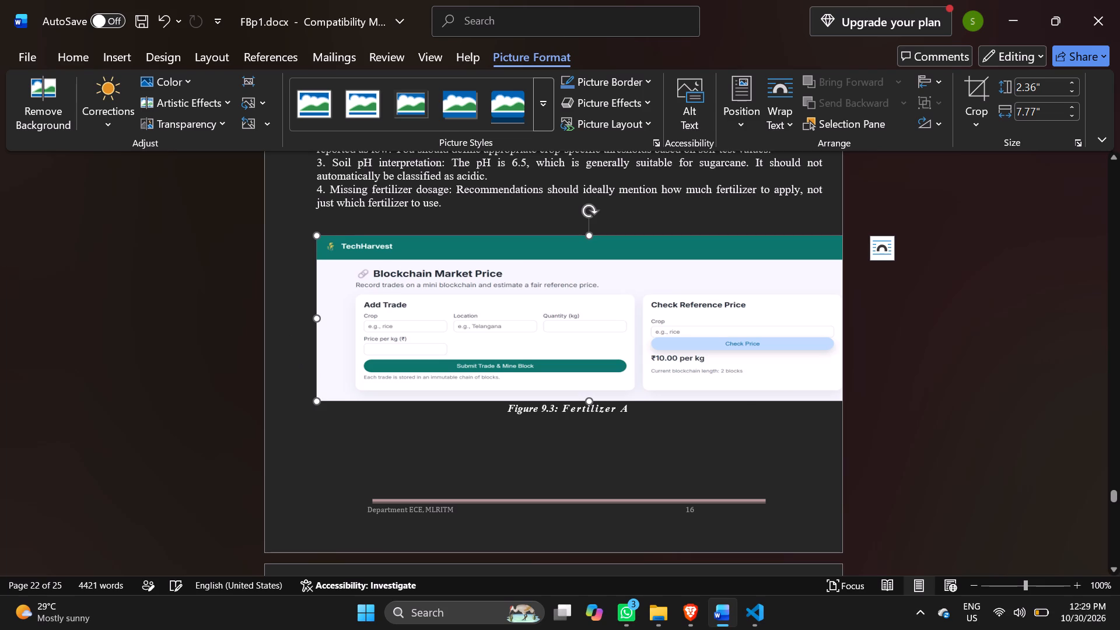
{"action": "left_click_drag", "start_coordinate": [318, 400], "coordinate": [296, 412]}
{"action": "left_click_drag", "start_coordinate": [604, 235], "coordinate": [602, 233]}
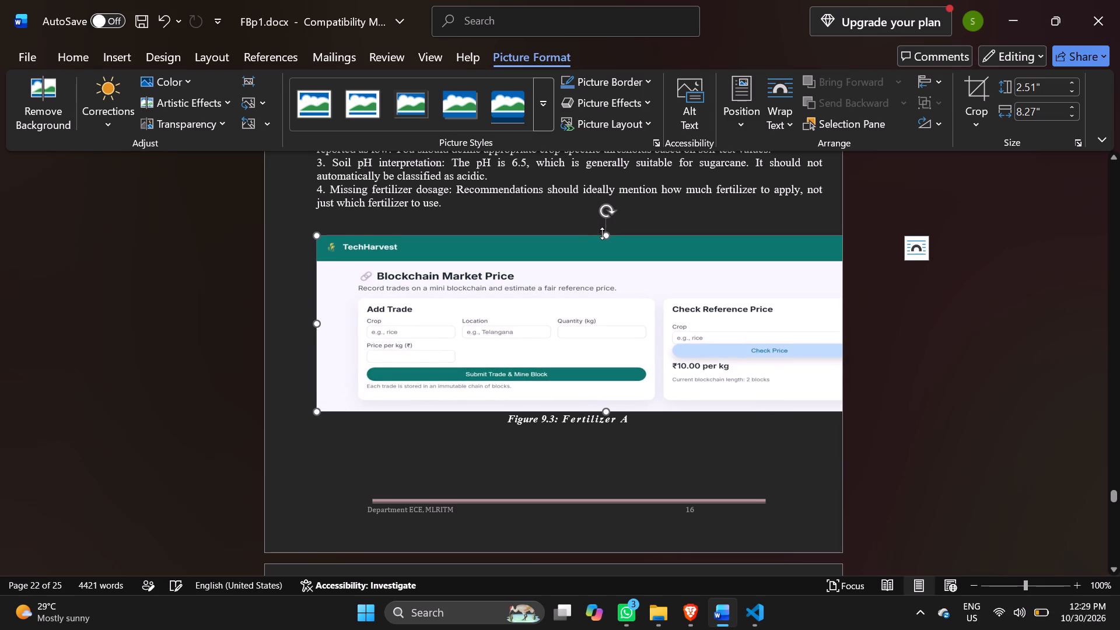
{"action": "left_click_drag", "start_coordinate": [602, 233], "coordinate": [548, 195]}
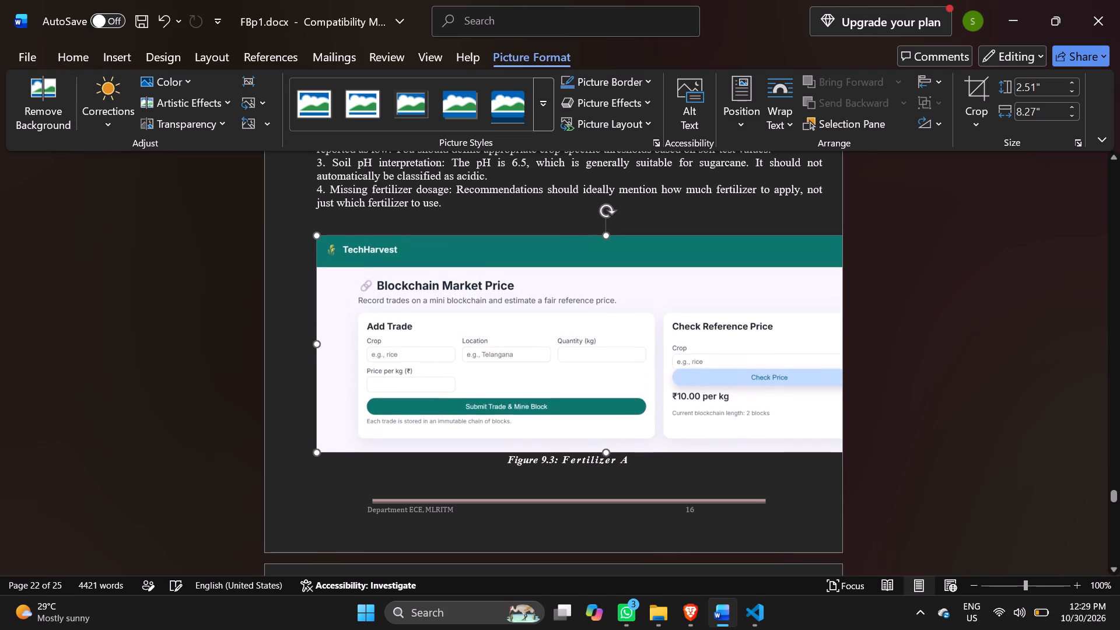
{"action": "left_click_drag", "start_coordinate": [548, 195], "coordinate": [549, 185]}
{"action": "left_click_drag", "start_coordinate": [807, 452], "coordinate": [814, 452]}
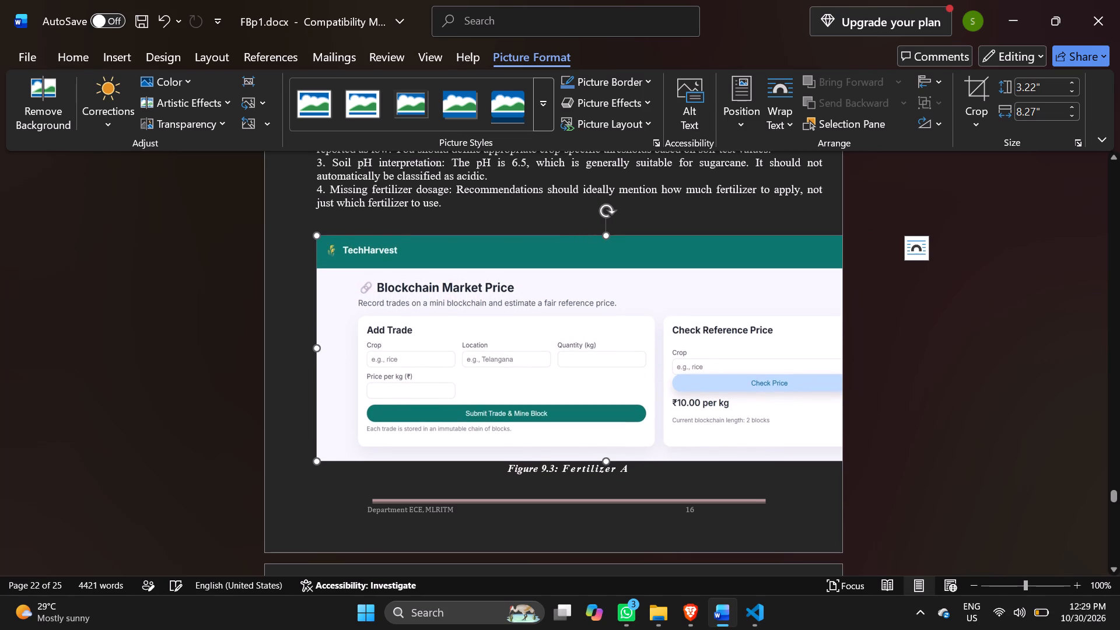
Open the picture options for the Blockchain Market Price screenshot above the Figure 9.3 caption.
{"action": "left_click", "coordinate": [841, 457]}
{"action": "right_click", "coordinate": [841, 457]}
{"action": "right_click", "coordinate": [827, 454]}
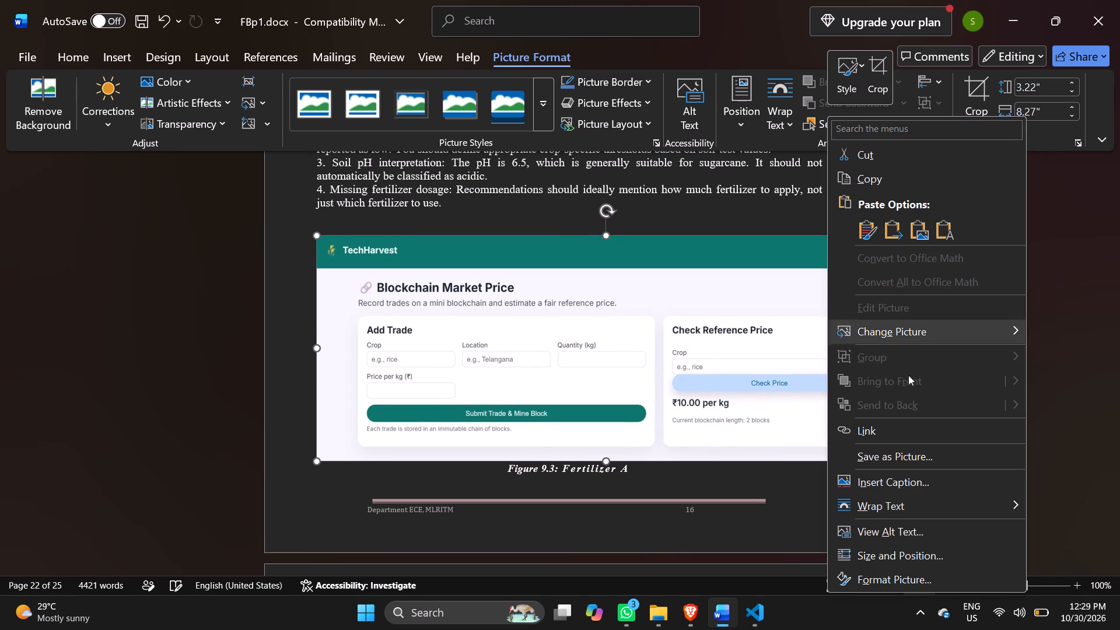
Resize the Blockchain Market Price screenshot proportionally so it extends from the text margin to the page's right edge.
{"action": "left_click", "coordinate": [318, 455]}
{"action": "left_click_drag", "start_coordinate": [323, 457], "coordinate": [316, 458]}
{"action": "left_click_drag", "start_coordinate": [317, 457], "coordinate": [423, 371]}
{"action": "left_click_drag", "start_coordinate": [785, 421], "coordinate": [786, 420]}
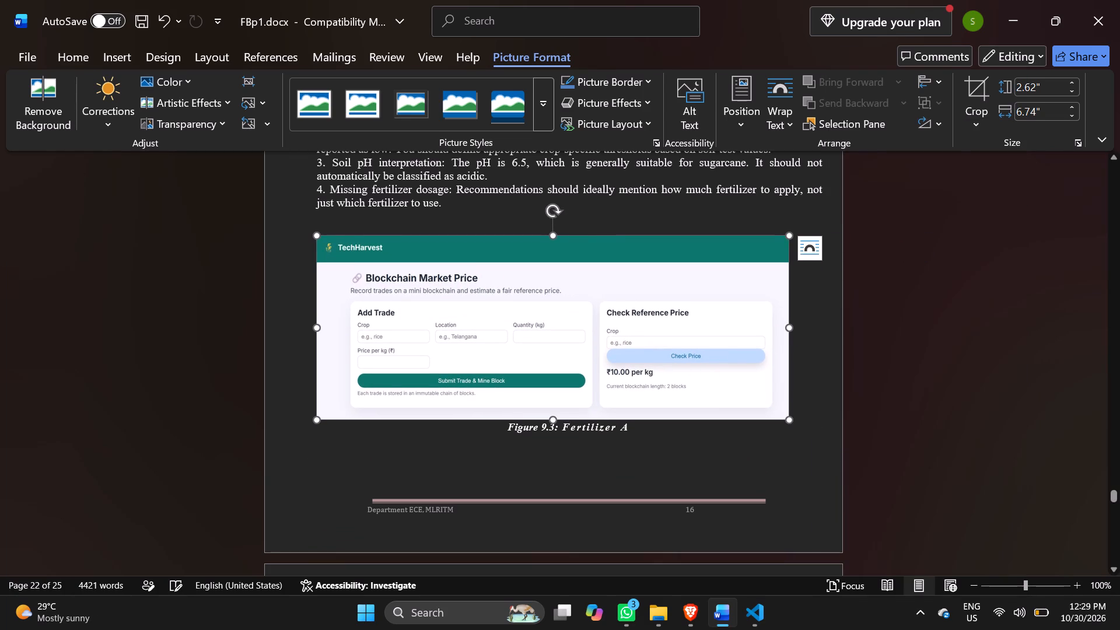
{"action": "left_click_drag", "start_coordinate": [786, 420], "coordinate": [790, 440]}
Replace the leftover title in the Figure 9.3 caption with "Block Chain Market Price".
{"action": "left_click", "coordinate": [647, 450]}
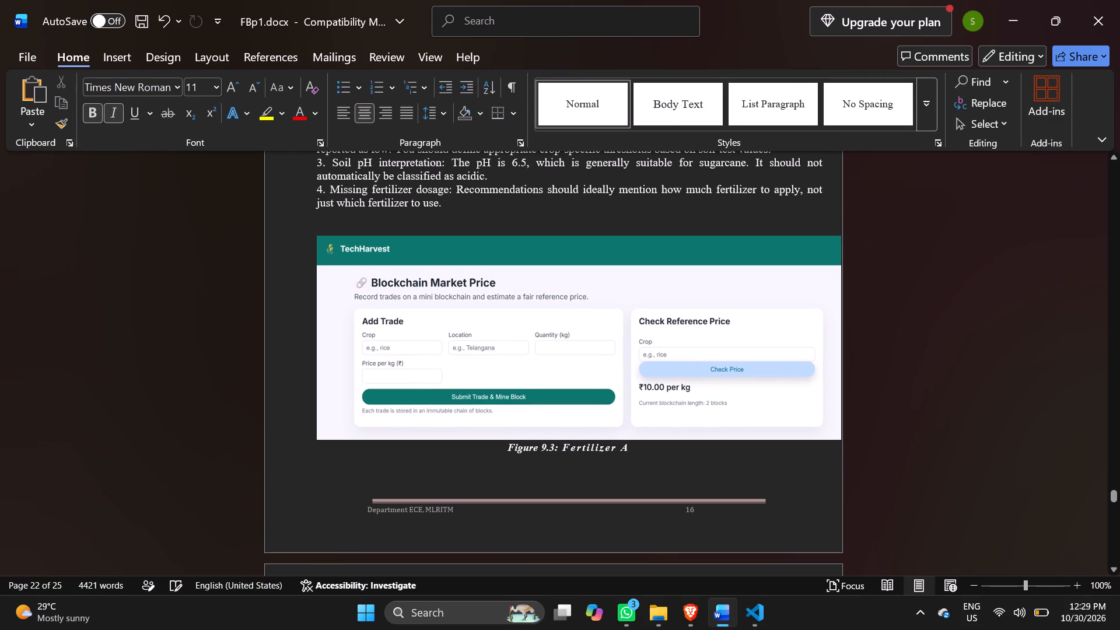
{"action": "key", "text": "BackSpace"}
{"action": "key", "text": "BackSpace"}
{"action": "key", "text": "BackSpace"}
{"action": "key", "text": "BackSpace"}
{"action": "key", "text": "BackSpace"}
{"action": "key", "text": "BackSpace"}
{"action": "key", "text": "BackSpace"}
{"action": "key", "text": "BackSpace"}
{"action": "key", "text": "BackSpace"}
{"action": "key", "text": "BackSpace"}
{"action": "key", "text": "BackSpace"}
{"action": "key", "text": "BackSpace"}
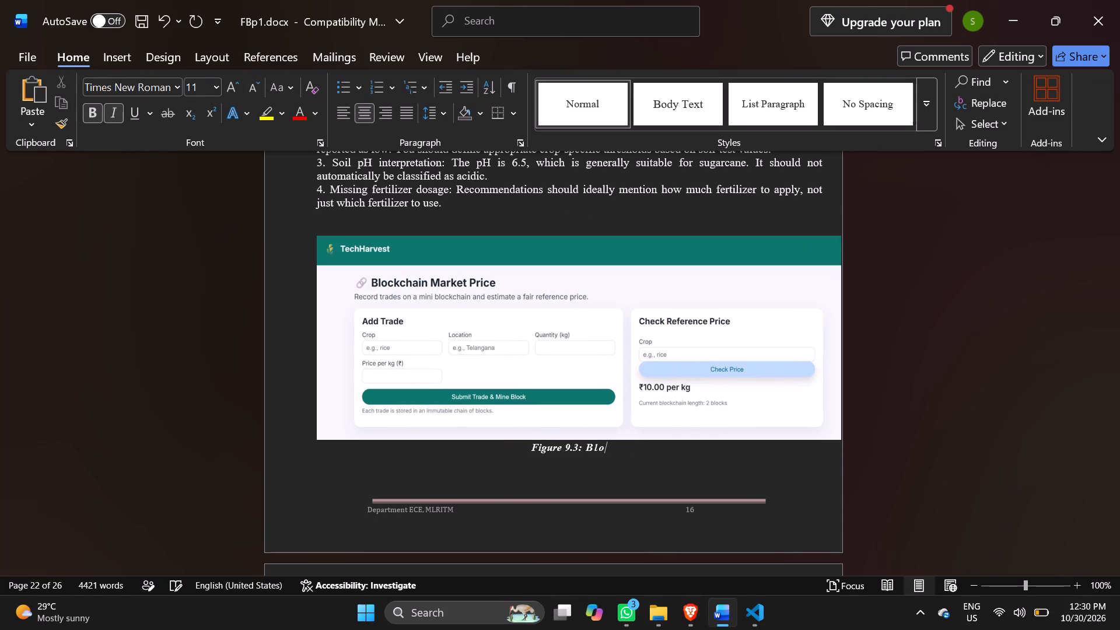
{"action": "type", "text": "hain"}
{"action": "key", "text": "space"}
{"action": "key", "text": "r"}
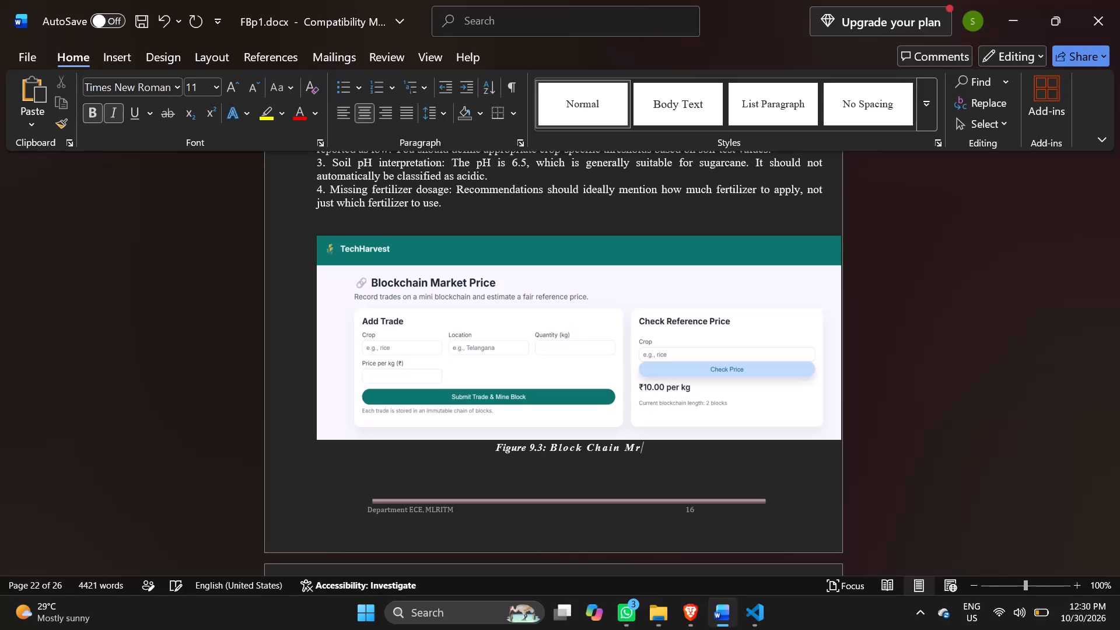
{"action": "key", "text": "BackSpace"}
{"action": "type", "text": "arket"}
{"action": "key", "text": "space"}
{"action": "type", "text": "rice"}
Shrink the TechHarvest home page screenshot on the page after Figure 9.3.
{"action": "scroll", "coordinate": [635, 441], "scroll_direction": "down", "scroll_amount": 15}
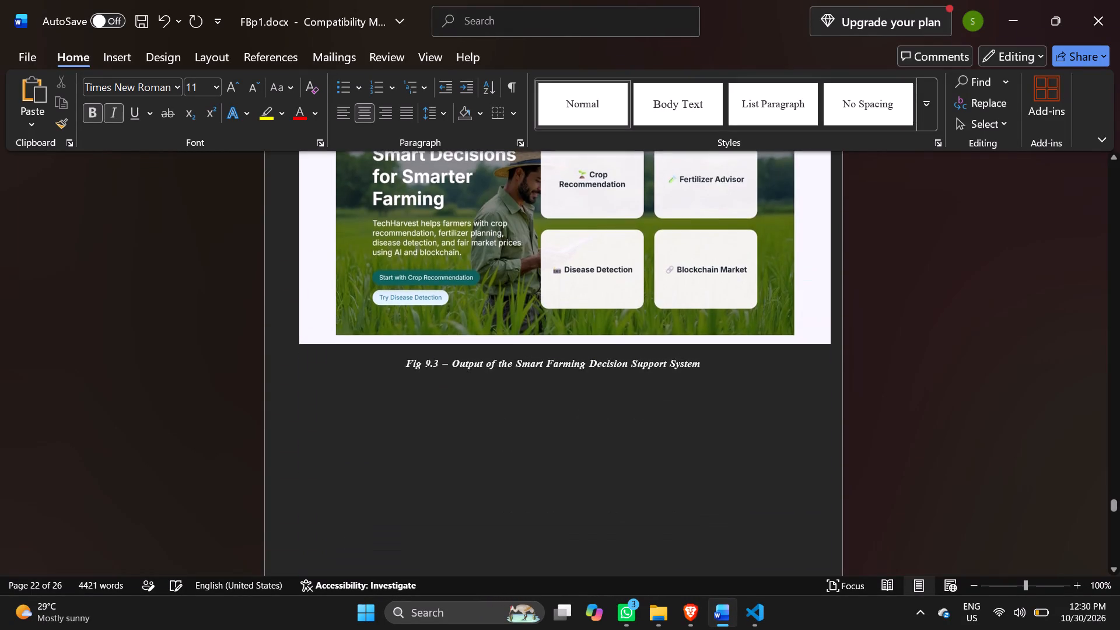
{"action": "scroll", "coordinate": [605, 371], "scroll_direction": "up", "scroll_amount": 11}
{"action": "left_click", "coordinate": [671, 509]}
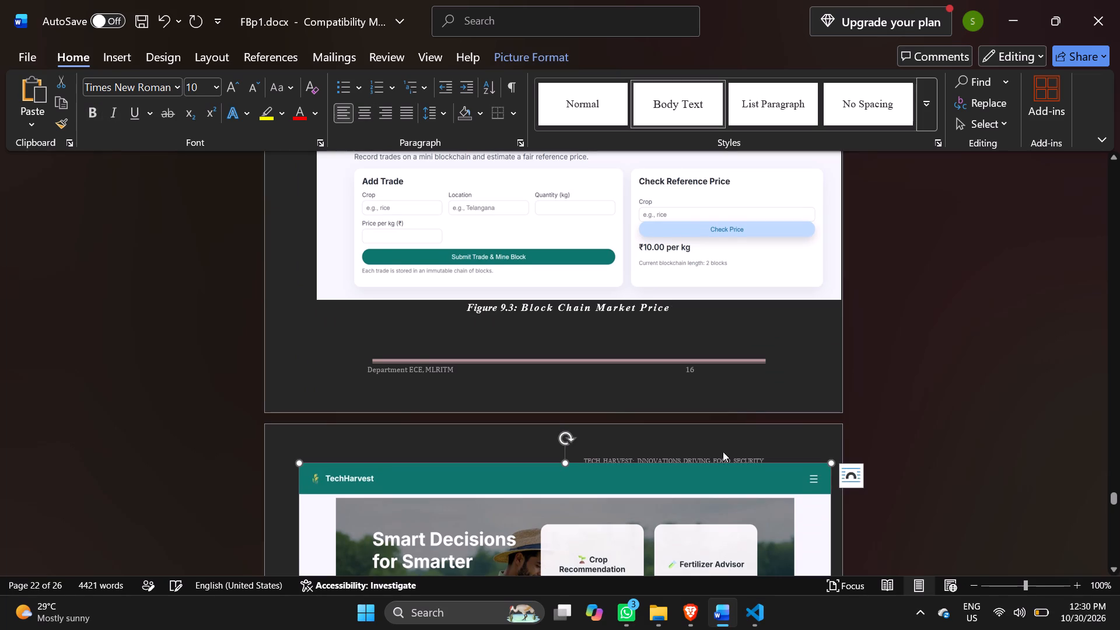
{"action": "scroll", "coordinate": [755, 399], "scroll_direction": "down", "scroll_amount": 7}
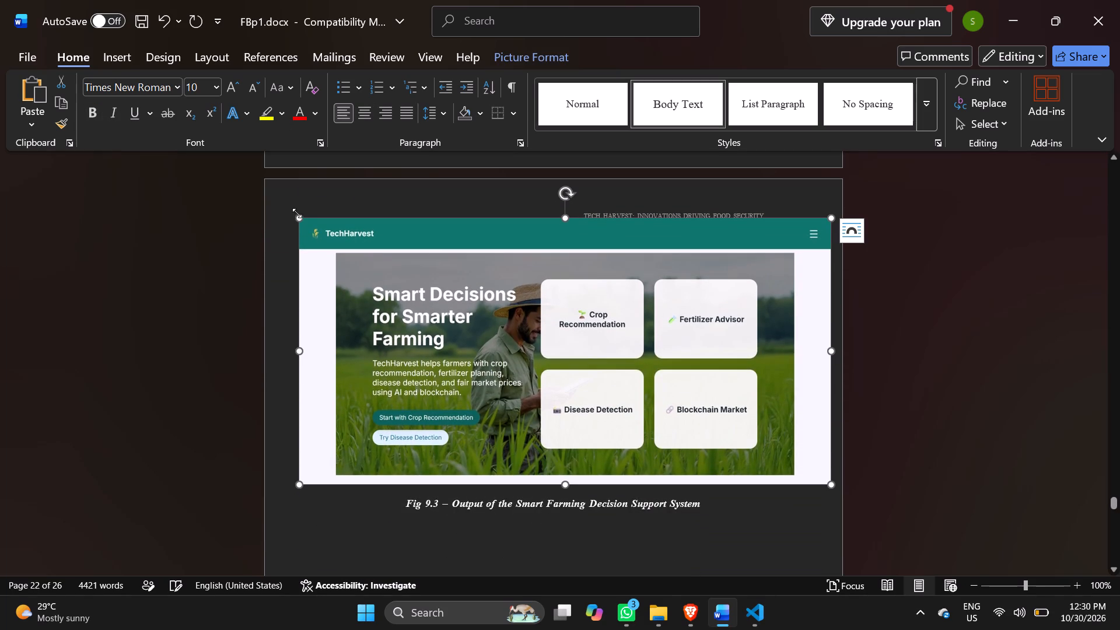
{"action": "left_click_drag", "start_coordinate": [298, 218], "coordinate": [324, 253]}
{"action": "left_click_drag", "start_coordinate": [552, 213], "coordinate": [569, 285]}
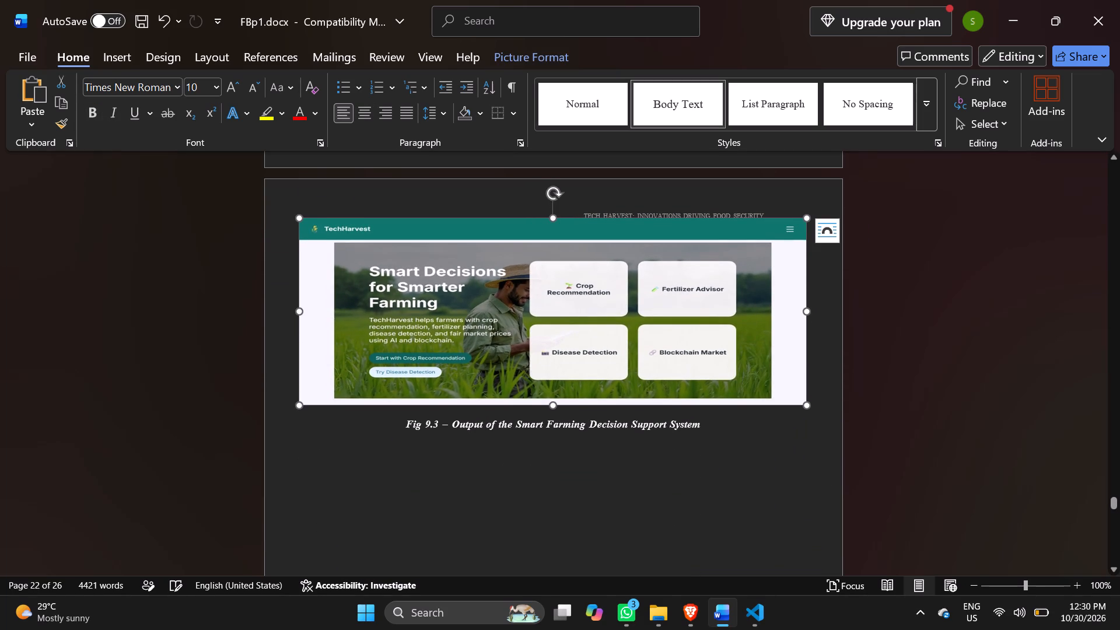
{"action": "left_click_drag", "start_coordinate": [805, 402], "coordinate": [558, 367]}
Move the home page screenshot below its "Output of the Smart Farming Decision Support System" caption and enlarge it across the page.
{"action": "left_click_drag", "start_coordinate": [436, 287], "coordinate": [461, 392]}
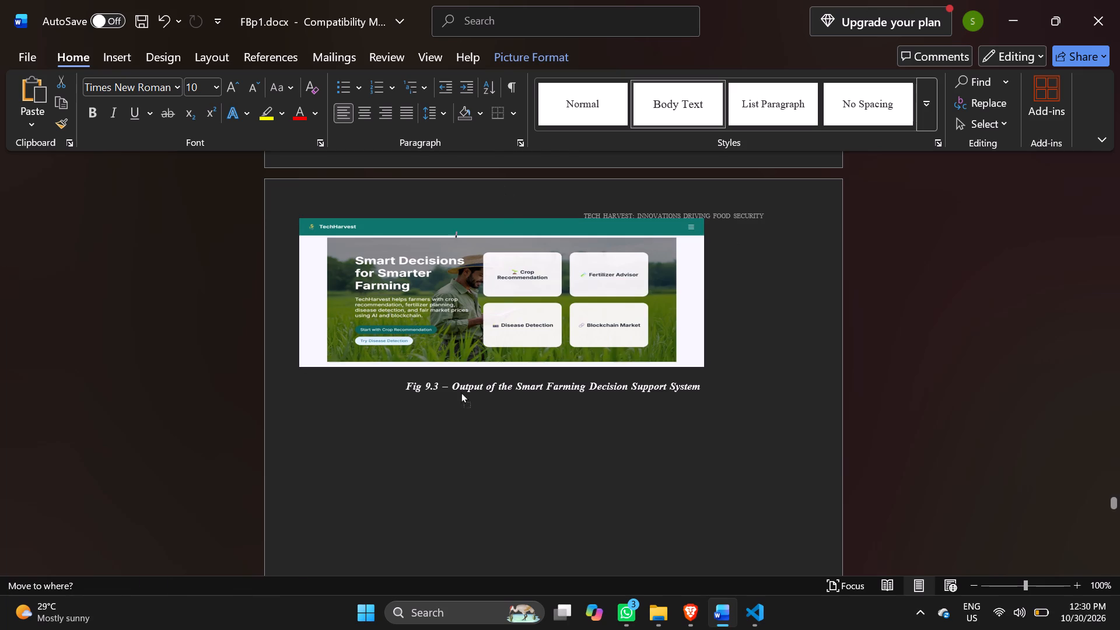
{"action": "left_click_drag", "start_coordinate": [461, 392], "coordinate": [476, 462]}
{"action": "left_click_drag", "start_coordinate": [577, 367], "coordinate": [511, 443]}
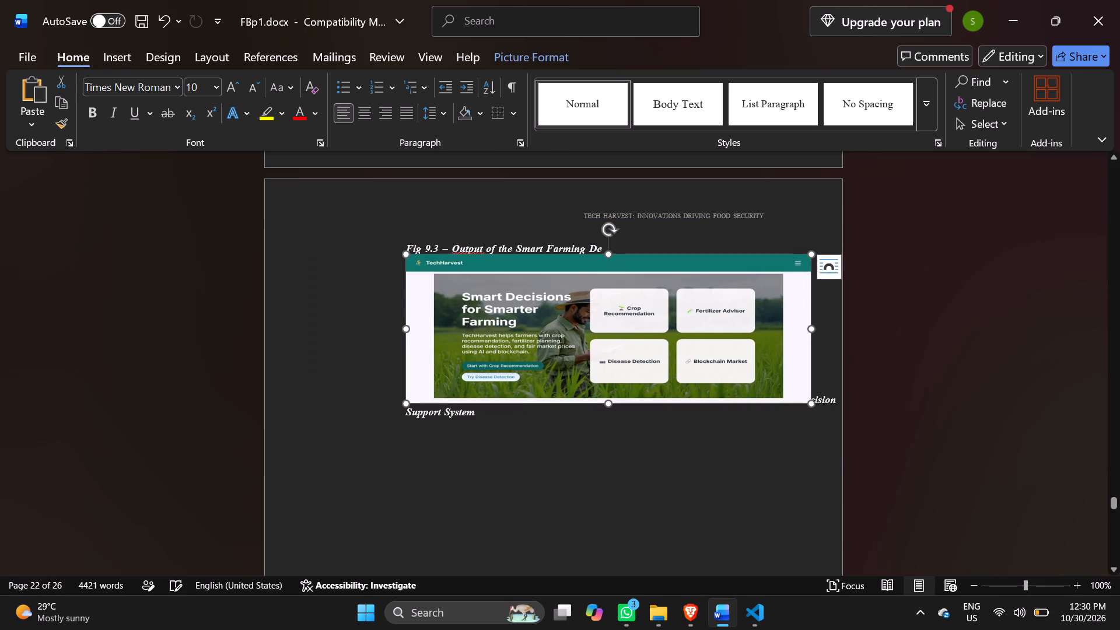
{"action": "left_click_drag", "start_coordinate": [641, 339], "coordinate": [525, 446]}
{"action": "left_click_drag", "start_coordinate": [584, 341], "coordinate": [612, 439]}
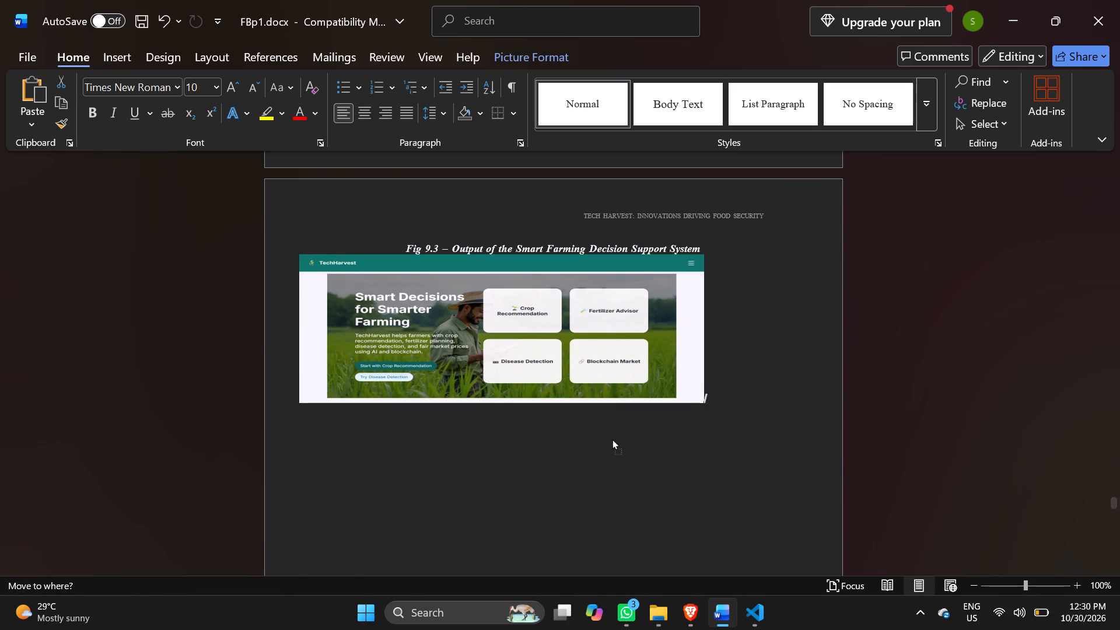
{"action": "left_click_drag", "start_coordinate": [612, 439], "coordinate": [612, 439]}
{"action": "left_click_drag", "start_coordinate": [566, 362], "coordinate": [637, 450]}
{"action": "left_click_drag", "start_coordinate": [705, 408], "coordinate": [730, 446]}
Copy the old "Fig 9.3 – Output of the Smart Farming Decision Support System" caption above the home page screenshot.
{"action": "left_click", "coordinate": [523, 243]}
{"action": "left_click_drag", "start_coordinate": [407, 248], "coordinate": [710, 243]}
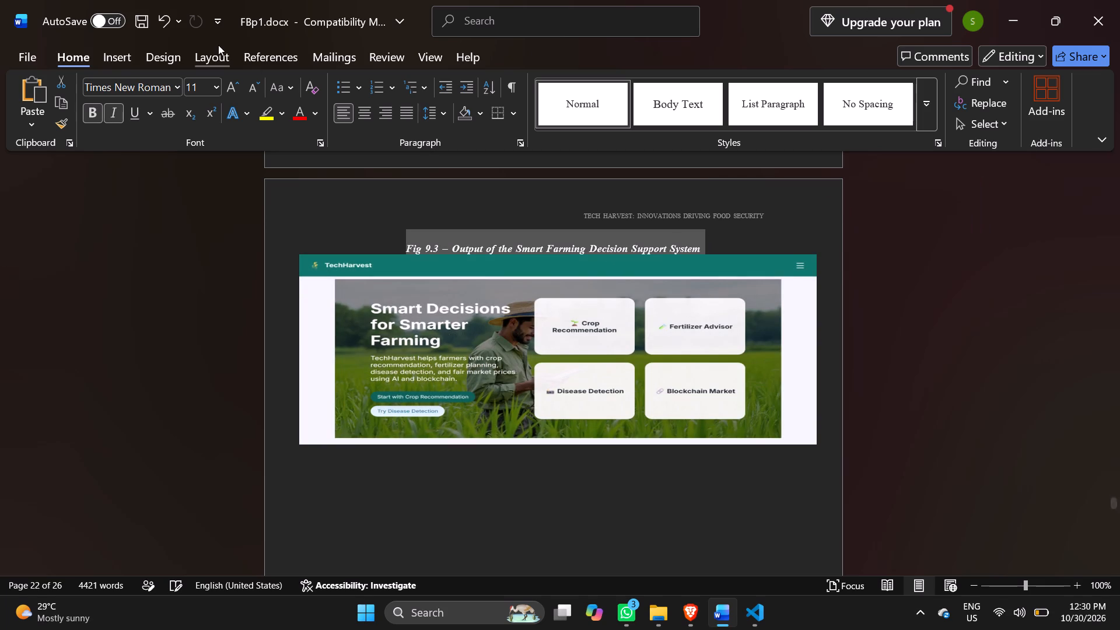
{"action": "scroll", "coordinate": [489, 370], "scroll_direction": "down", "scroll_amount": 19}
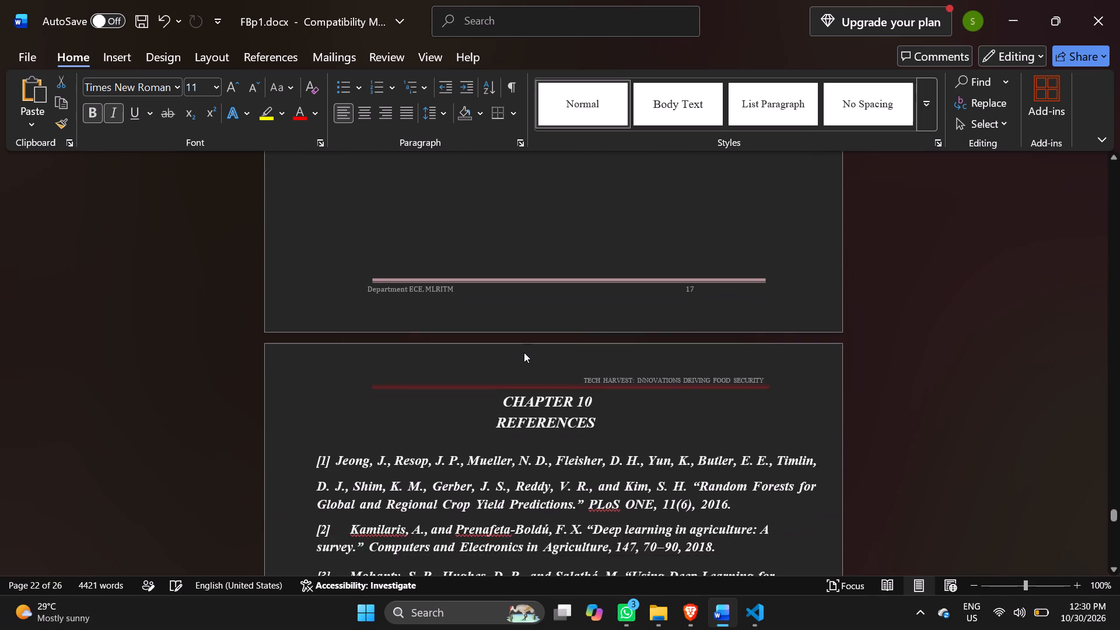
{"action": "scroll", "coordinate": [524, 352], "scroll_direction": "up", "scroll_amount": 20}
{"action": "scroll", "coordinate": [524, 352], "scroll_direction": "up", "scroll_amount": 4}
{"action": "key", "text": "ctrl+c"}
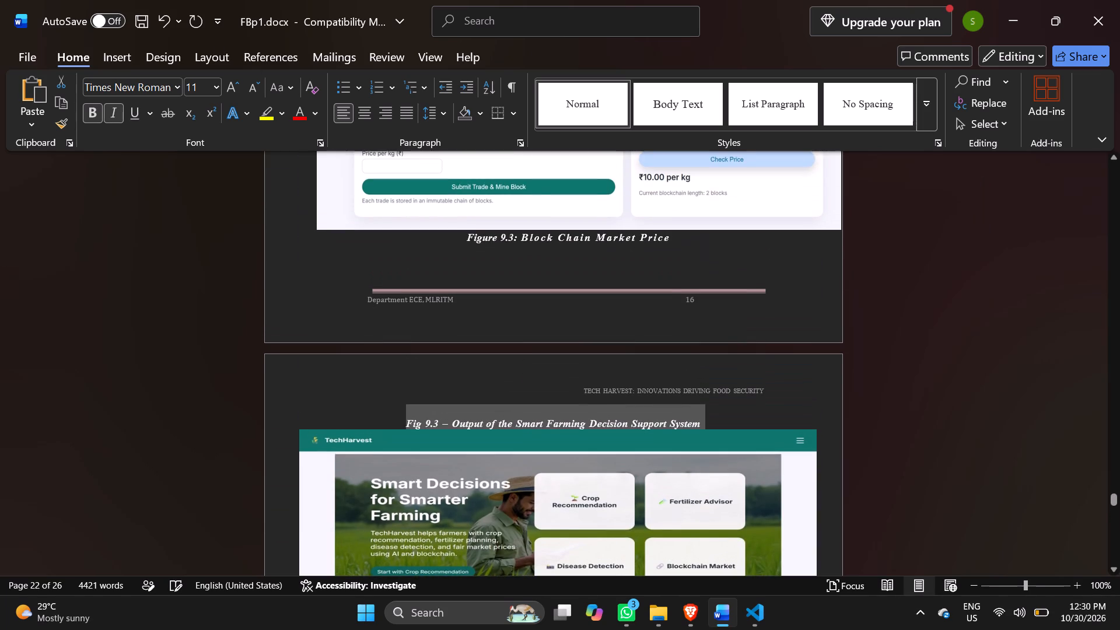
Delete the "Output of the Smart Farming Decision Support System" caption and the home page screenshot from the page after Figure 9.3.
{"action": "key", "text": "BackSpace"}
{"action": "left_click", "coordinate": [758, 498]}
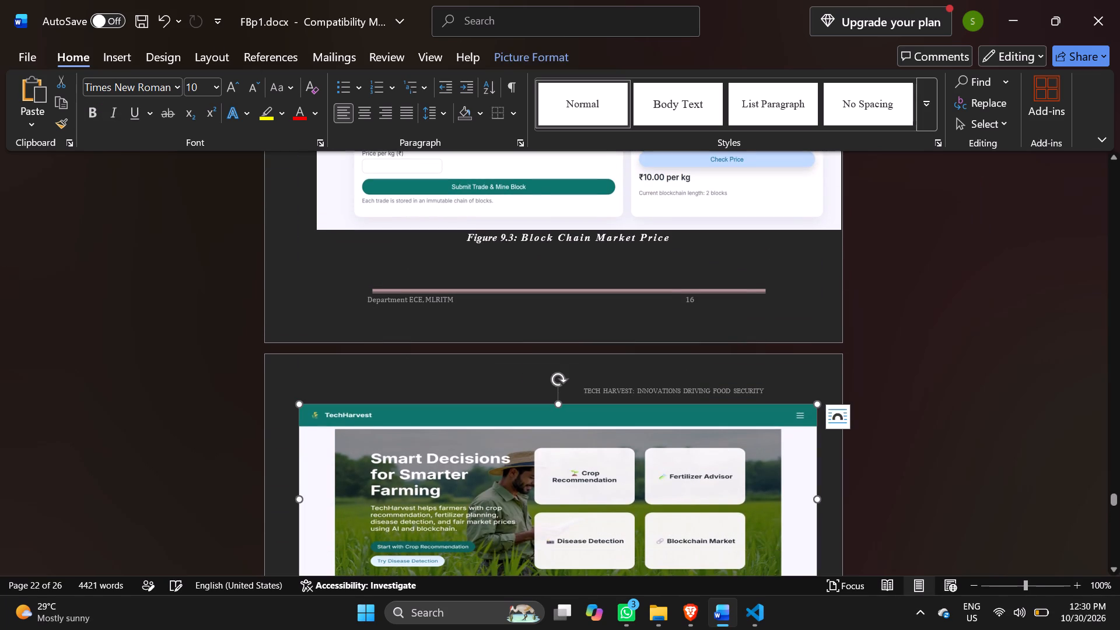
{"action": "key", "text": "BackSpace"}
Add blank lines at the top of the emptied page after Figure 9.3.
{"action": "left_click", "coordinate": [830, 392]}
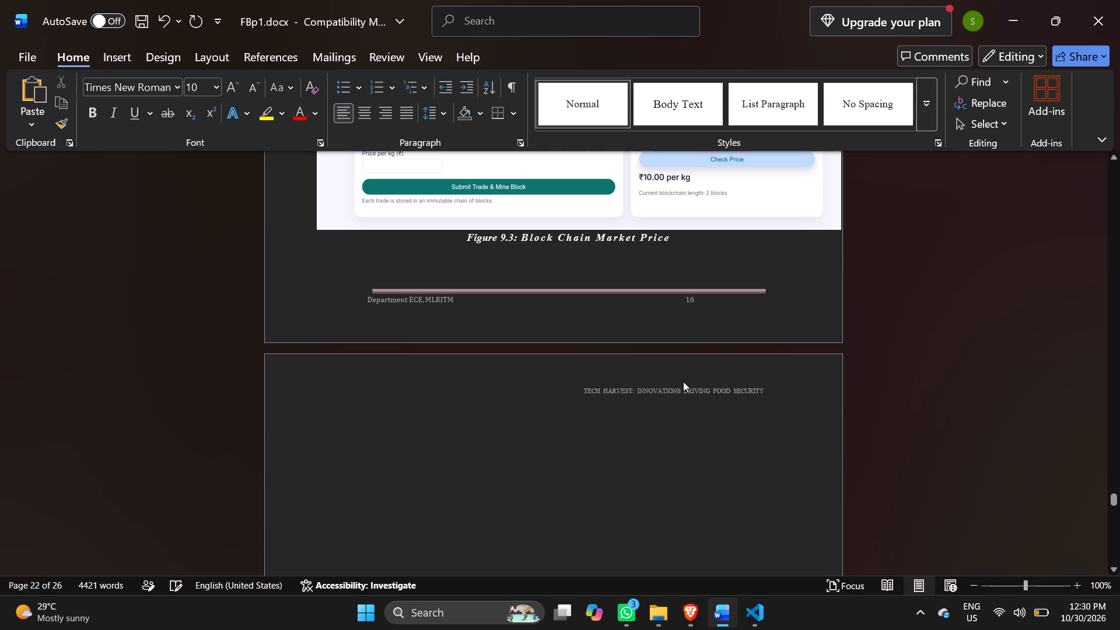
{"action": "scroll", "coordinate": [554, 416], "scroll_direction": "down", "scroll_amount": 5}
{"action": "key", "text": "Return"}
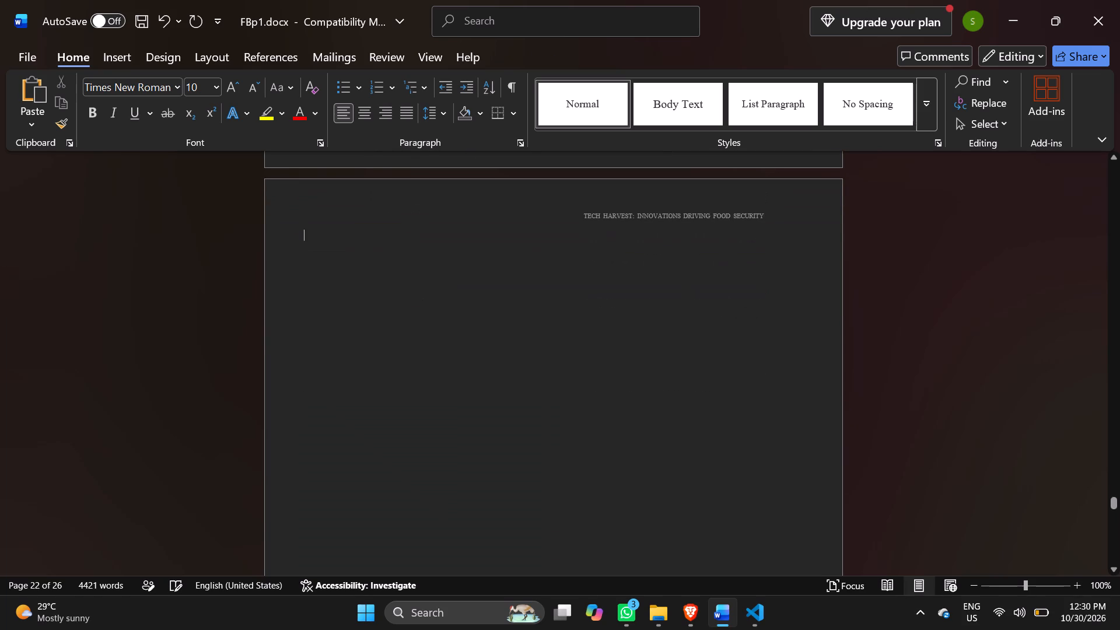
{"action": "key", "text": "Return"}
{"action": "scroll", "coordinate": [503, 281], "scroll_direction": "up", "scroll_amount": 1}
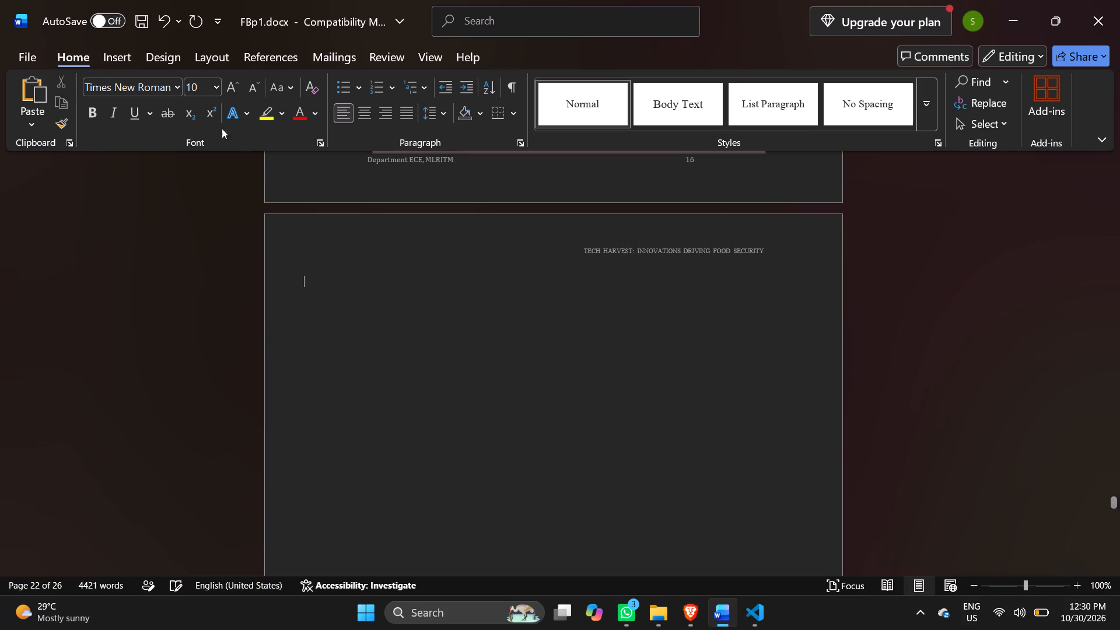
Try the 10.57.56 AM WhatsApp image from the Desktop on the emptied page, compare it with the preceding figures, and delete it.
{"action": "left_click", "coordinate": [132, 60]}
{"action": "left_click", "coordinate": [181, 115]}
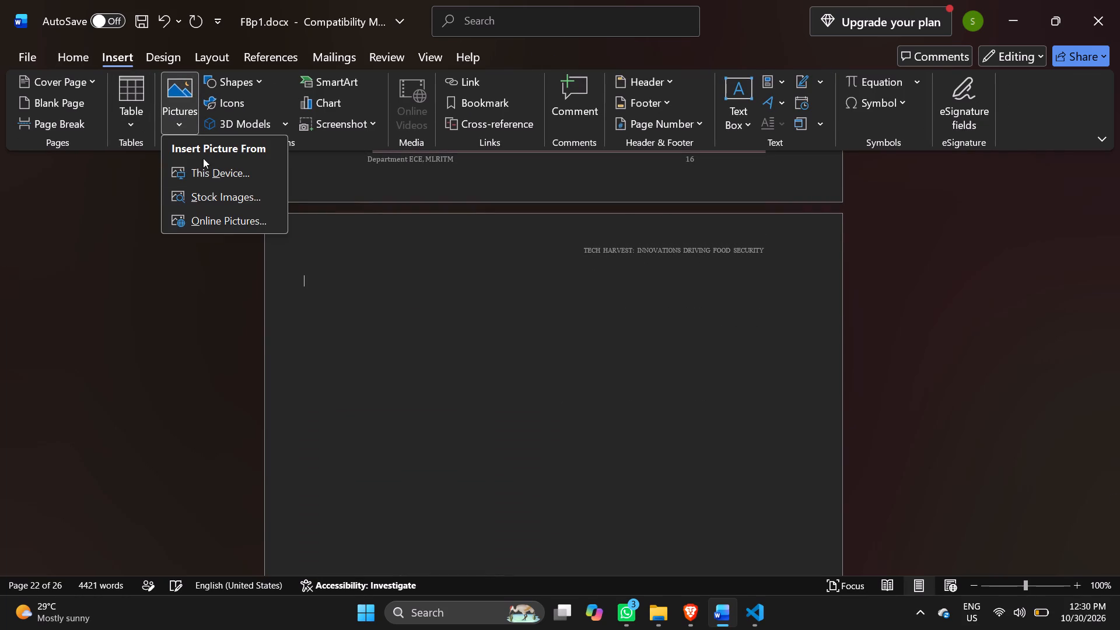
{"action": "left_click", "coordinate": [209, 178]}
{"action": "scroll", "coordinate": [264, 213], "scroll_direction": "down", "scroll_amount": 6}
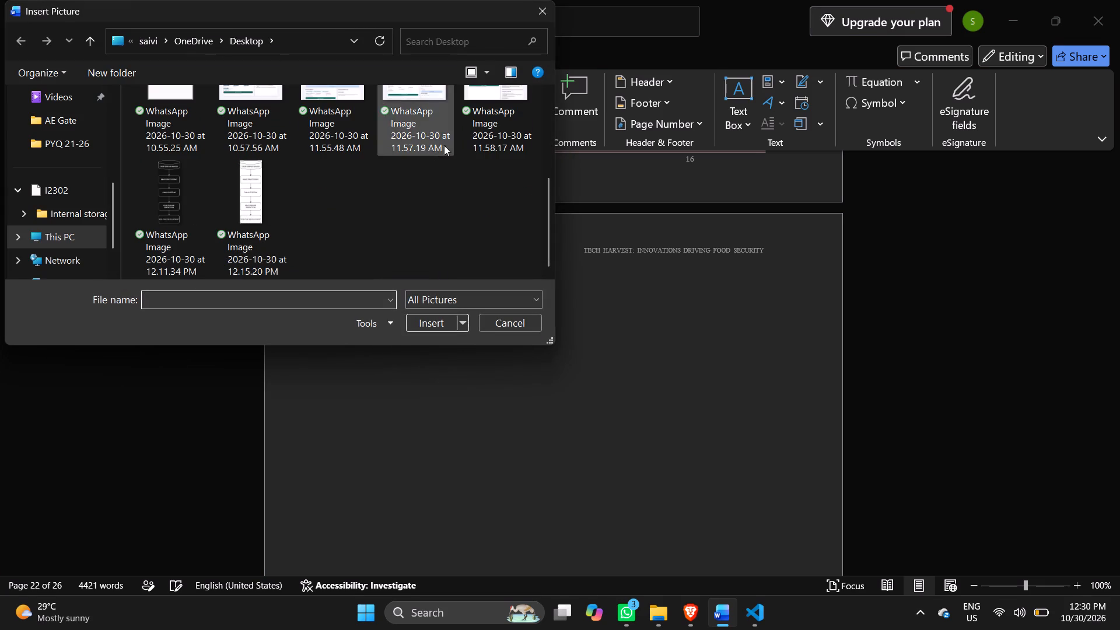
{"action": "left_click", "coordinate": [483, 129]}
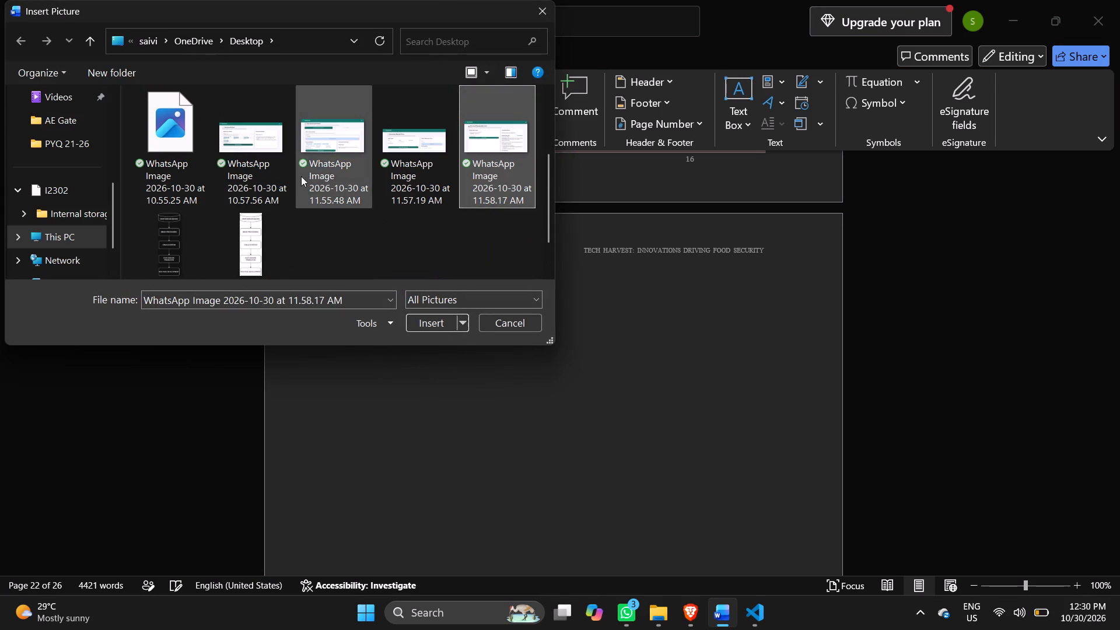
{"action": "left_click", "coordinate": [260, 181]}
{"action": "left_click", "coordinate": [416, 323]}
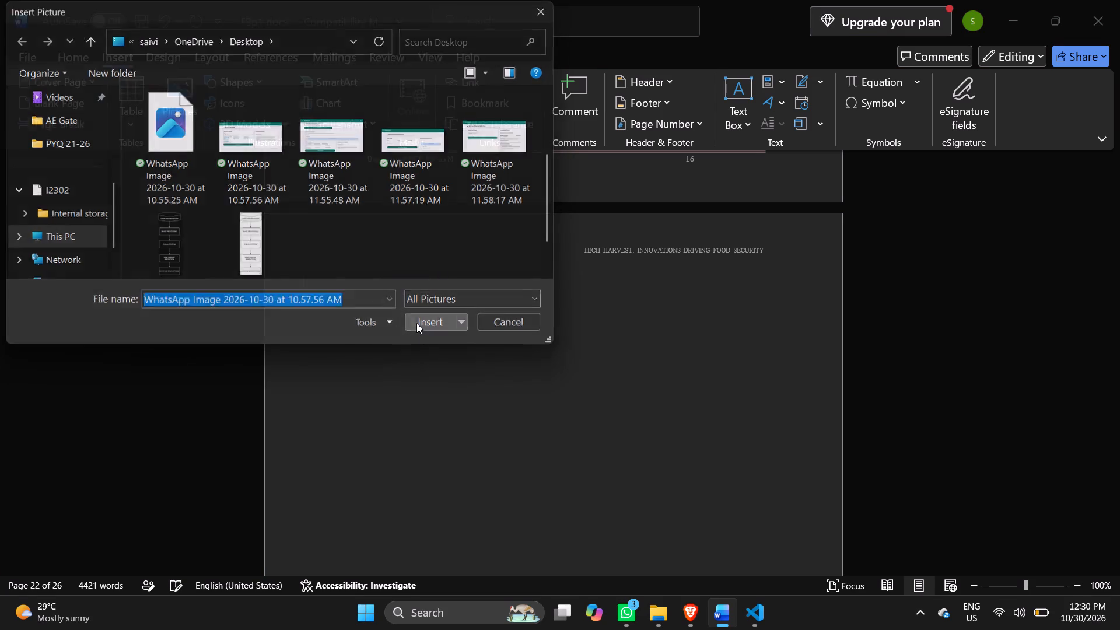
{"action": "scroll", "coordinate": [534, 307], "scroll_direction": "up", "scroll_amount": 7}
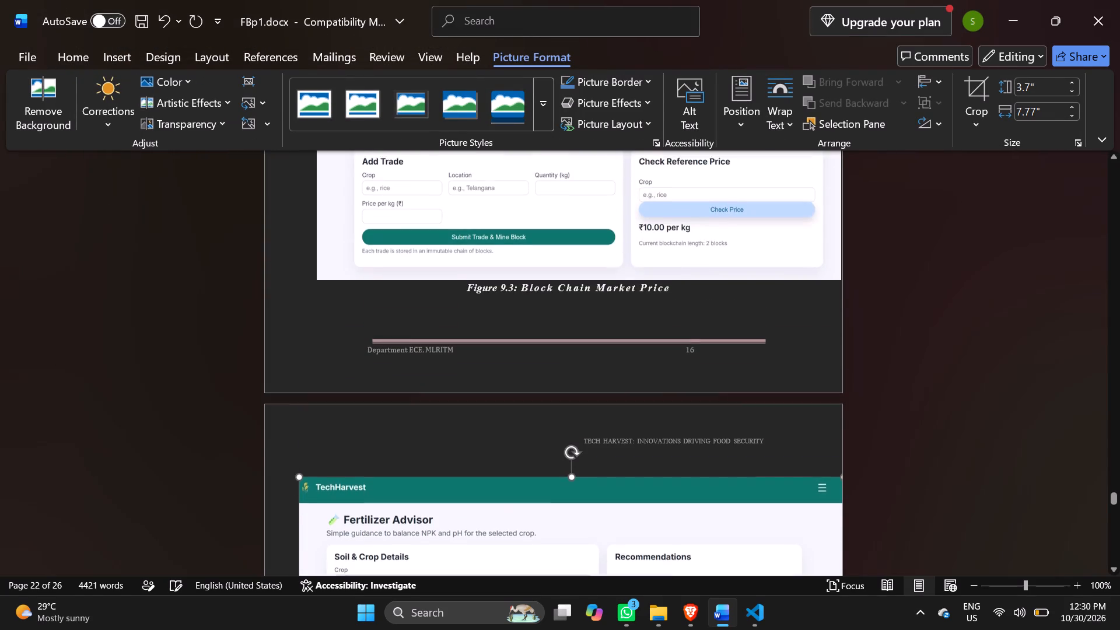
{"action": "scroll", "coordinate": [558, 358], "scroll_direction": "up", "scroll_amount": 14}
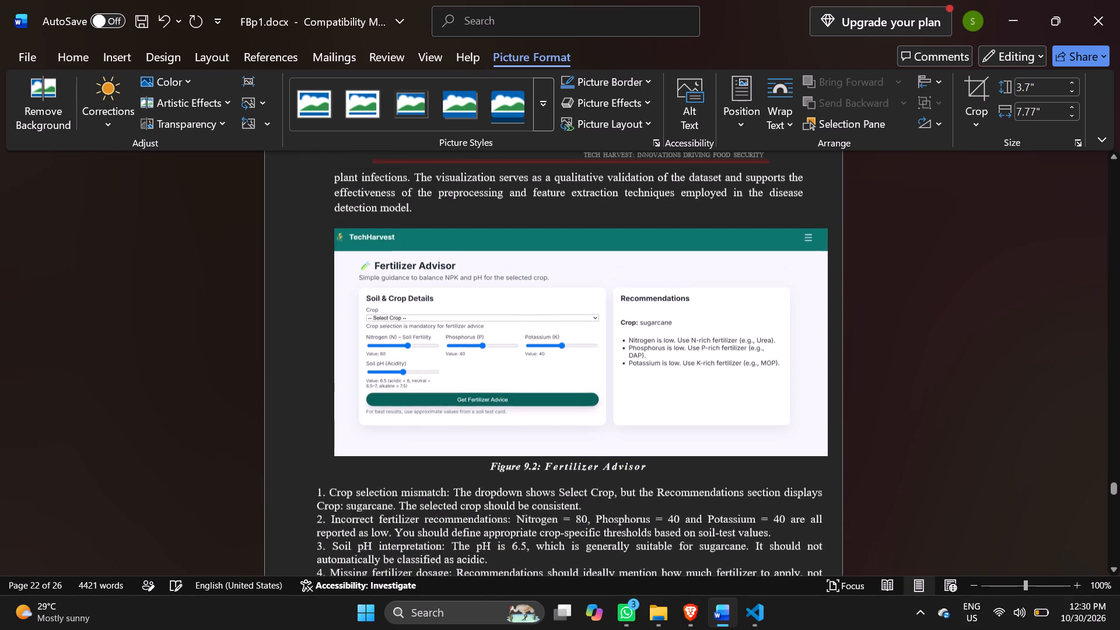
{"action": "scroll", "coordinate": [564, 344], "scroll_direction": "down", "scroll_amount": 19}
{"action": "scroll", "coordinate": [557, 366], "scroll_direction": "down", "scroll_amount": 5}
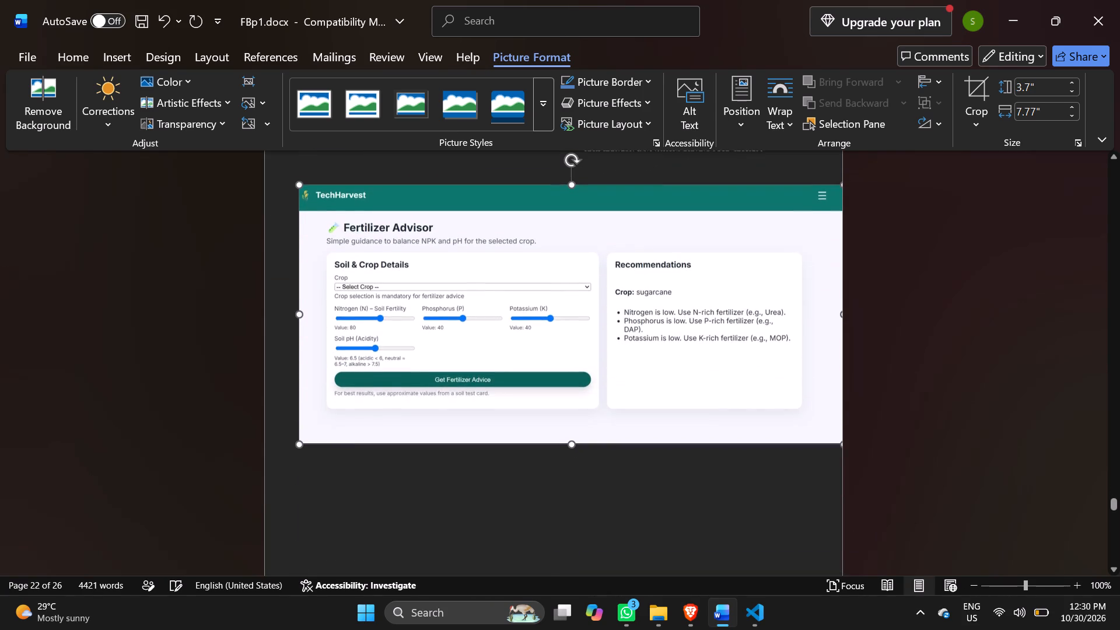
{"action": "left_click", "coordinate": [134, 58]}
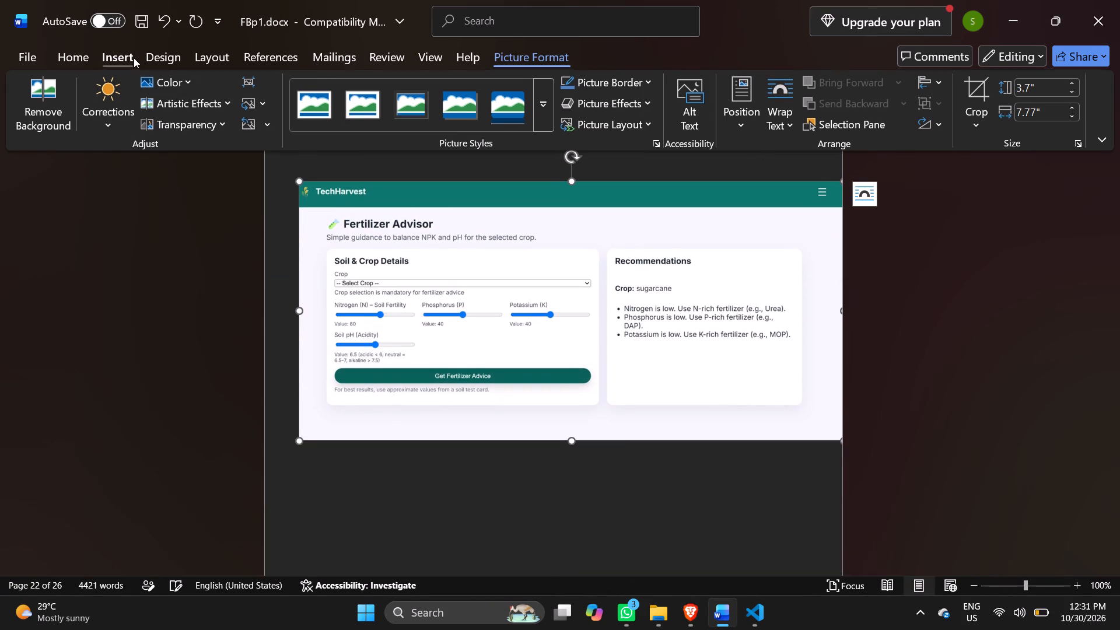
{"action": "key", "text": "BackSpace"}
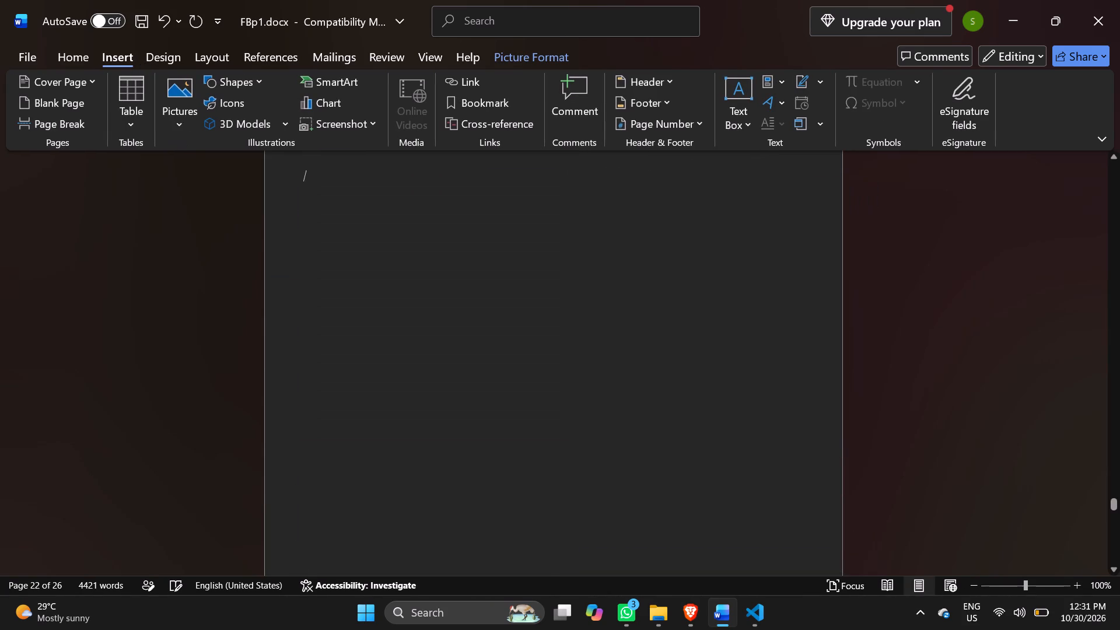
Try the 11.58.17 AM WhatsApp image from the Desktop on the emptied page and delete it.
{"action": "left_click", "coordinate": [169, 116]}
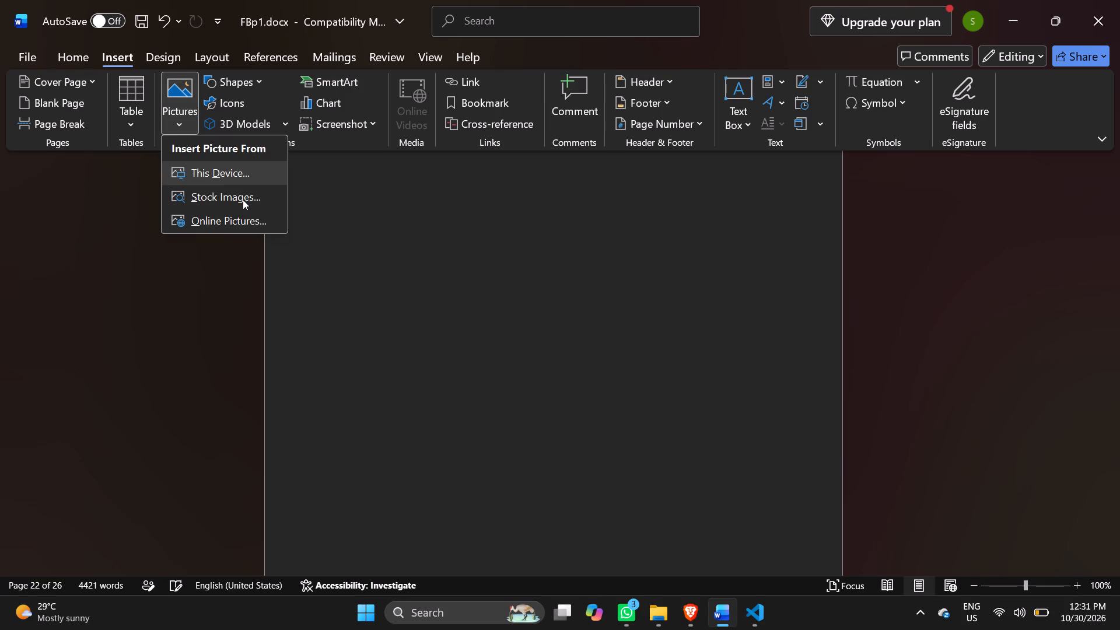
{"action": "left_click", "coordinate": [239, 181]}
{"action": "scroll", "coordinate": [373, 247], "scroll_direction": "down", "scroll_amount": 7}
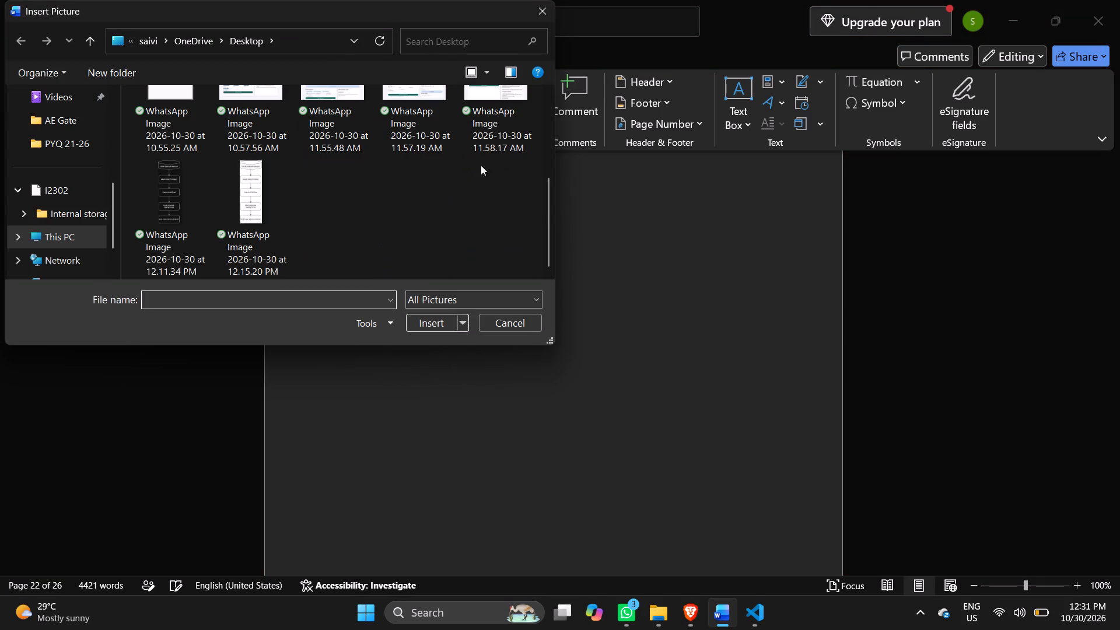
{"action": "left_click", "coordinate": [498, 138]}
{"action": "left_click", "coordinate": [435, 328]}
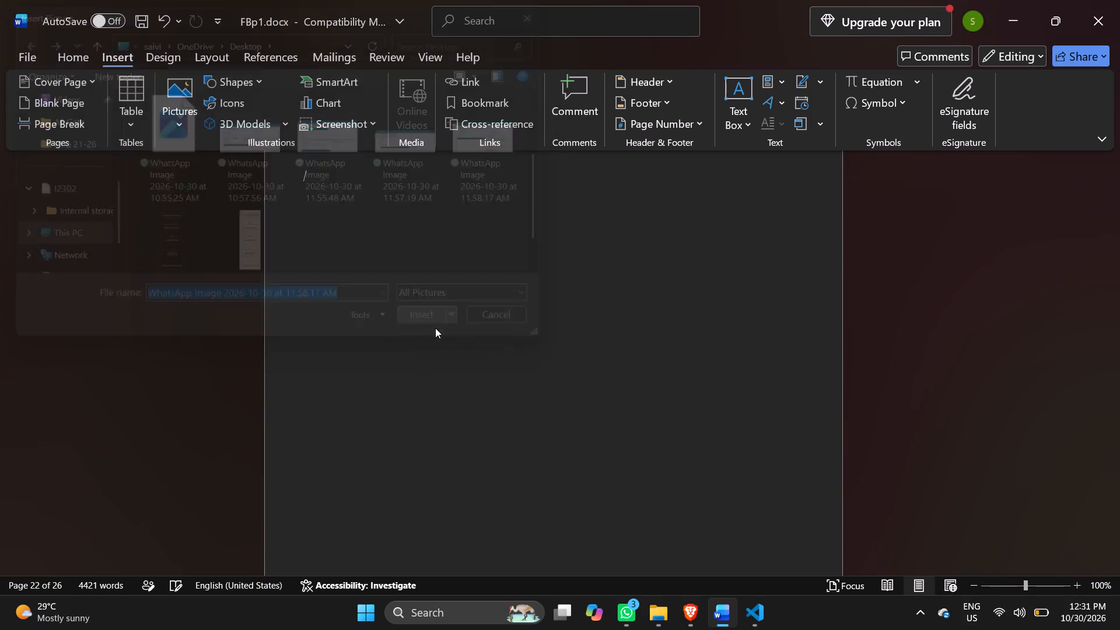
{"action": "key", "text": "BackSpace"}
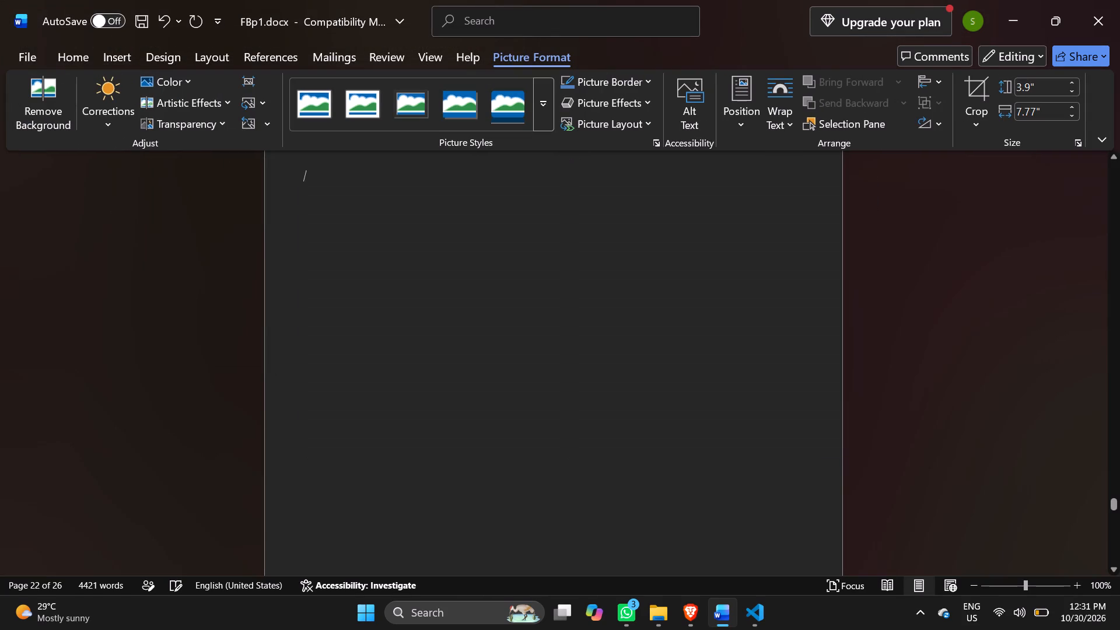
Start inserting another picture on the emptied page after Figure 9.3.
{"action": "left_click", "coordinate": [98, 64]}
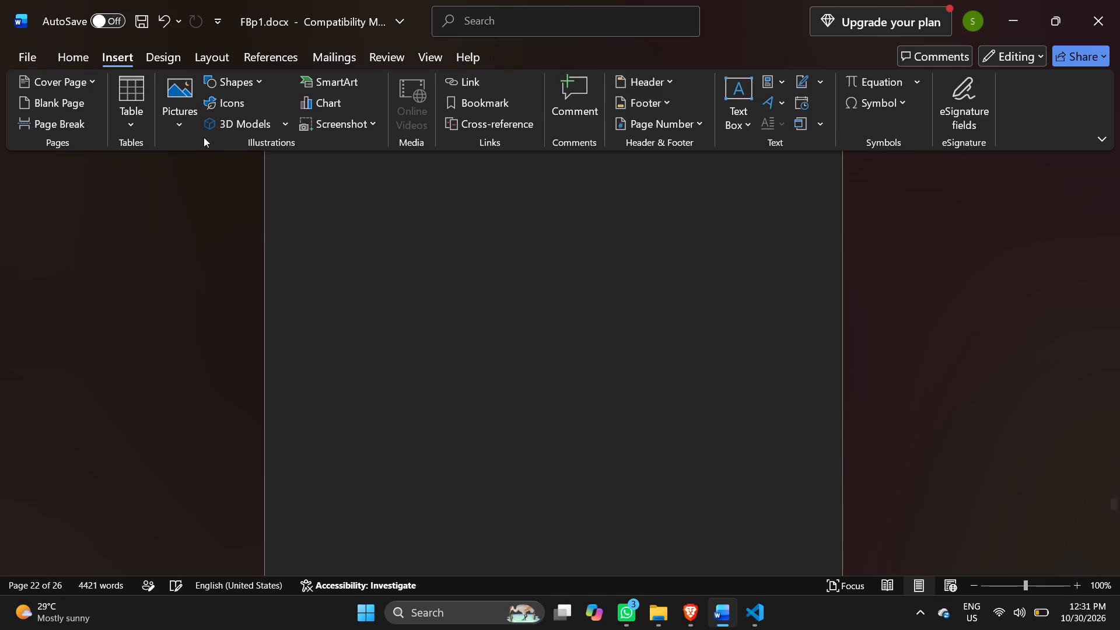
{"action": "left_click", "coordinate": [191, 131]}
{"action": "left_click", "coordinate": [249, 187]}
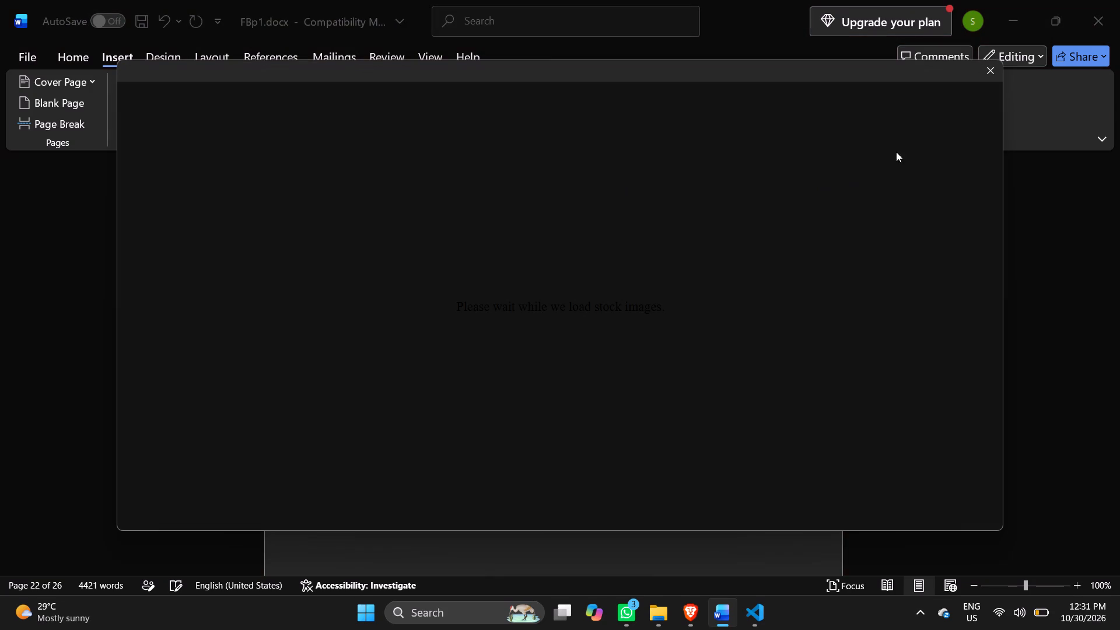
Insert the Crop Recommendation screenshot from the desktop image "WhatsApp Image 2026-10-30 at 11.55.48 AM" on the page after Figure 9.3.
{"action": "left_click", "coordinate": [990, 65]}
{"action": "left_click", "coordinate": [197, 104]}
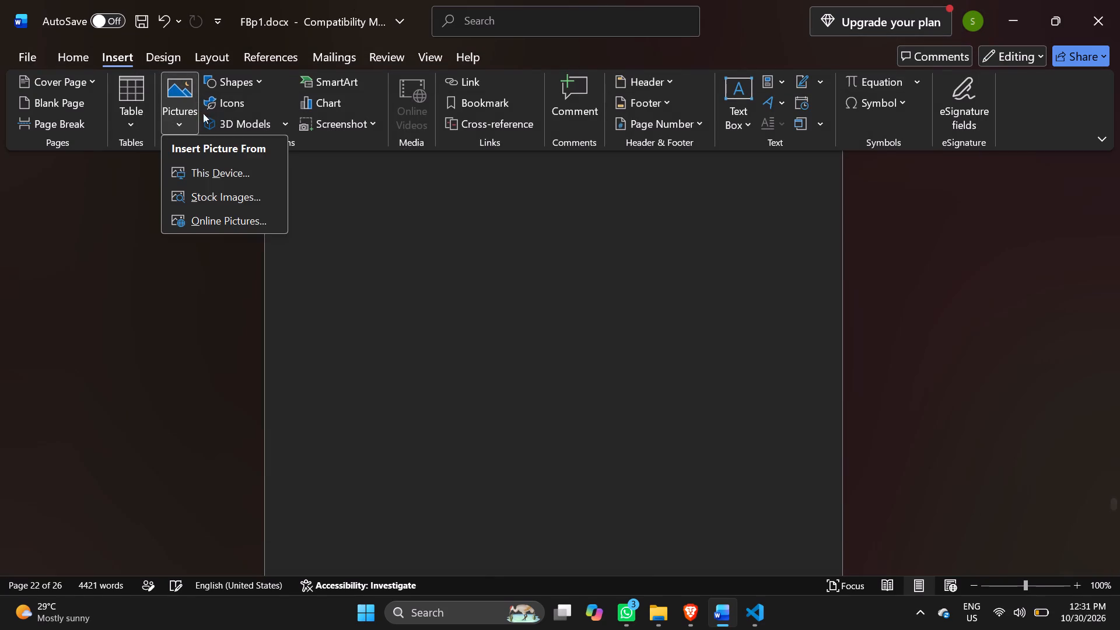
{"action": "left_click", "coordinate": [233, 184]}
{"action": "scroll", "coordinate": [377, 264], "scroll_direction": "down", "scroll_amount": 1}
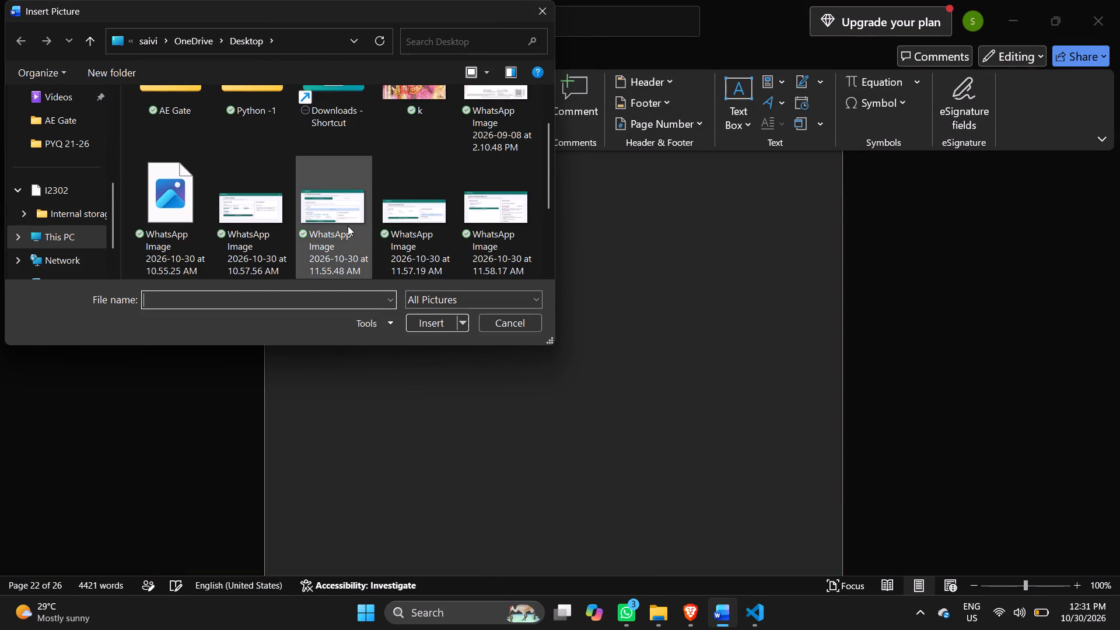
{"action": "left_click", "coordinate": [348, 226]}
{"action": "left_click", "coordinate": [419, 322]}
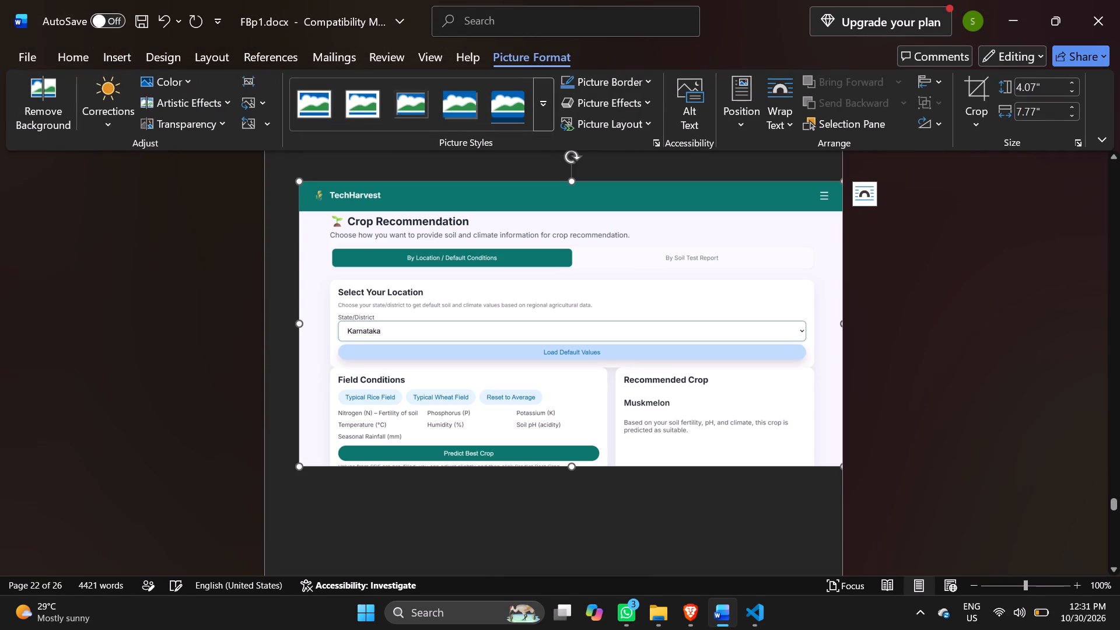
Resize the Crop Recommendation screenshot to about 4.12" high by 7.25" wide so it fits within the page.
{"action": "left_click_drag", "start_coordinate": [526, 339], "coordinate": [474, 341]}
{"action": "left_click_drag", "start_coordinate": [572, 463], "coordinate": [521, 404]}
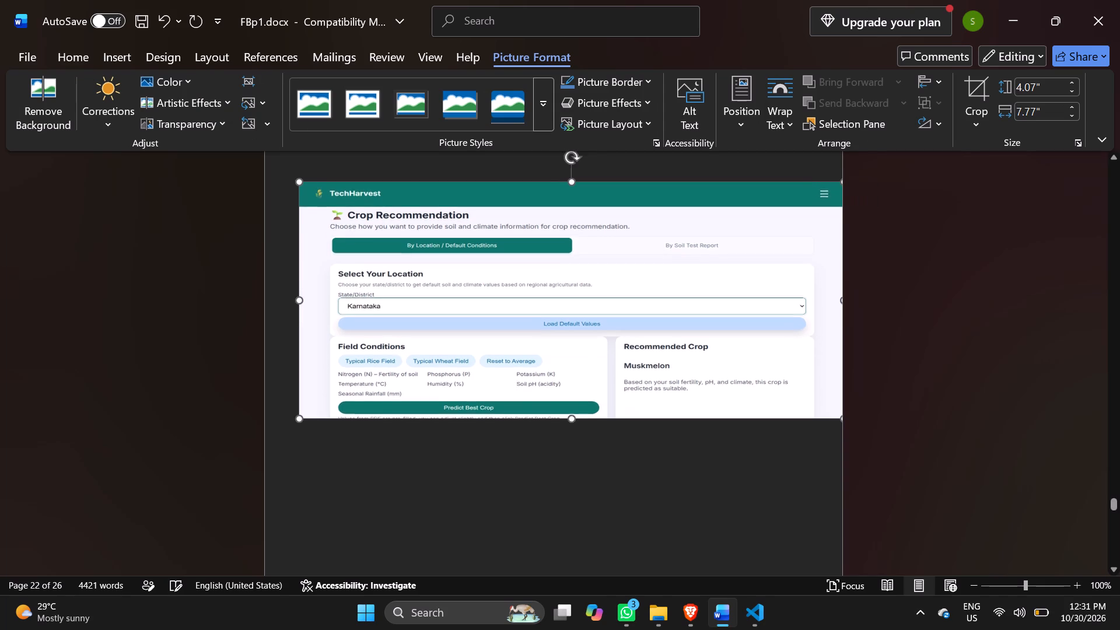
{"action": "left_click_drag", "start_coordinate": [521, 404], "coordinate": [495, 471]}
{"action": "left_click_drag", "start_coordinate": [839, 328], "coordinate": [808, 326]}
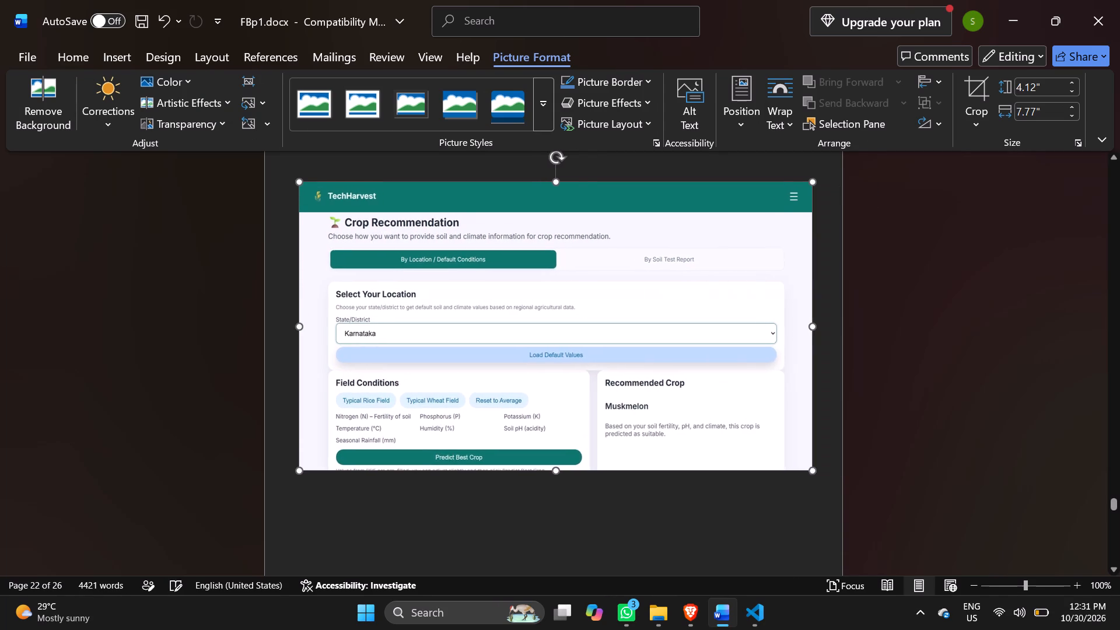
{"action": "left_click_drag", "start_coordinate": [808, 326], "coordinate": [807, 338]}
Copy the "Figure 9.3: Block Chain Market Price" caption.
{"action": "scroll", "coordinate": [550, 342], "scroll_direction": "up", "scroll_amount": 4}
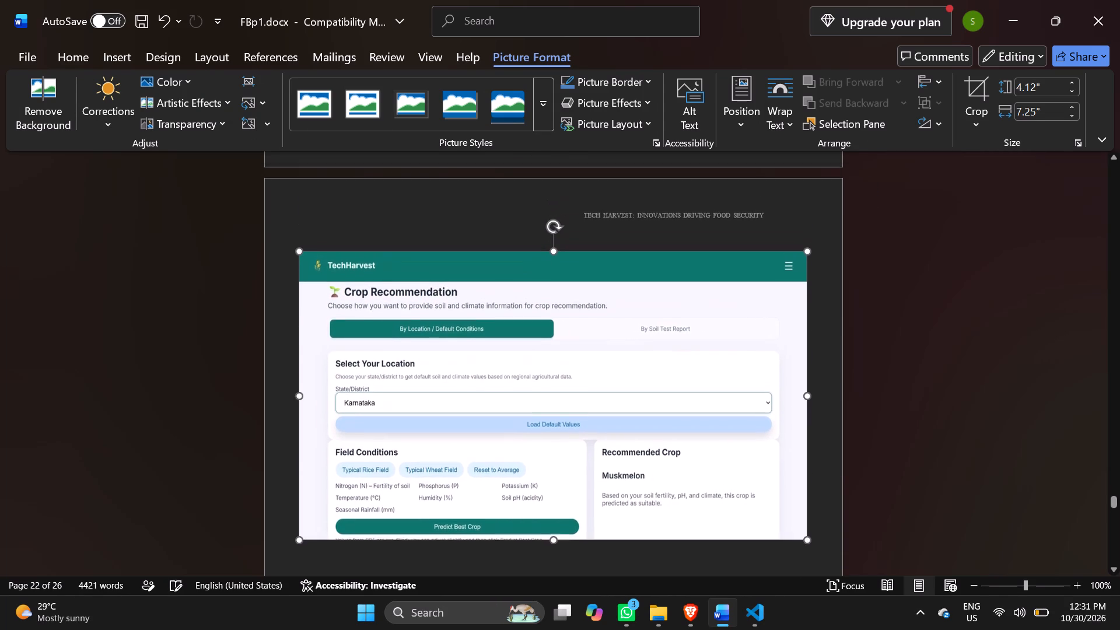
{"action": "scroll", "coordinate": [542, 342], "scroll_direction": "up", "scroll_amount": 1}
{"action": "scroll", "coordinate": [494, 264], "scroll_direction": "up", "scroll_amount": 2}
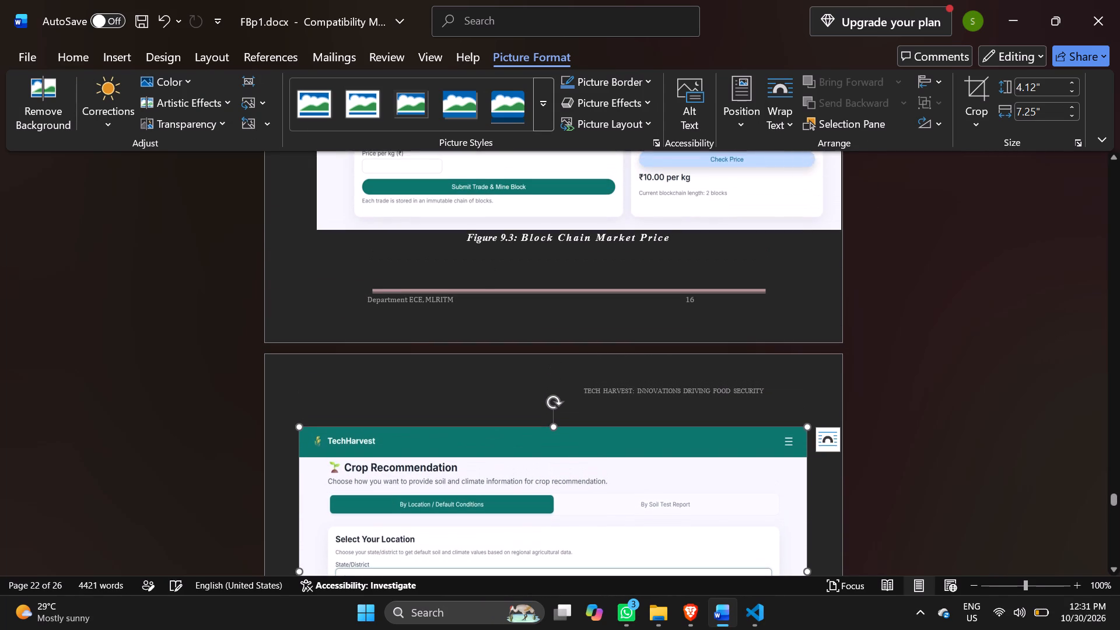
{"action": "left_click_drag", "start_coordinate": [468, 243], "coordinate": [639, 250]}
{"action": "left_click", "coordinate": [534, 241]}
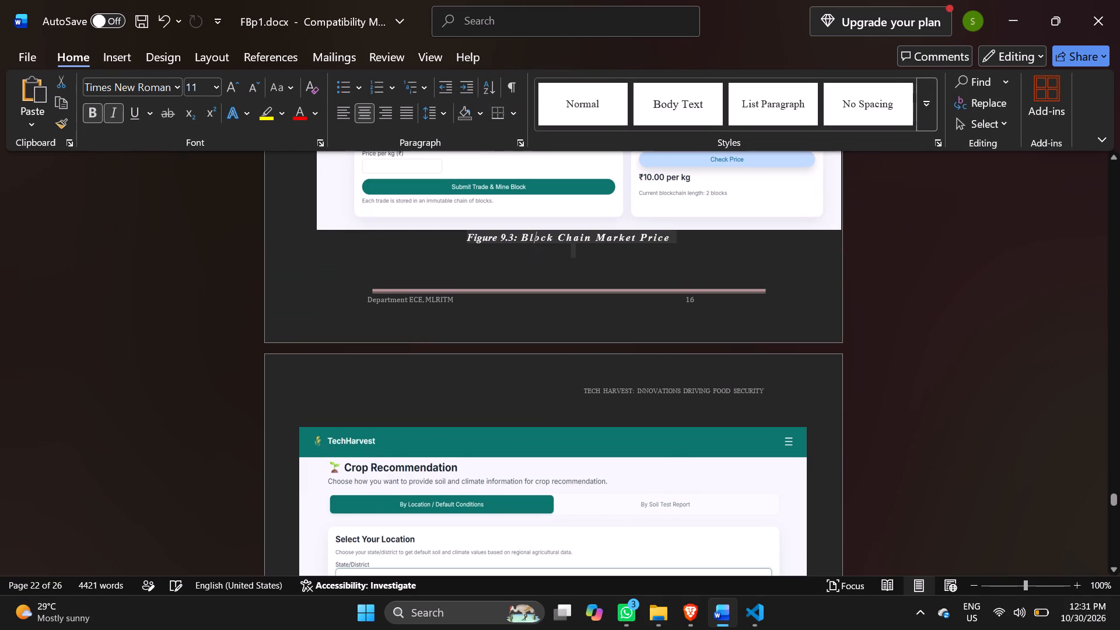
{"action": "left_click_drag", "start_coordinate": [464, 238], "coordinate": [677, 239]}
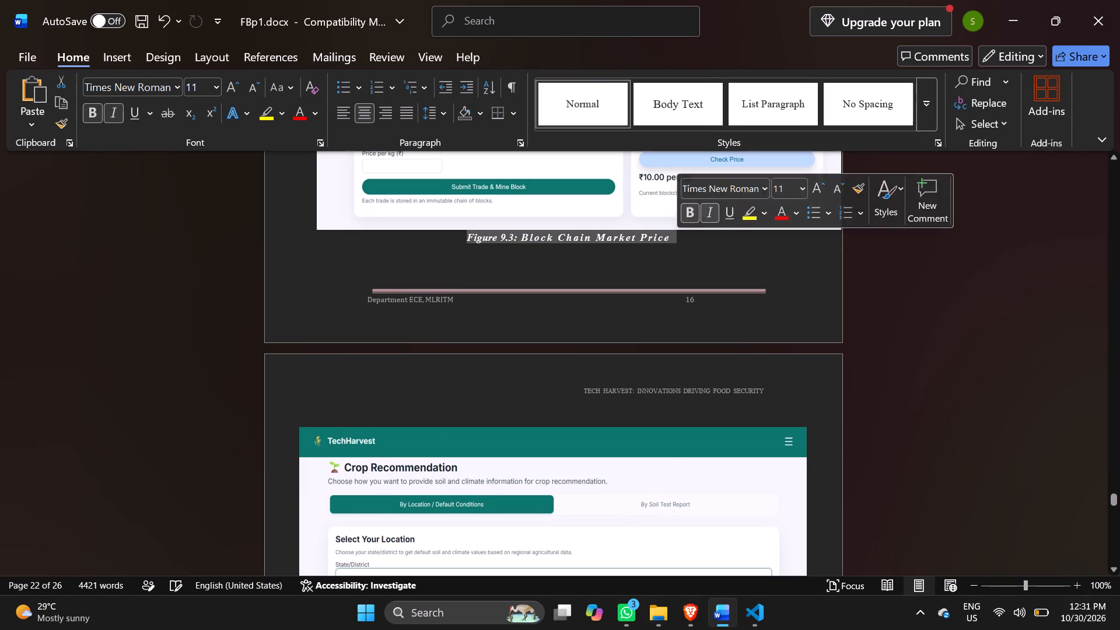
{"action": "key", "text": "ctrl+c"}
Center the line holding the Crop Recommendation screenshot.
{"action": "scroll", "coordinate": [535, 391], "scroll_direction": "down", "scroll_amount": 6}
{"action": "scroll", "coordinate": [525, 439], "scroll_direction": "down", "scroll_amount": 3}
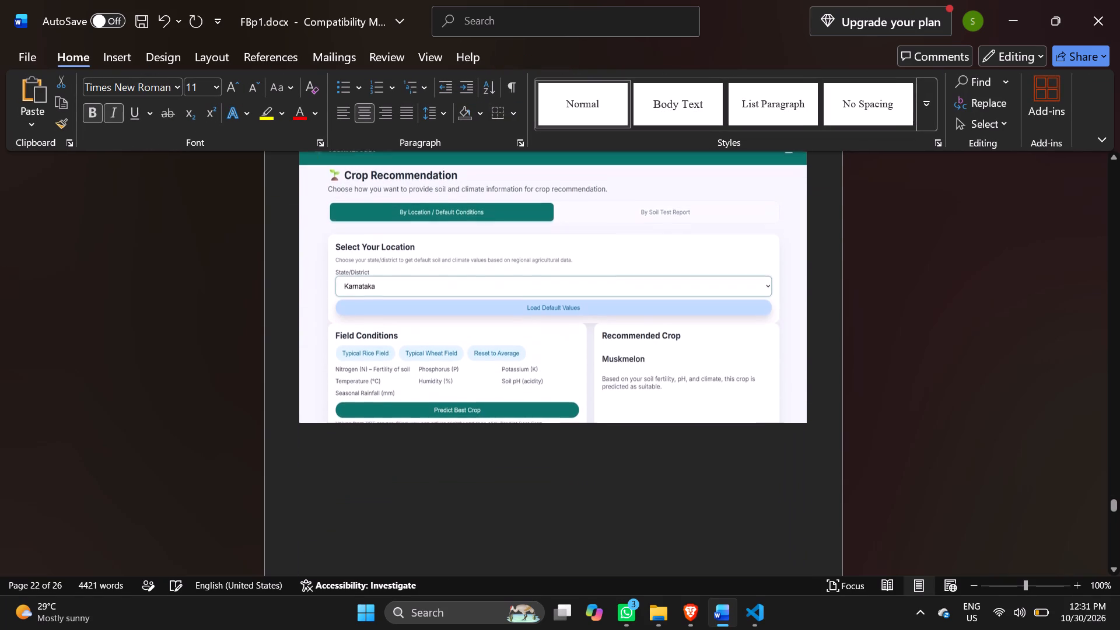
{"action": "left_click", "coordinate": [513, 423]}
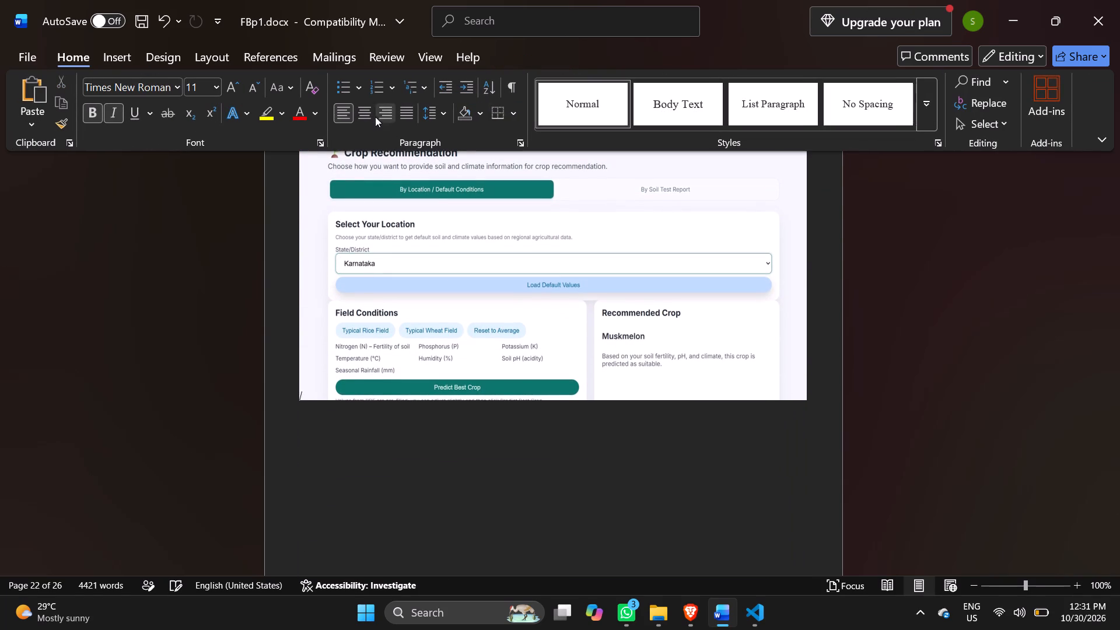
{"action": "left_click", "coordinate": [372, 114]}
{"action": "left_click", "coordinate": [346, 117]}
{"action": "left_click", "coordinate": [367, 116]}
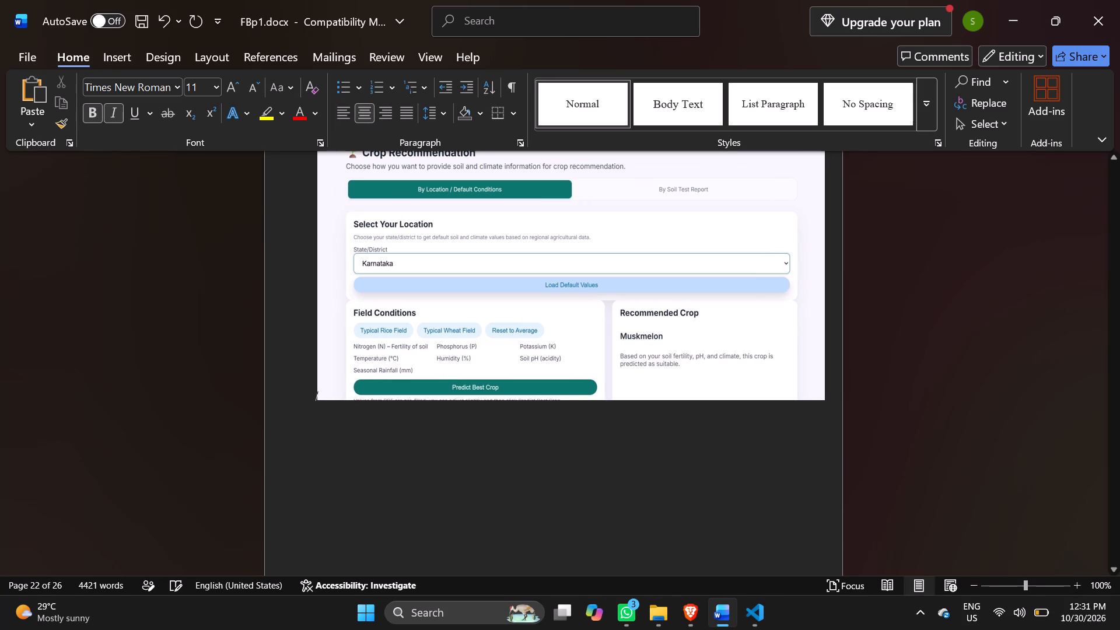
Center the Blockchain Market Price, Fertilizer Advisor and Rice Leaf Disease Detection screenshots on their lines.
{"action": "scroll", "coordinate": [461, 316], "scroll_direction": "up", "scroll_amount": 12}
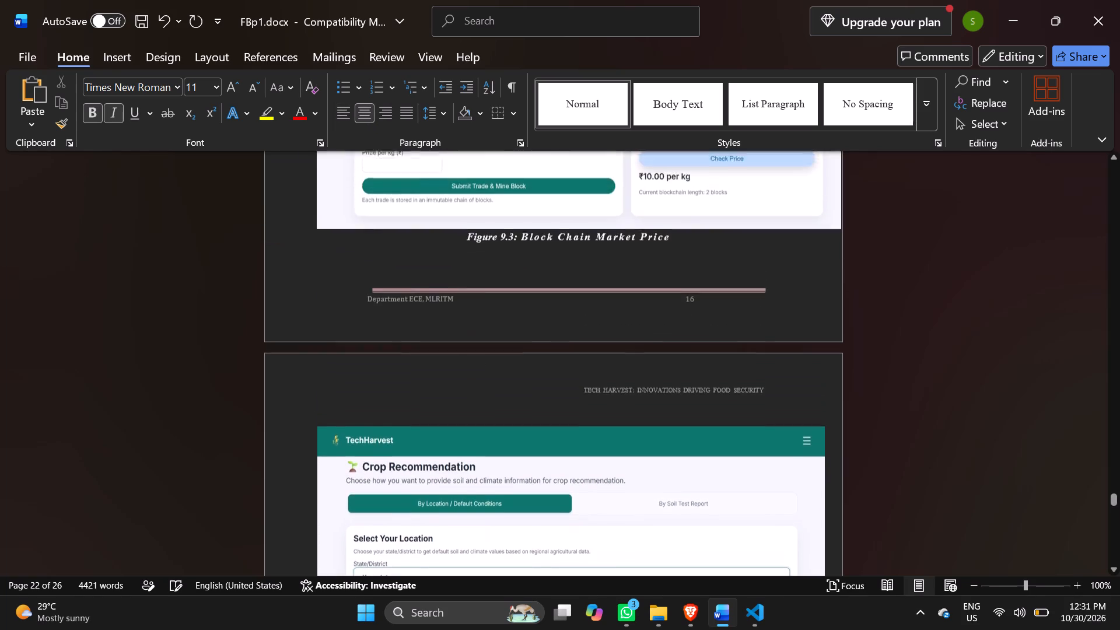
{"action": "scroll", "coordinate": [473, 323], "scroll_direction": "up", "scroll_amount": 2}
{"action": "left_click", "coordinate": [467, 299]}
{"action": "left_click", "coordinate": [363, 116]}
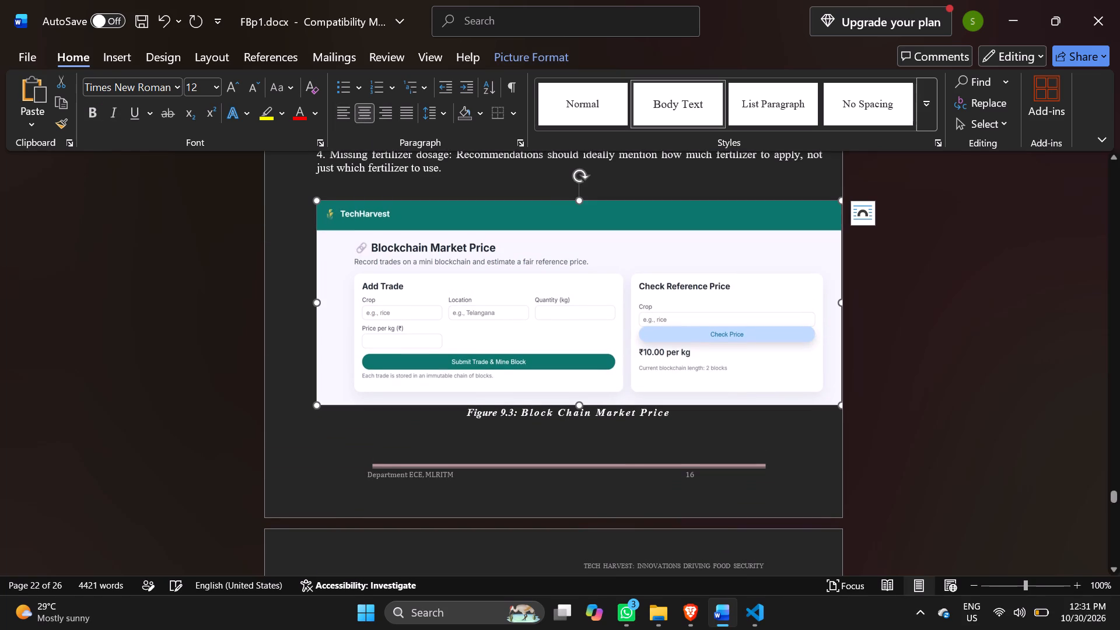
{"action": "scroll", "coordinate": [473, 243], "scroll_direction": "up", "scroll_amount": 11}
{"action": "left_click", "coordinate": [488, 273]}
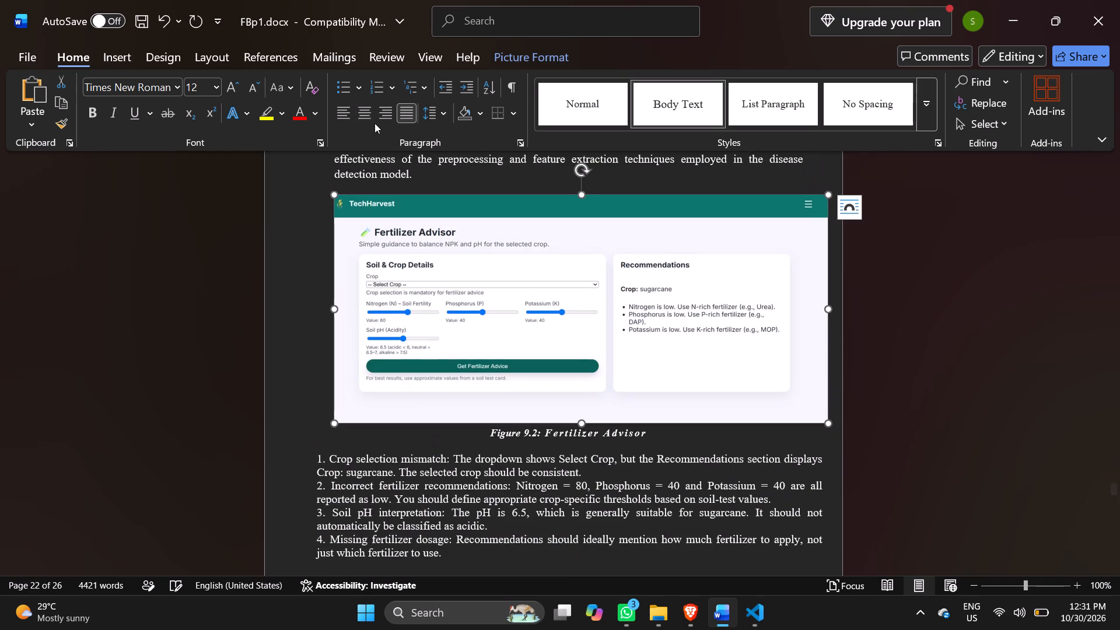
{"action": "left_click", "coordinate": [365, 116]}
{"action": "scroll", "coordinate": [521, 284], "scroll_direction": "up", "scroll_amount": 17}
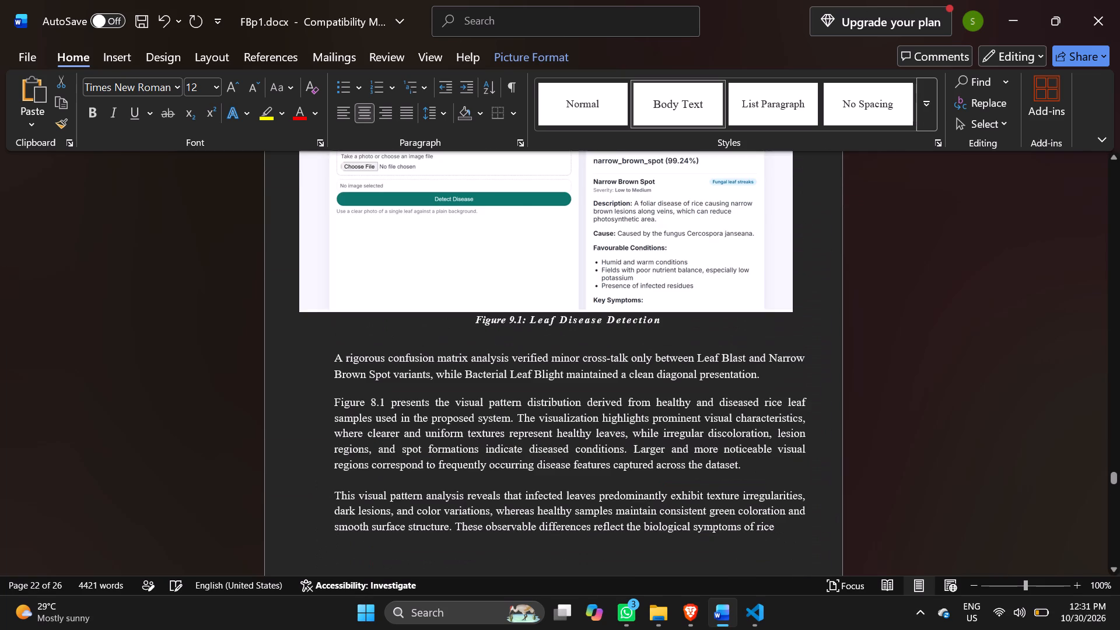
{"action": "left_click", "coordinate": [498, 288]}
{"action": "left_click", "coordinate": [360, 113]}
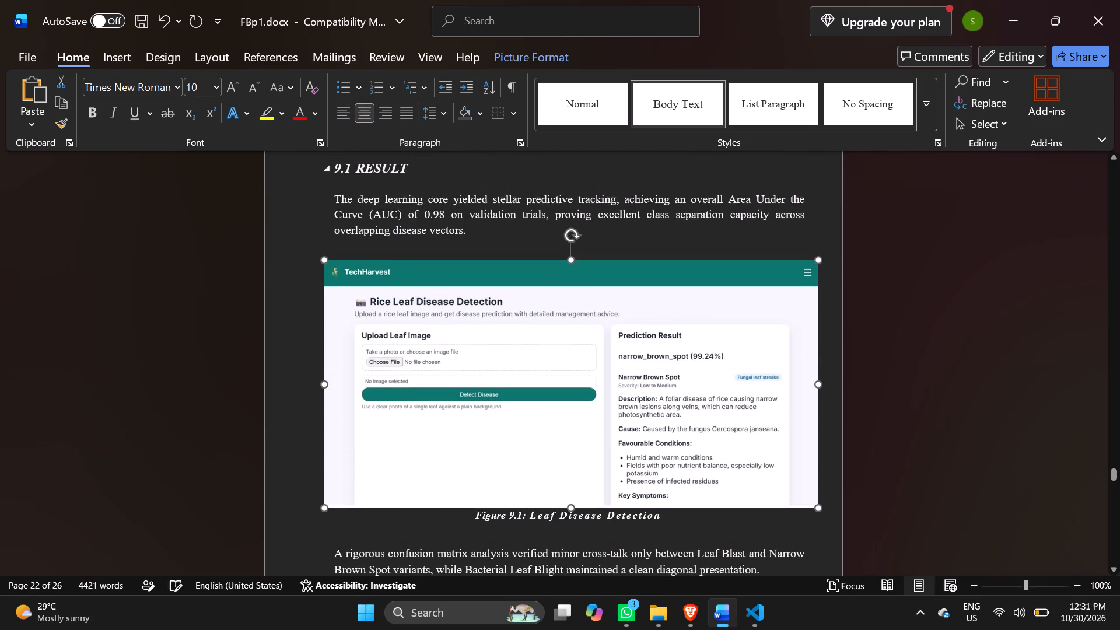
Shrink the Blockchain Market Price screenshot above the Figure 9.3 caption proportionally, pulling it in from the page's right edge.
{"action": "scroll", "coordinate": [506, 372], "scroll_direction": "down", "scroll_amount": 17}
{"action": "scroll", "coordinate": [516, 382], "scroll_direction": "down", "scroll_amount": 14}
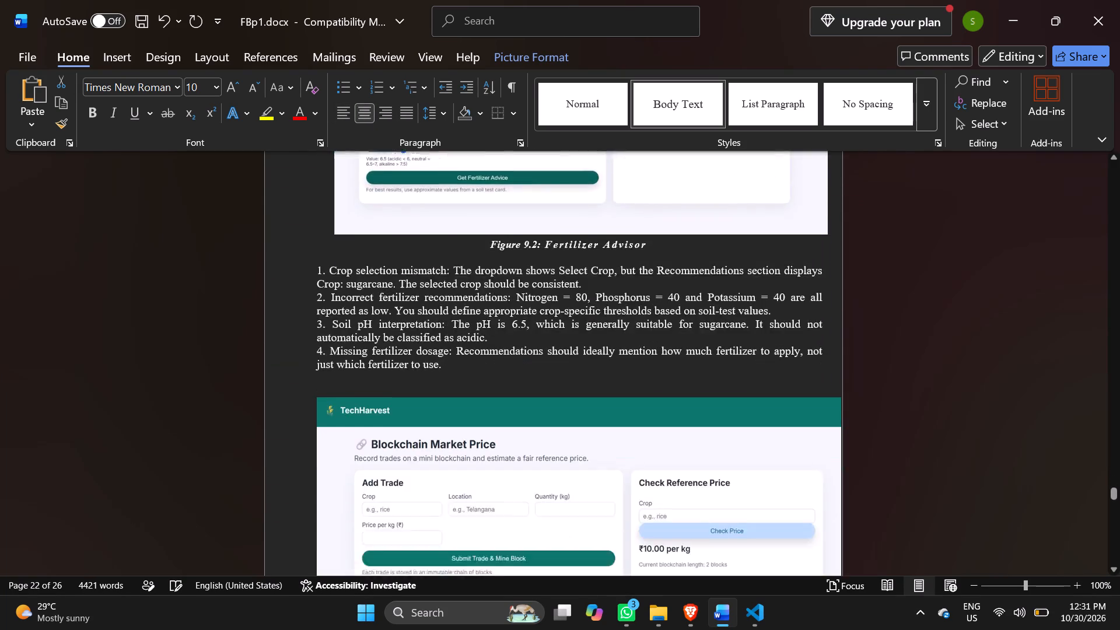
{"action": "scroll", "coordinate": [516, 385], "scroll_direction": "down", "scroll_amount": 9}
{"action": "scroll", "coordinate": [597, 308], "scroll_direction": "up", "scroll_amount": 5}
{"action": "left_click", "coordinate": [699, 283]}
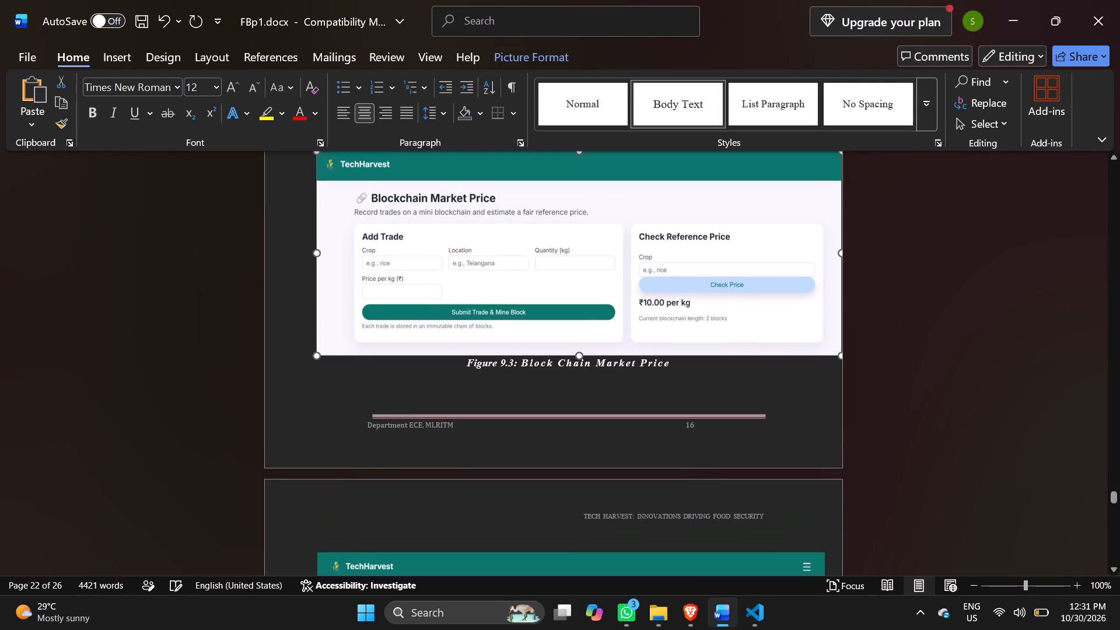
{"action": "left_click_drag", "start_coordinate": [839, 358], "coordinate": [776, 353]}
Shrink the Crop Recommendation screenshot slightly, keeping its proportions.
{"action": "scroll", "coordinate": [547, 422], "scroll_direction": "down", "scroll_amount": 12}
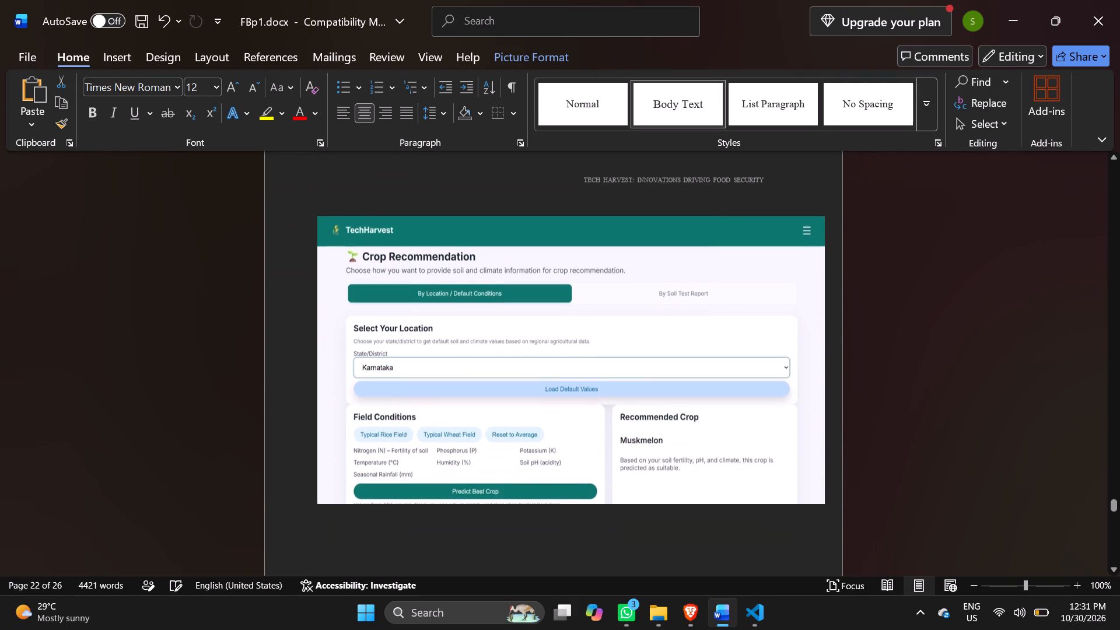
{"action": "left_click", "coordinate": [589, 412]}
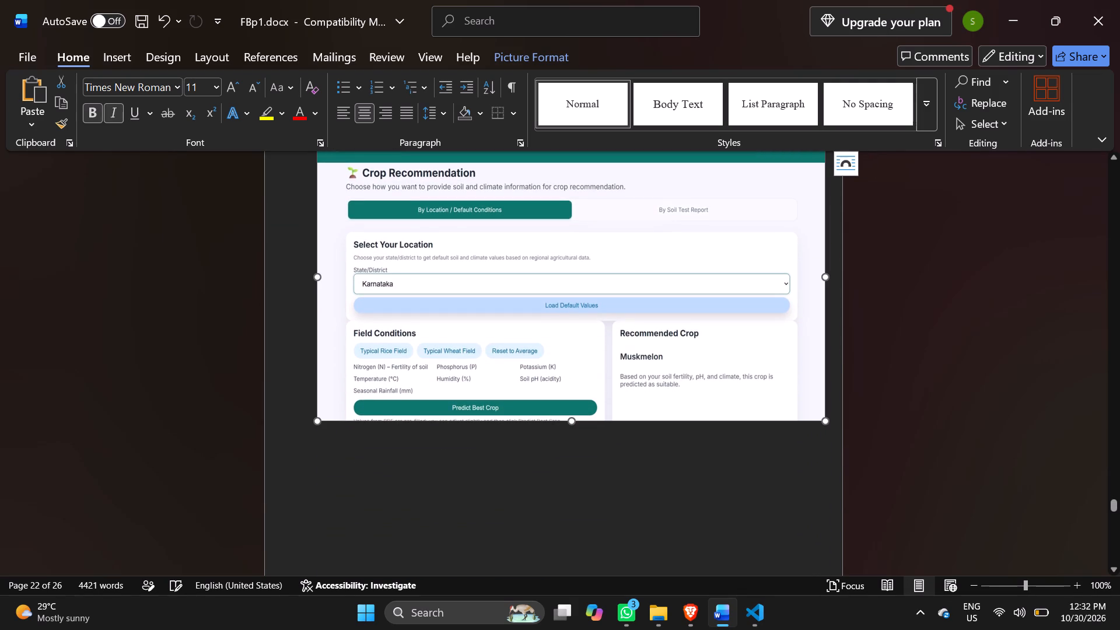
{"action": "left_click_drag", "start_coordinate": [822, 419], "coordinate": [808, 415]}
{"action": "scroll", "coordinate": [712, 458], "scroll_direction": "up", "scroll_amount": 5}
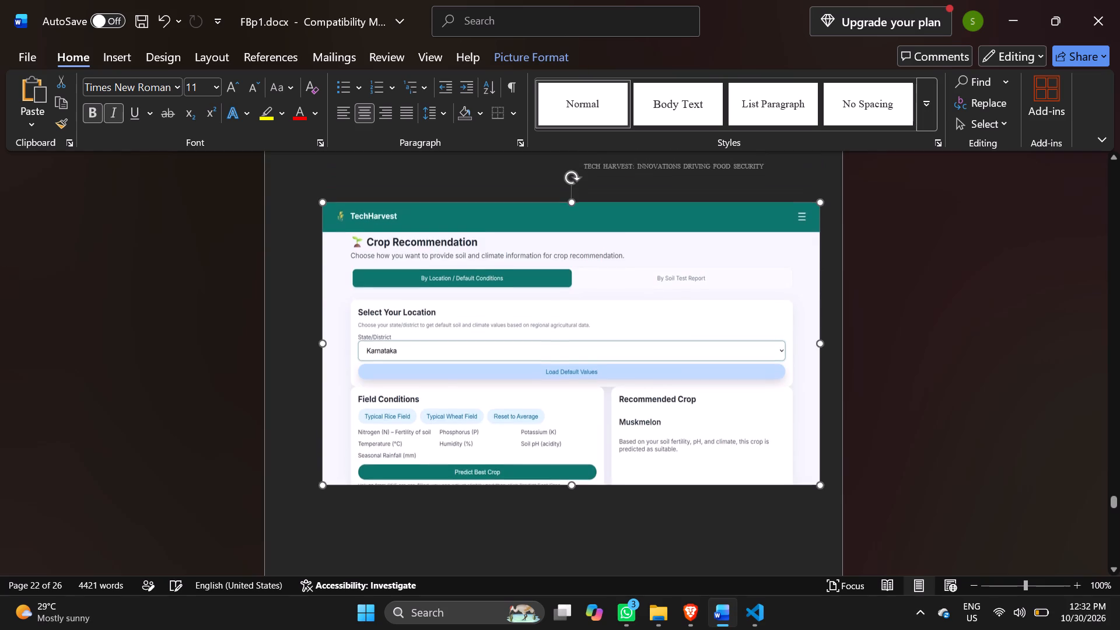
Copy the "Figure 9.3: Block Chain Market Price" caption.
{"action": "scroll", "coordinate": [708, 460], "scroll_direction": "down", "scroll_amount": 9}
{"action": "left_click", "coordinate": [567, 308]}
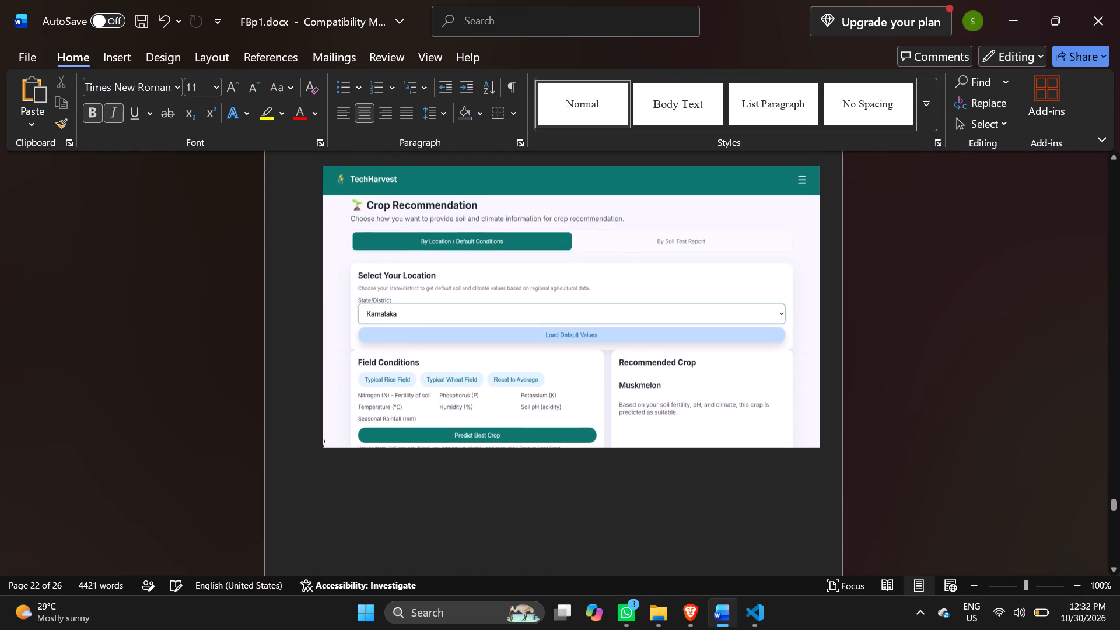
{"action": "scroll", "coordinate": [547, 341], "scroll_direction": "down", "scroll_amount": 5}
{"action": "scroll", "coordinate": [545, 350], "scroll_direction": "up", "scroll_amount": 12}
{"action": "left_click_drag", "start_coordinate": [464, 216], "coordinate": [685, 223]}
{"action": "key", "text": "ctrl+c"}
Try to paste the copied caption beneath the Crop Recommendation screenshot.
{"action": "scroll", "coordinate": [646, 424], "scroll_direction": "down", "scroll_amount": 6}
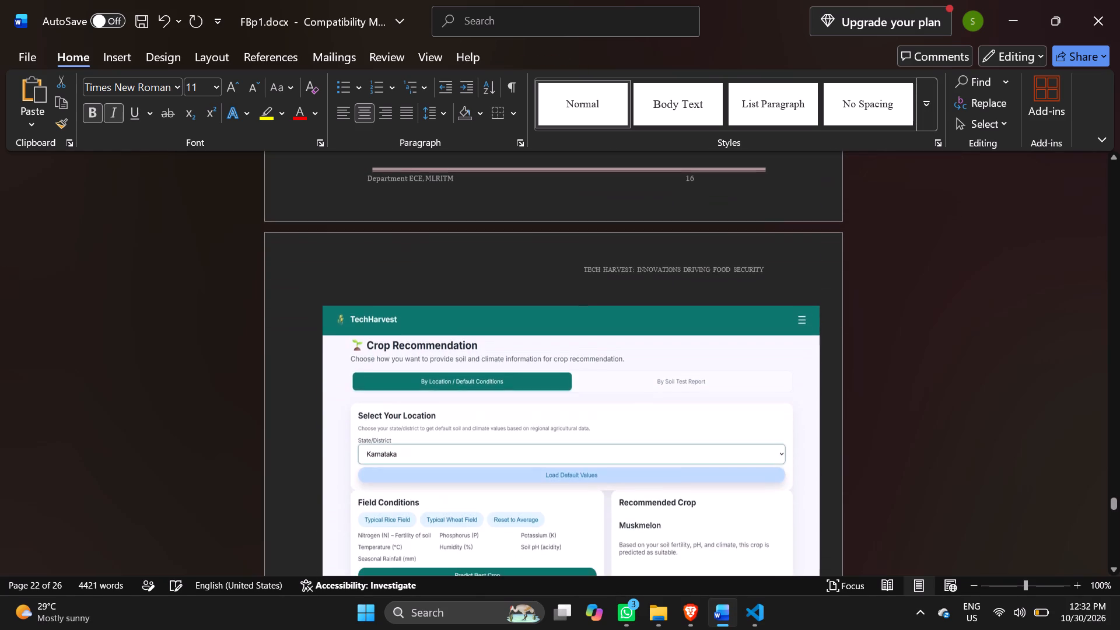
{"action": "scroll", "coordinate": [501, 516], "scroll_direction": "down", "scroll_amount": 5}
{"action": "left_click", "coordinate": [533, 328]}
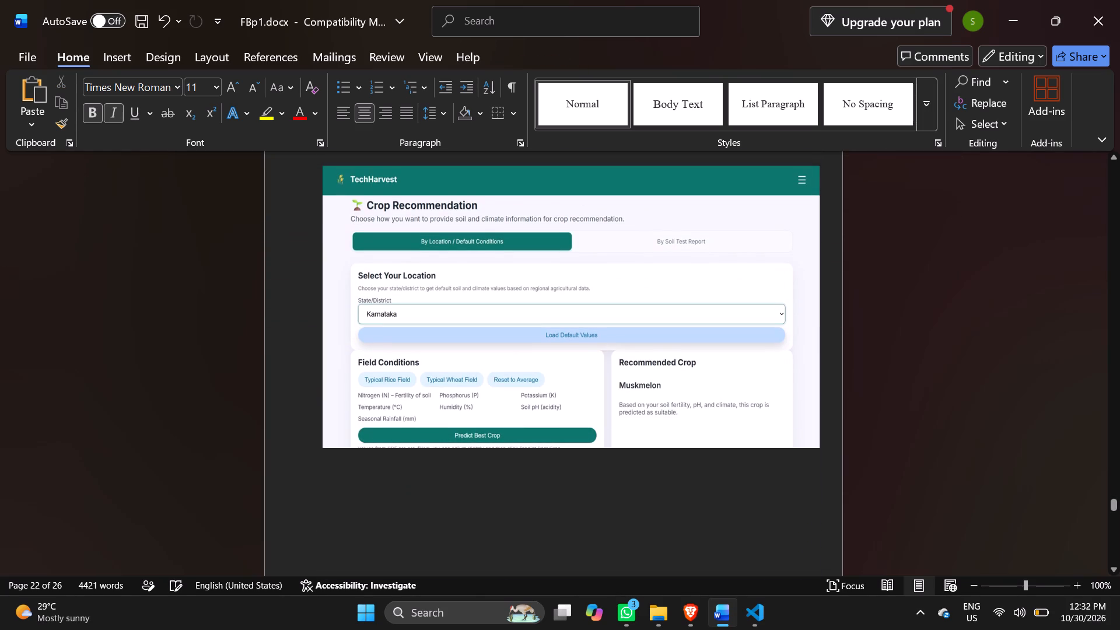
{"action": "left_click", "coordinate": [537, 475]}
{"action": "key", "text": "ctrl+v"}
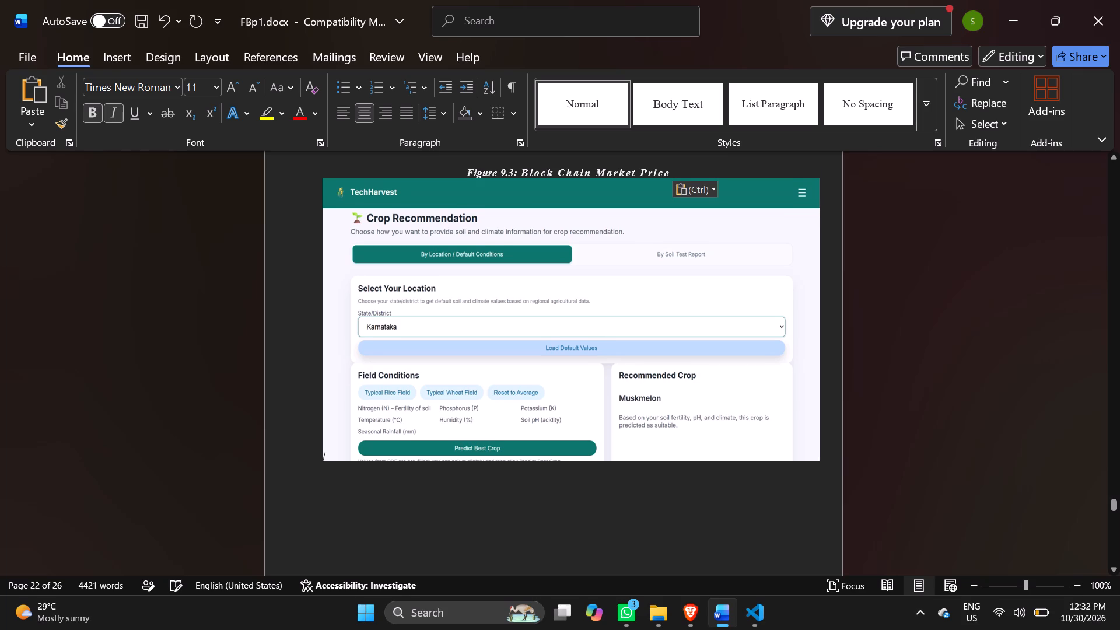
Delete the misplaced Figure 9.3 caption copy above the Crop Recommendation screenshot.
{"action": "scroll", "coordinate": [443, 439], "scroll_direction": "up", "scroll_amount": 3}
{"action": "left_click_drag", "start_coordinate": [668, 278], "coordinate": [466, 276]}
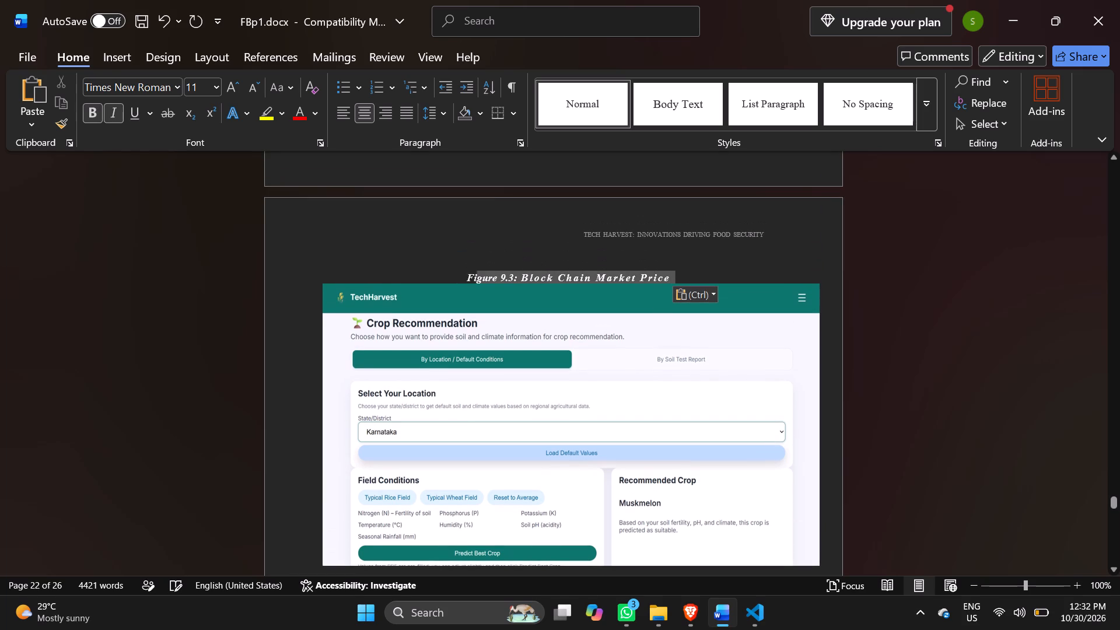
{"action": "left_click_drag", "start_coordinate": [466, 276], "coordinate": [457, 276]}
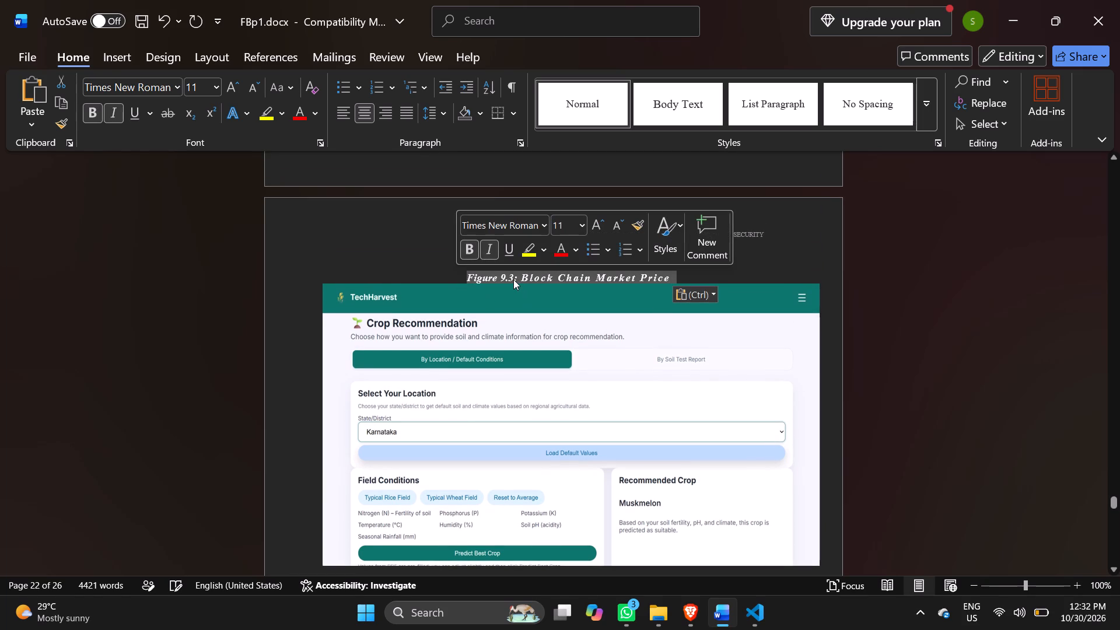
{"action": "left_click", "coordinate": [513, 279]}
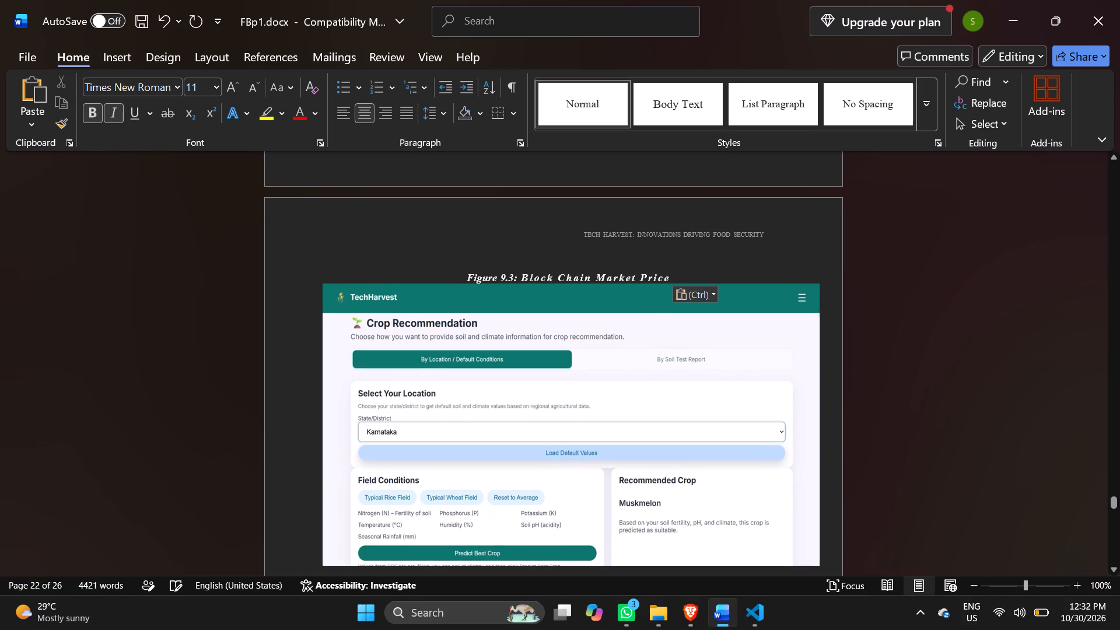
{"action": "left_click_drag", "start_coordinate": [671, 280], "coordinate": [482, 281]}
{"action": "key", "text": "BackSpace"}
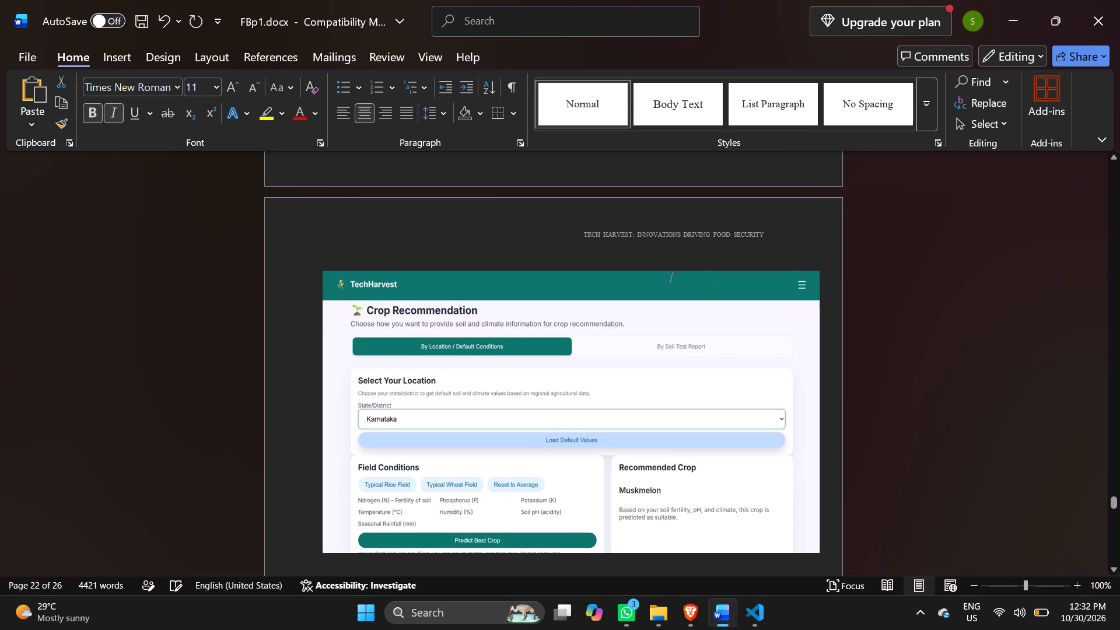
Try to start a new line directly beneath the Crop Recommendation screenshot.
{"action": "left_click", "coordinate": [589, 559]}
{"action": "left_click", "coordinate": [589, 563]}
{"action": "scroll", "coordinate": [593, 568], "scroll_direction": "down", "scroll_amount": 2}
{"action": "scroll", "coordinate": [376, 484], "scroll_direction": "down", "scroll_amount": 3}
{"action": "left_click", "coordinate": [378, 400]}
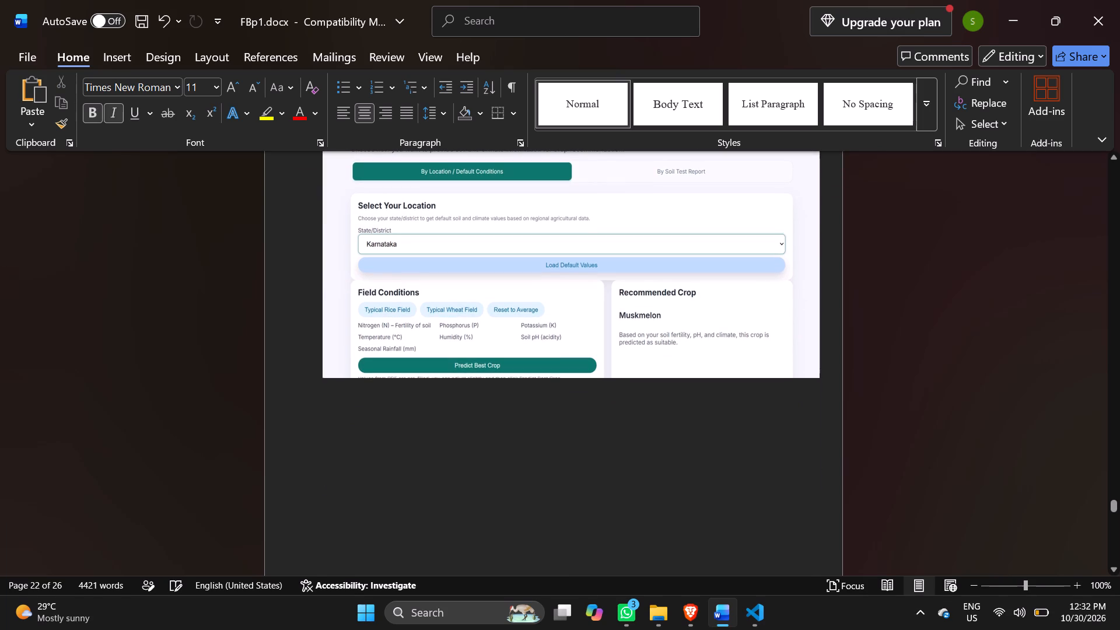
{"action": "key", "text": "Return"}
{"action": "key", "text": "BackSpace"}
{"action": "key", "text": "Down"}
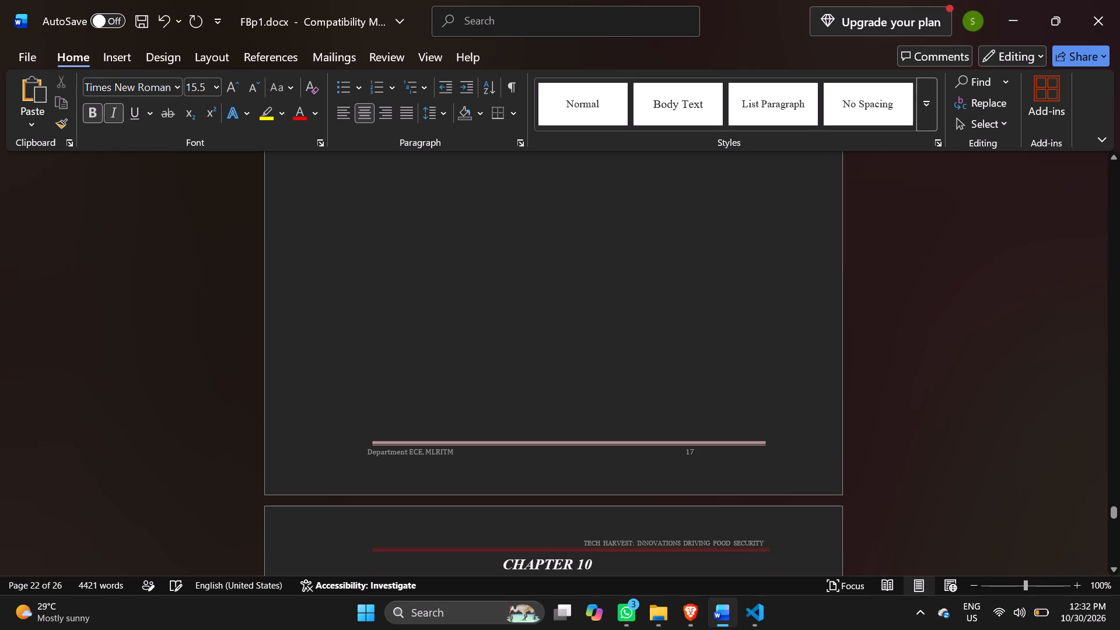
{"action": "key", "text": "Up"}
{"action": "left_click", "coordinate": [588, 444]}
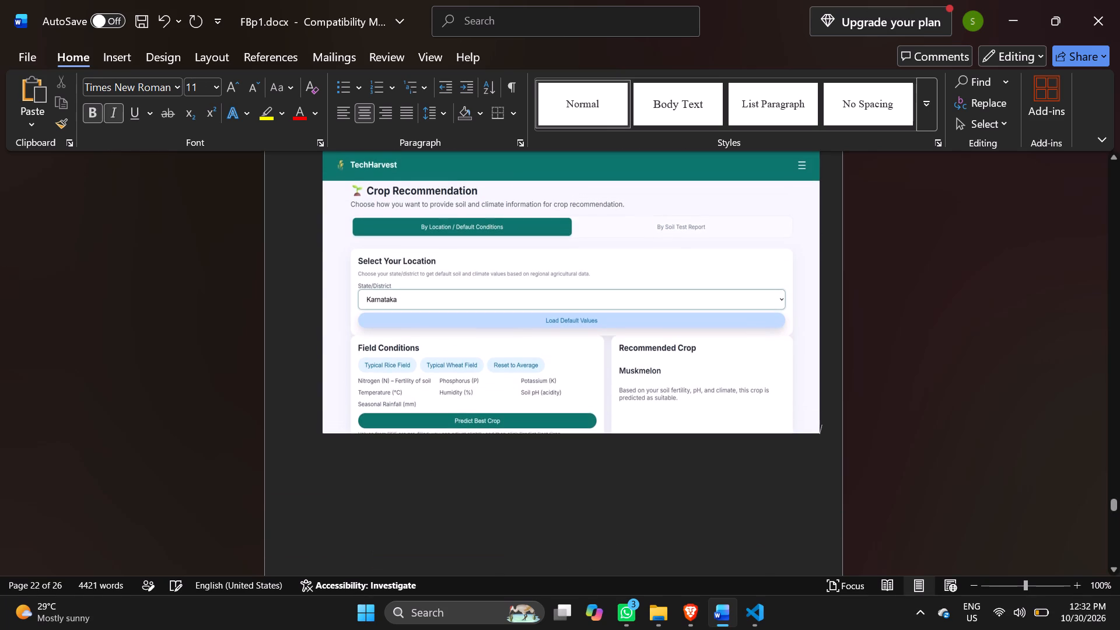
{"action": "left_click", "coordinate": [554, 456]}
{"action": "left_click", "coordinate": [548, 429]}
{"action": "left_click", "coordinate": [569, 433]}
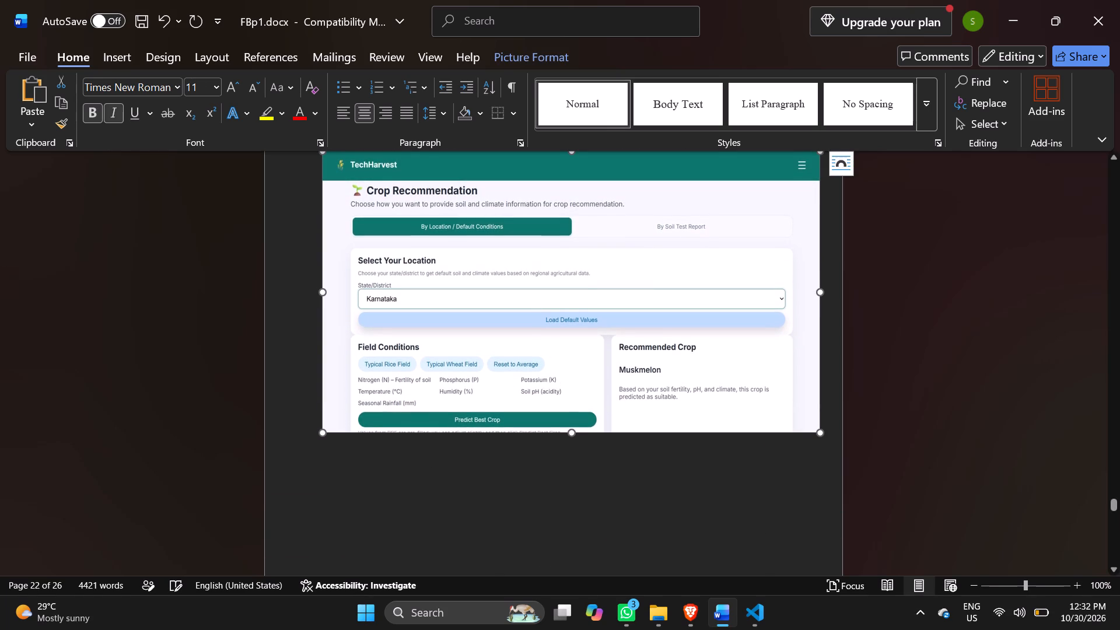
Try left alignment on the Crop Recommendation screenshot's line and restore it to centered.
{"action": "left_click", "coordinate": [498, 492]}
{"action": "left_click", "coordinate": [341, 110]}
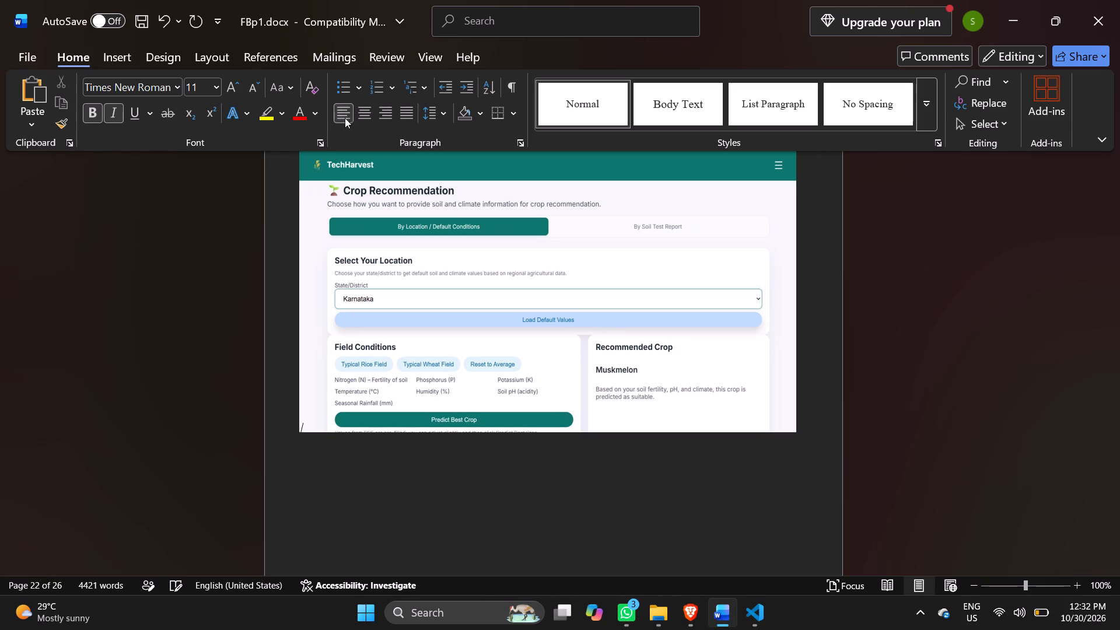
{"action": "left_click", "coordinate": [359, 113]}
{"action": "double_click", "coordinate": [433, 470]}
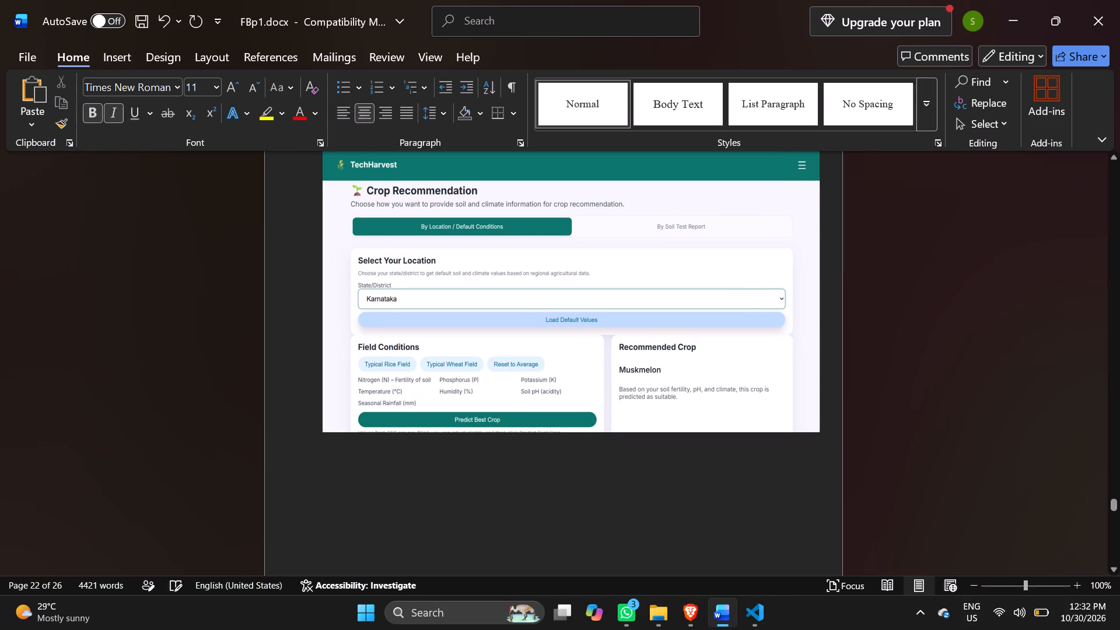
Paste the copied Figure 9.3 caption at the Crop Recommendation screenshot.
{"action": "scroll", "coordinate": [433, 470], "scroll_direction": "up", "scroll_amount": 6}
{"action": "left_click", "coordinate": [652, 331]}
{"action": "scroll", "coordinate": [654, 356], "scroll_direction": "down", "scroll_amount": 4}
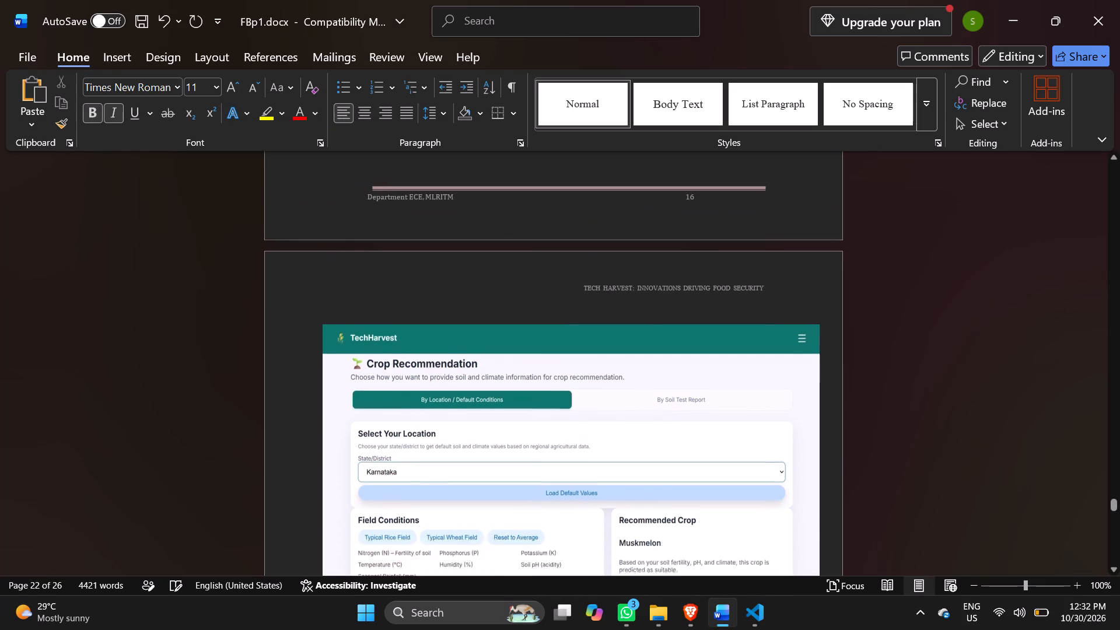
{"action": "scroll", "coordinate": [654, 374], "scroll_direction": "down", "scroll_amount": 20}
{"action": "scroll", "coordinate": [654, 374], "scroll_direction": "down", "scroll_amount": 3}
{"action": "scroll", "coordinate": [667, 414], "scroll_direction": "up", "scroll_amount": 5}
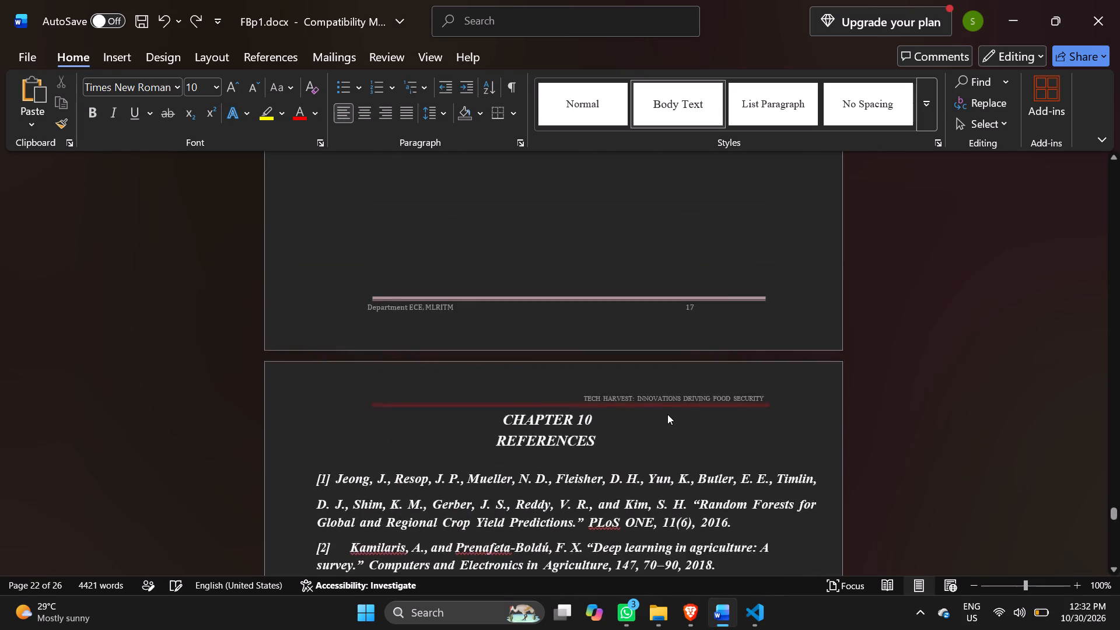
{"action": "scroll", "coordinate": [668, 415], "scroll_direction": "up", "scroll_amount": 13}
{"action": "left_click", "coordinate": [629, 440]}
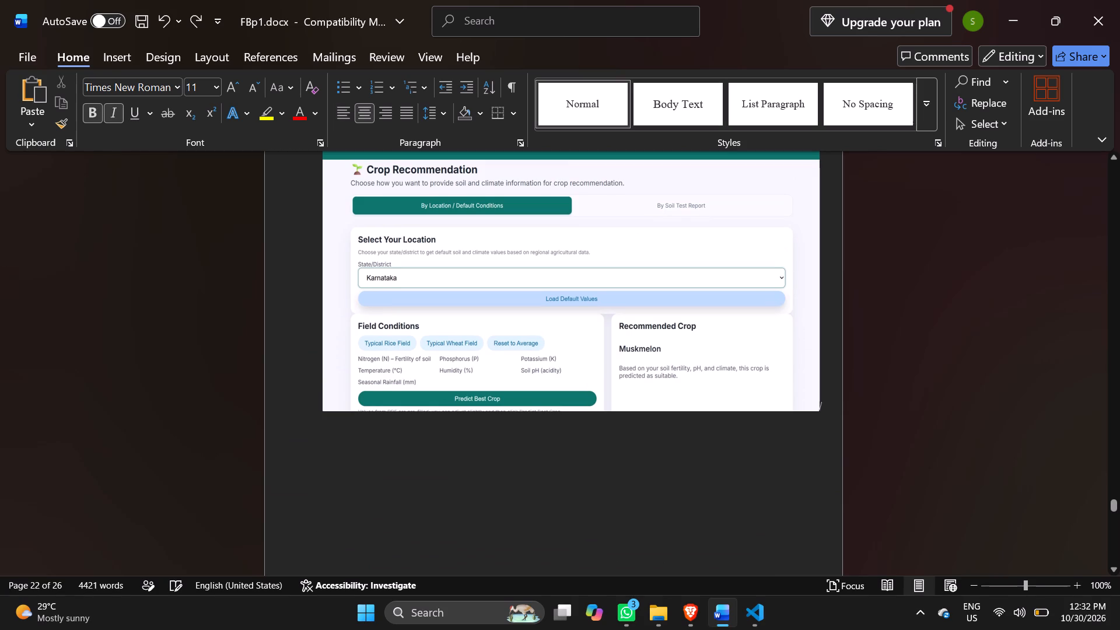
{"action": "left_click", "coordinate": [512, 455]}
{"action": "key", "text": "ctrl+v"}
Apply a different paste formatting option to the pasted caption so it loses its wide letter spacing.
{"action": "scroll", "coordinate": [484, 321], "scroll_direction": "up", "scroll_amount": 7}
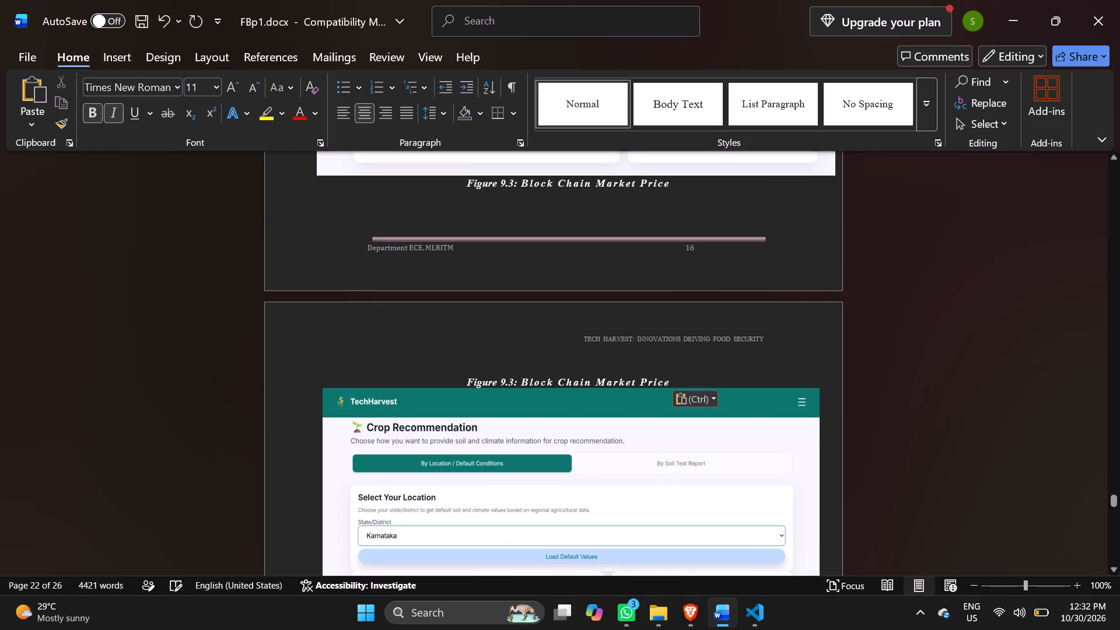
{"action": "left_click_drag", "start_coordinate": [669, 384], "coordinate": [491, 366]}
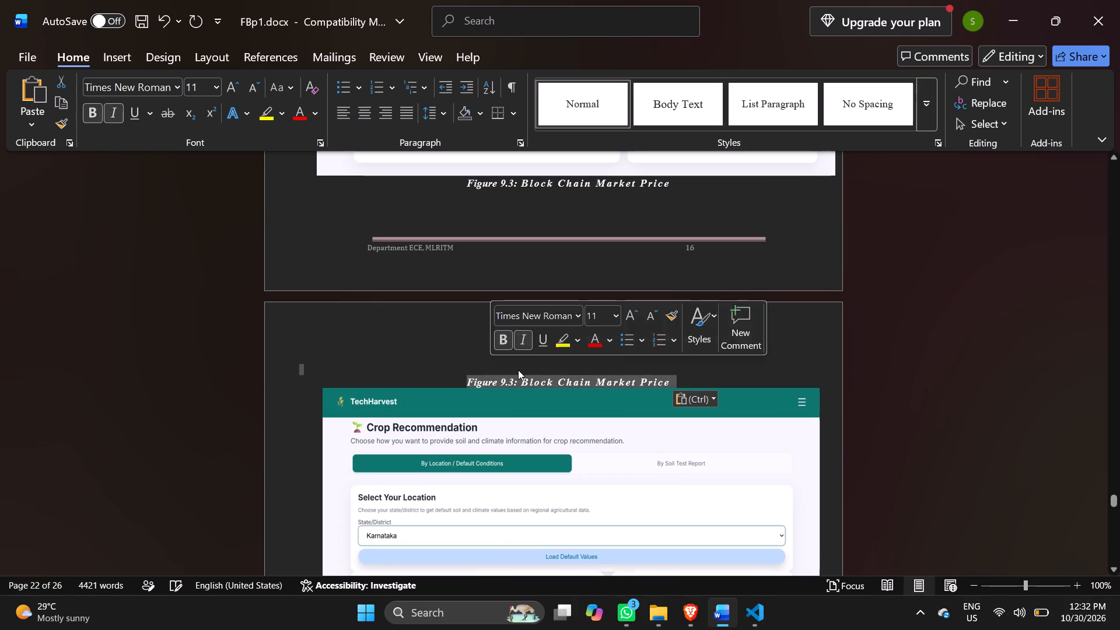
{"action": "left_click", "coordinate": [518, 370]}
{"action": "scroll", "coordinate": [552, 380], "scroll_direction": "down", "scroll_amount": 20}
{"action": "scroll", "coordinate": [552, 380], "scroll_direction": "down", "scroll_amount": 5}
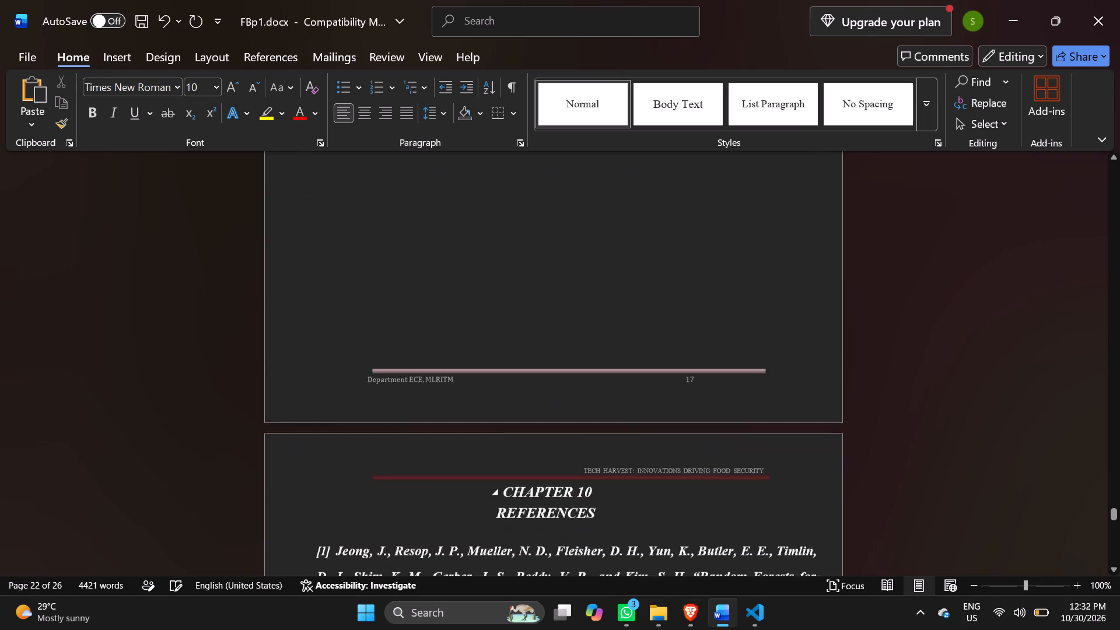
{"action": "scroll", "coordinate": [555, 401], "scroll_direction": "down", "scroll_amount": 1}
{"action": "scroll", "coordinate": [555, 401], "scroll_direction": "up", "scroll_amount": 20}
{"action": "left_click", "coordinate": [555, 401]}
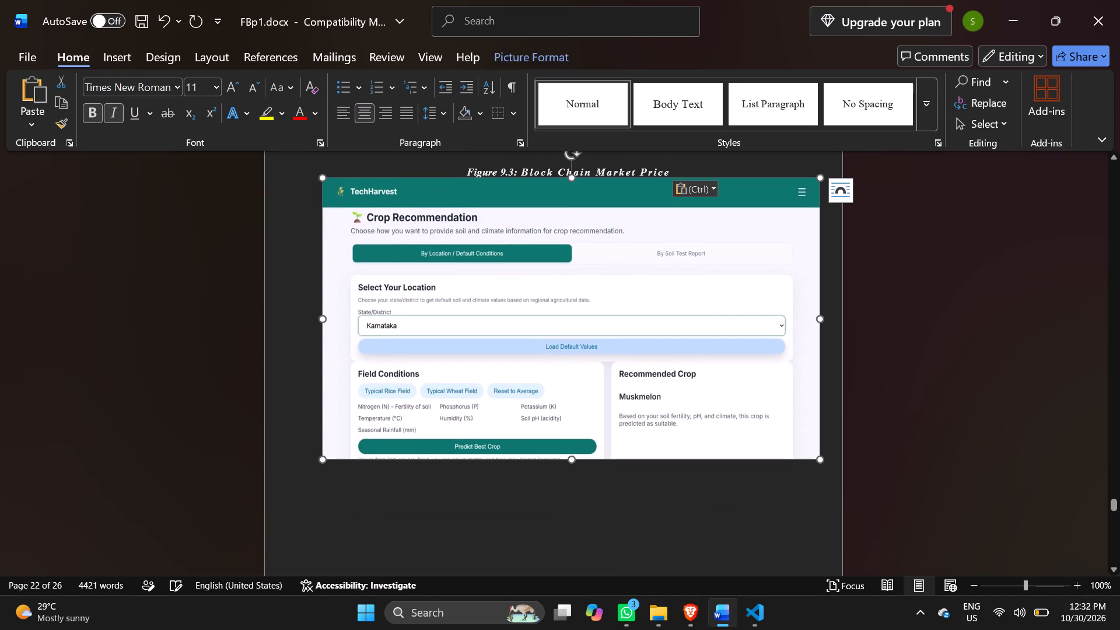
{"action": "left_click", "coordinate": [700, 188]}
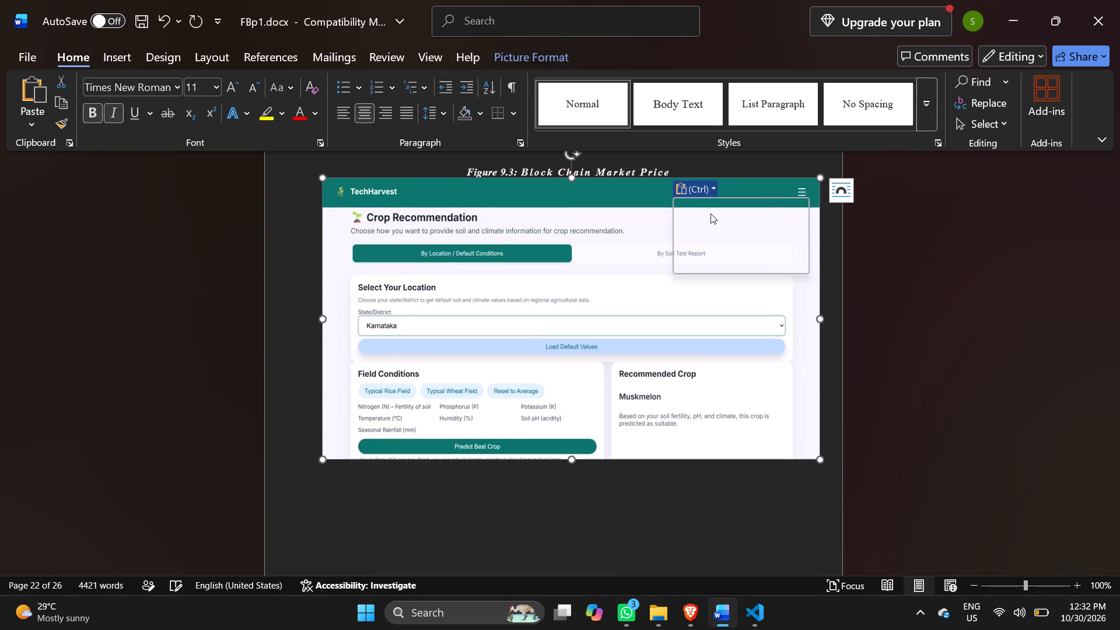
{"action": "left_click", "coordinate": [713, 240]}
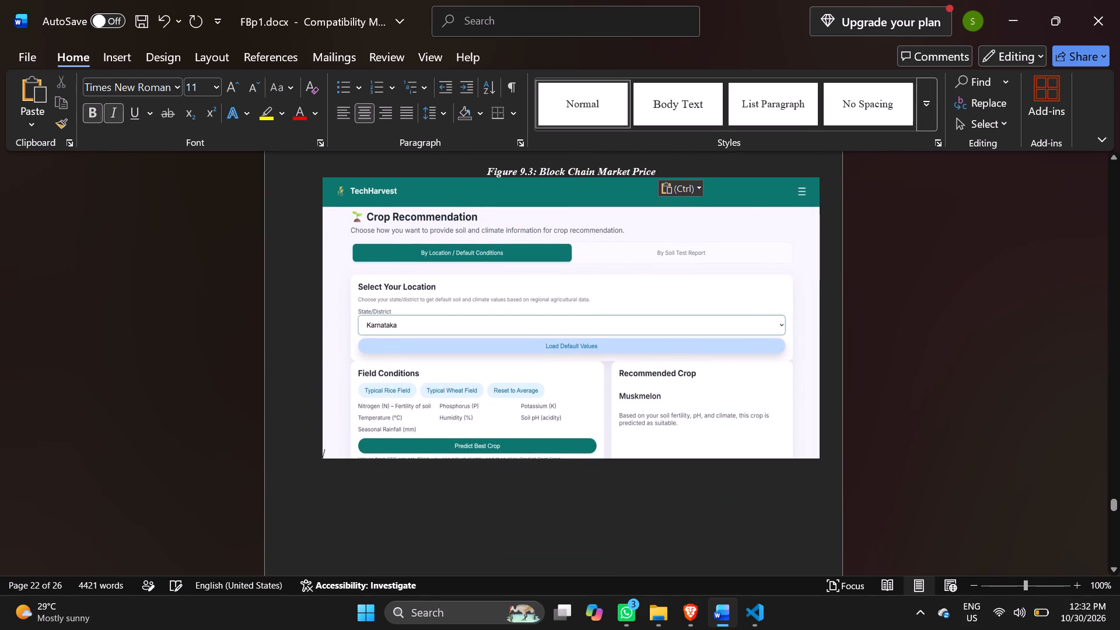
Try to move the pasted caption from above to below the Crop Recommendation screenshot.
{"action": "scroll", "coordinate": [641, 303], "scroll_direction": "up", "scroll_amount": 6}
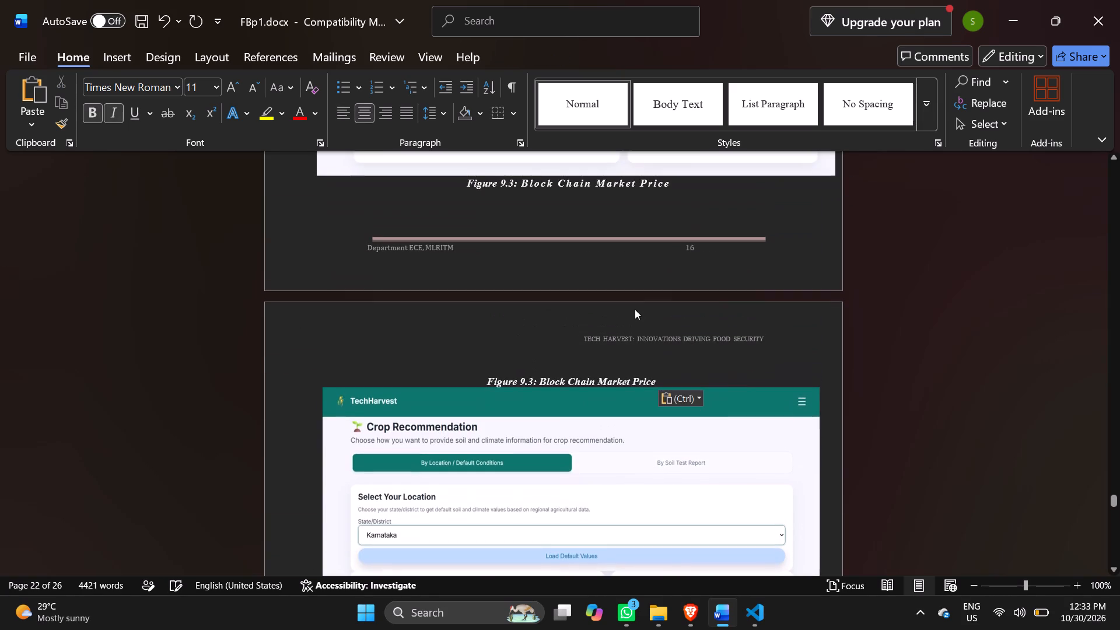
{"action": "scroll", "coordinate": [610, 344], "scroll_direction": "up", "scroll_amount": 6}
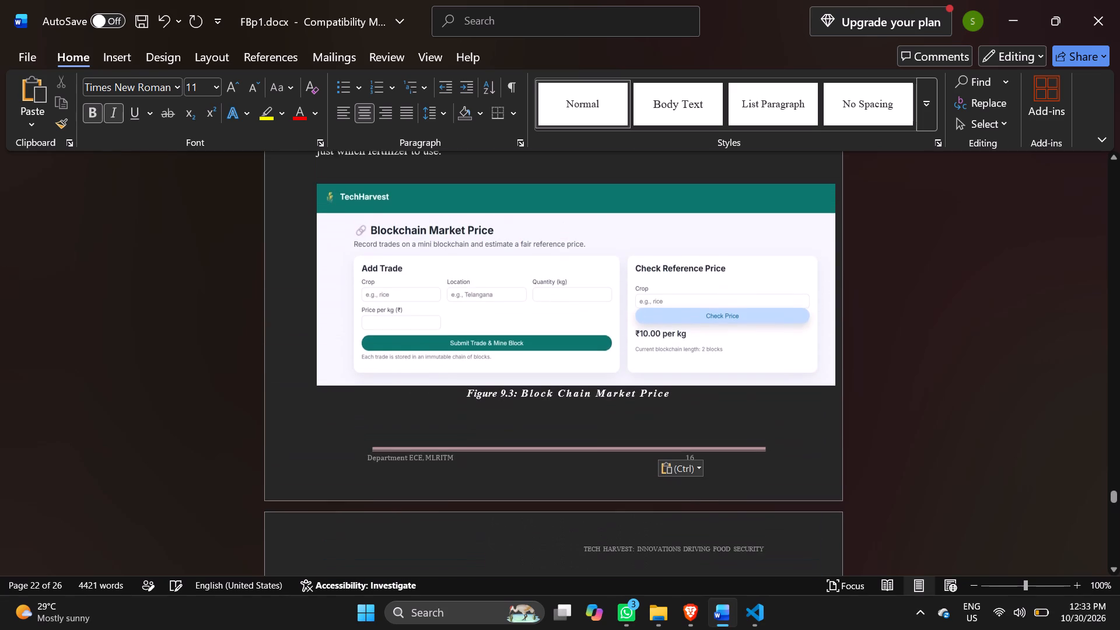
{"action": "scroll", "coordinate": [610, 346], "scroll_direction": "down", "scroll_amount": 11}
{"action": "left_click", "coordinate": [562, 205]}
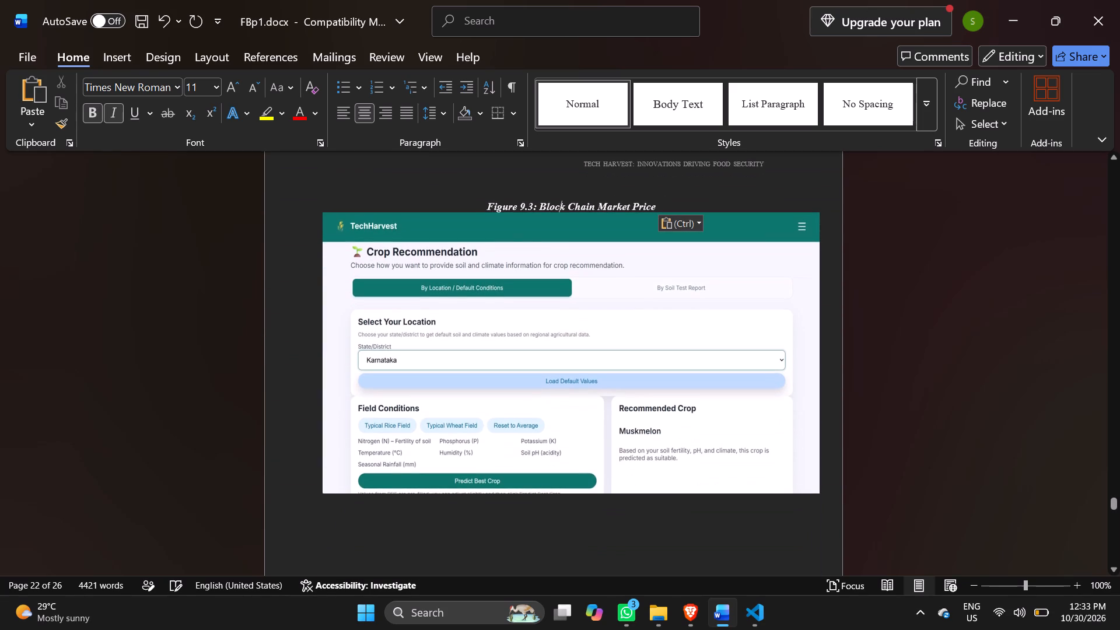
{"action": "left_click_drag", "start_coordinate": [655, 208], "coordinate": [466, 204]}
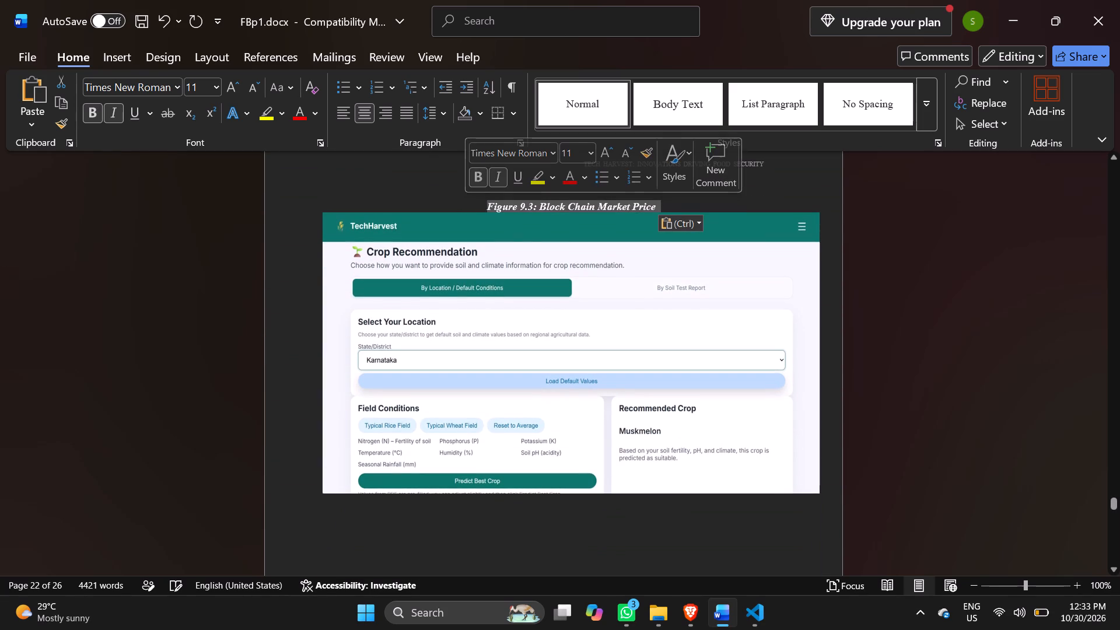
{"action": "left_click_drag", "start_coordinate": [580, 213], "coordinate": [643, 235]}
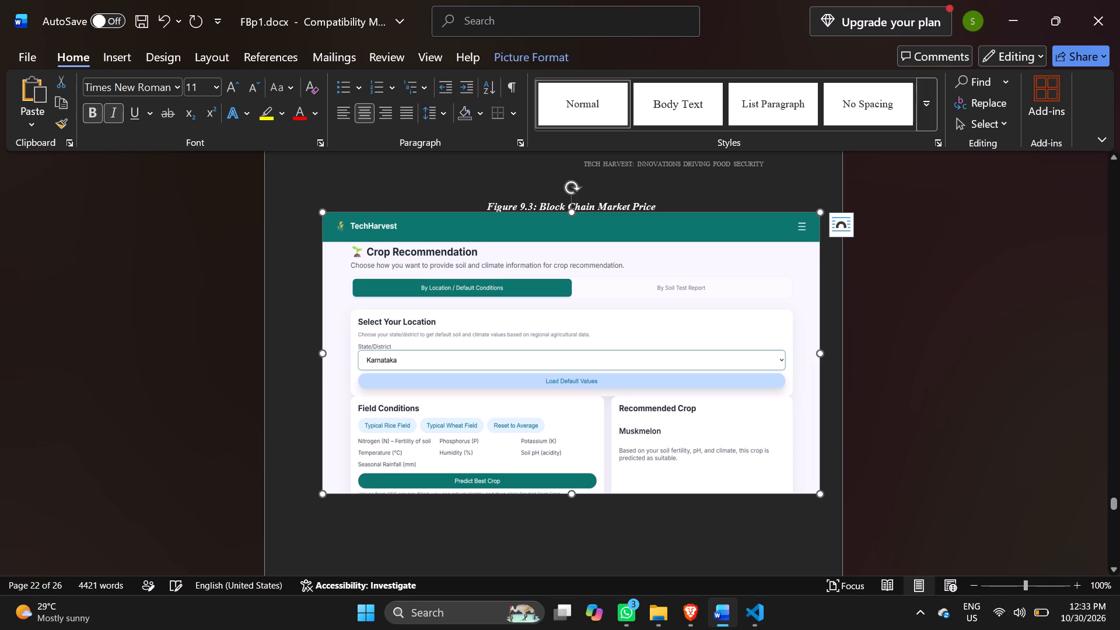
Set the Crop Recommendation screenshot's layout to In Line with Text.
{"action": "left_click", "coordinate": [842, 226]}
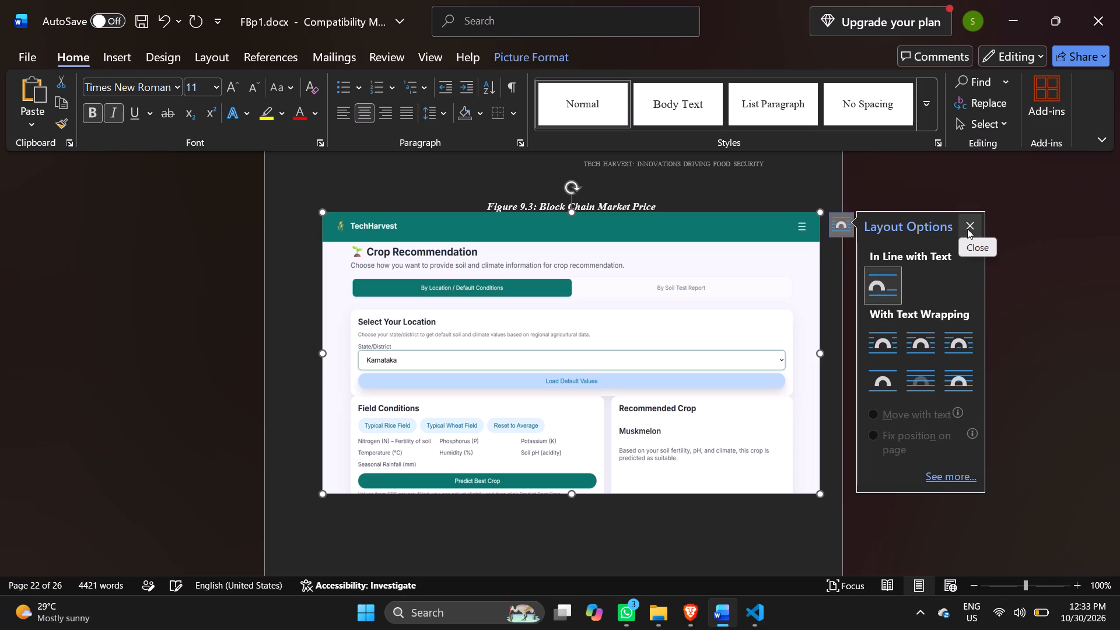
{"action": "left_click", "coordinate": [874, 280]}
{"action": "left_click", "coordinate": [981, 216]}
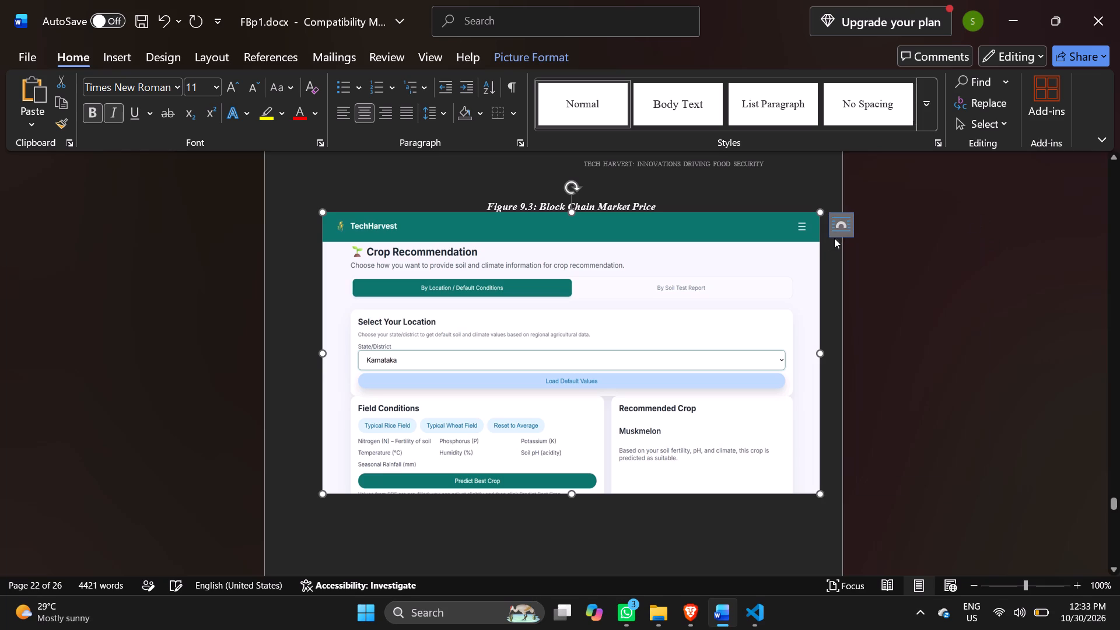
Copy the misplaced Figure 9.3 caption above the Crop Recommendation screenshot and delete it from there.
{"action": "left_click", "coordinate": [482, 192]}
{"action": "left_click_drag", "start_coordinate": [488, 209], "coordinate": [646, 208]}
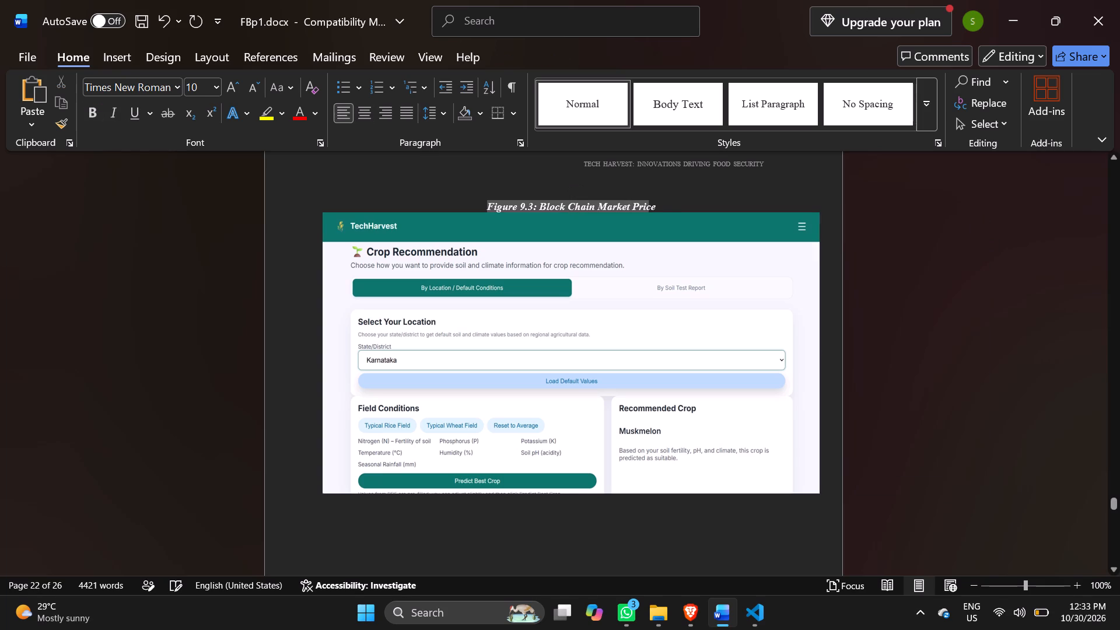
{"action": "left_click_drag", "start_coordinate": [646, 208], "coordinate": [662, 206]}
{"action": "scroll", "coordinate": [646, 322], "scroll_direction": "up", "scroll_amount": 2}
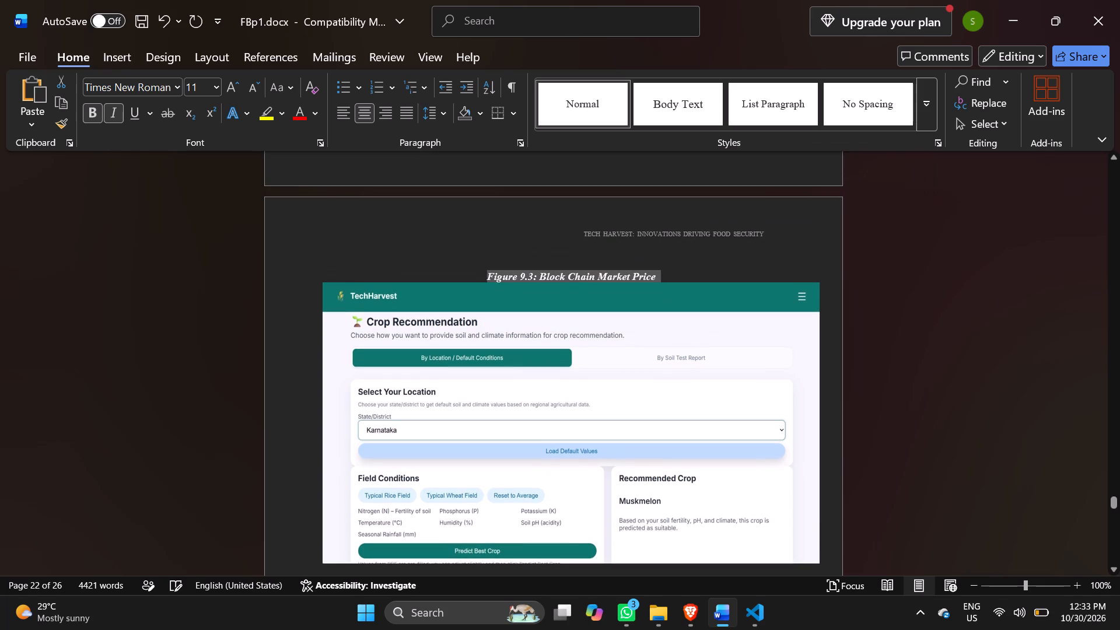
{"action": "key", "text": "ctrl+c"}
{"action": "key", "text": "BackSpace"}
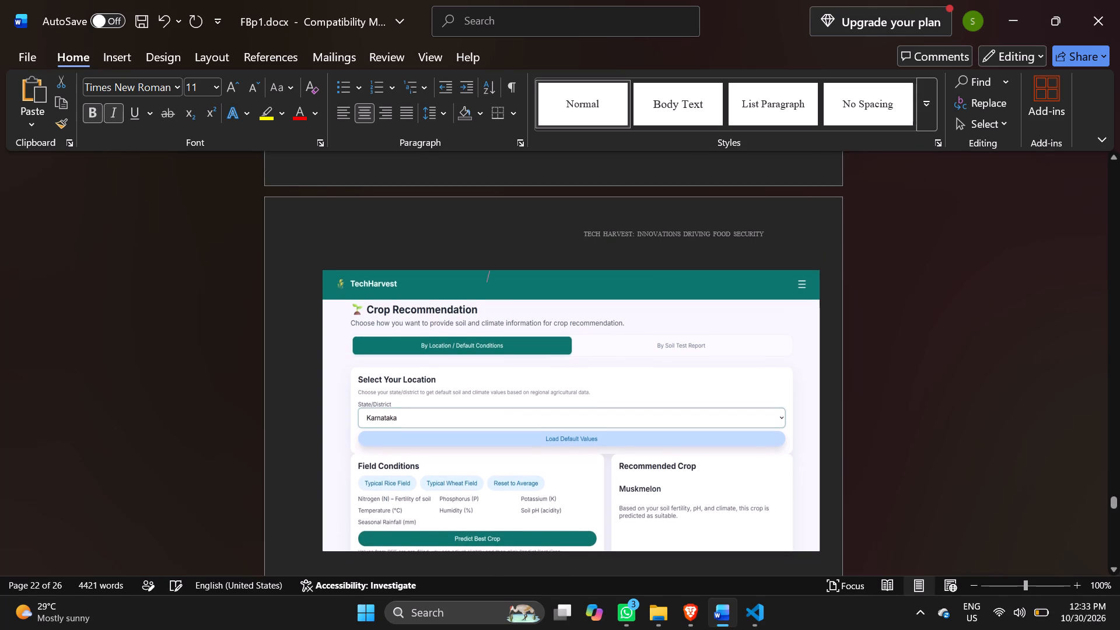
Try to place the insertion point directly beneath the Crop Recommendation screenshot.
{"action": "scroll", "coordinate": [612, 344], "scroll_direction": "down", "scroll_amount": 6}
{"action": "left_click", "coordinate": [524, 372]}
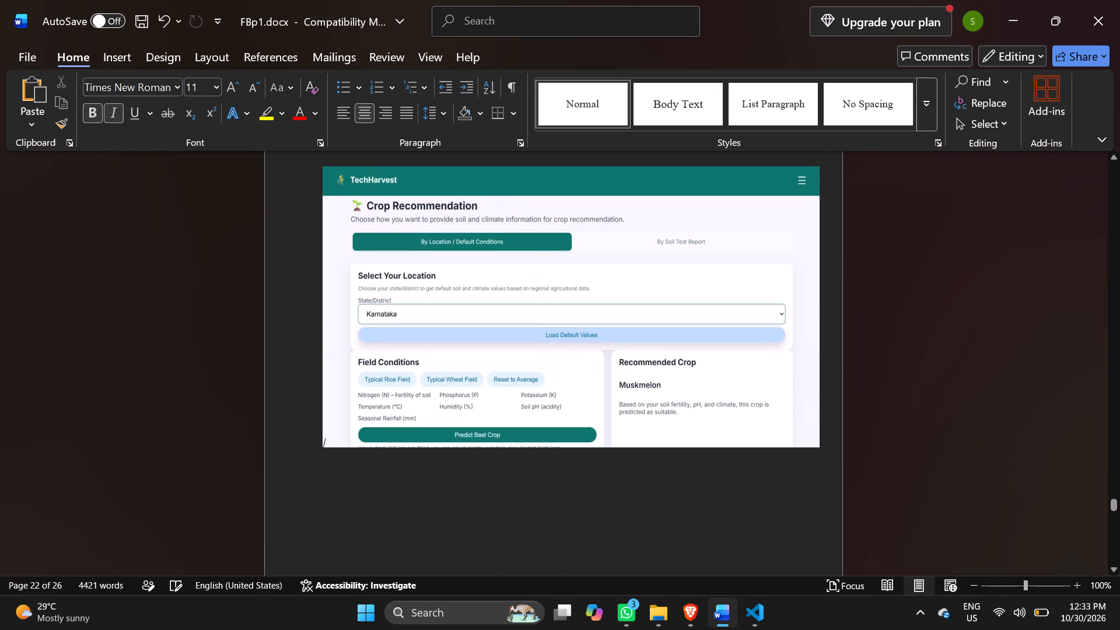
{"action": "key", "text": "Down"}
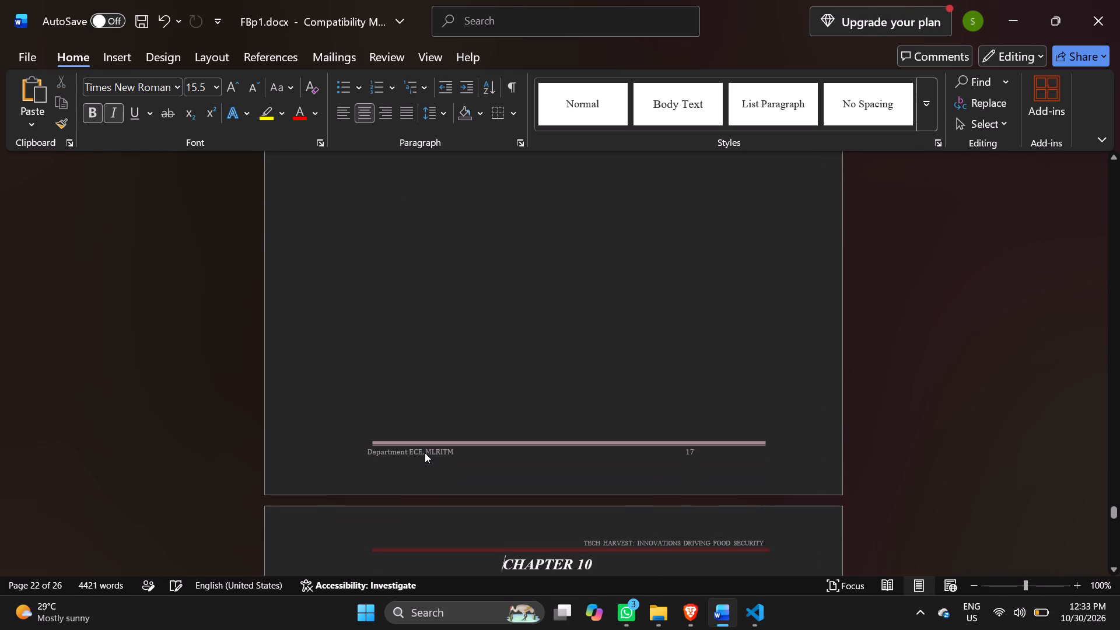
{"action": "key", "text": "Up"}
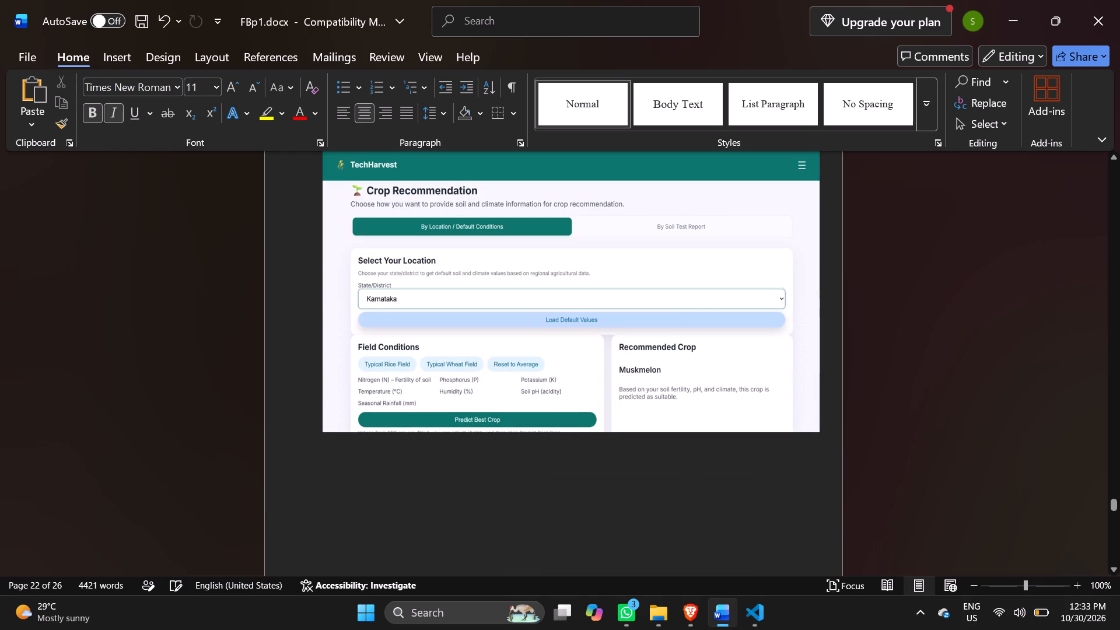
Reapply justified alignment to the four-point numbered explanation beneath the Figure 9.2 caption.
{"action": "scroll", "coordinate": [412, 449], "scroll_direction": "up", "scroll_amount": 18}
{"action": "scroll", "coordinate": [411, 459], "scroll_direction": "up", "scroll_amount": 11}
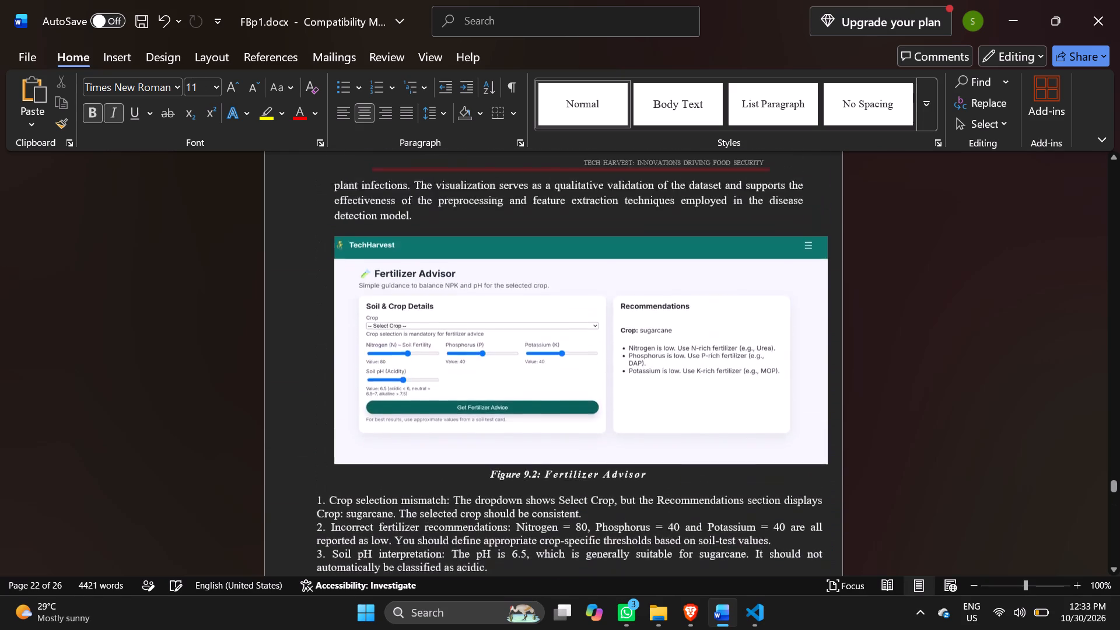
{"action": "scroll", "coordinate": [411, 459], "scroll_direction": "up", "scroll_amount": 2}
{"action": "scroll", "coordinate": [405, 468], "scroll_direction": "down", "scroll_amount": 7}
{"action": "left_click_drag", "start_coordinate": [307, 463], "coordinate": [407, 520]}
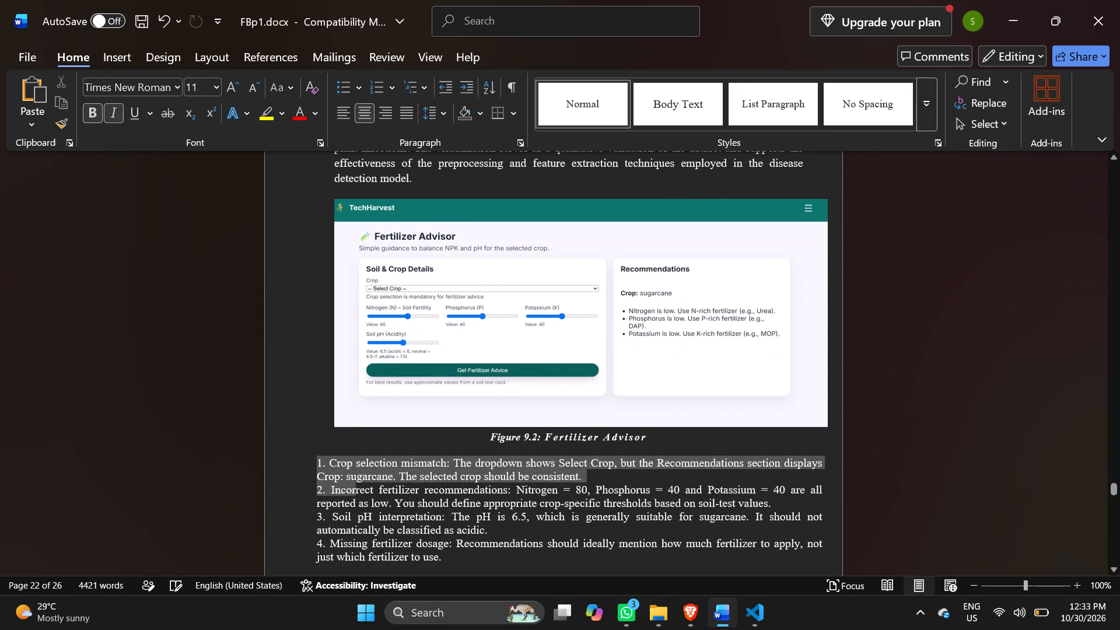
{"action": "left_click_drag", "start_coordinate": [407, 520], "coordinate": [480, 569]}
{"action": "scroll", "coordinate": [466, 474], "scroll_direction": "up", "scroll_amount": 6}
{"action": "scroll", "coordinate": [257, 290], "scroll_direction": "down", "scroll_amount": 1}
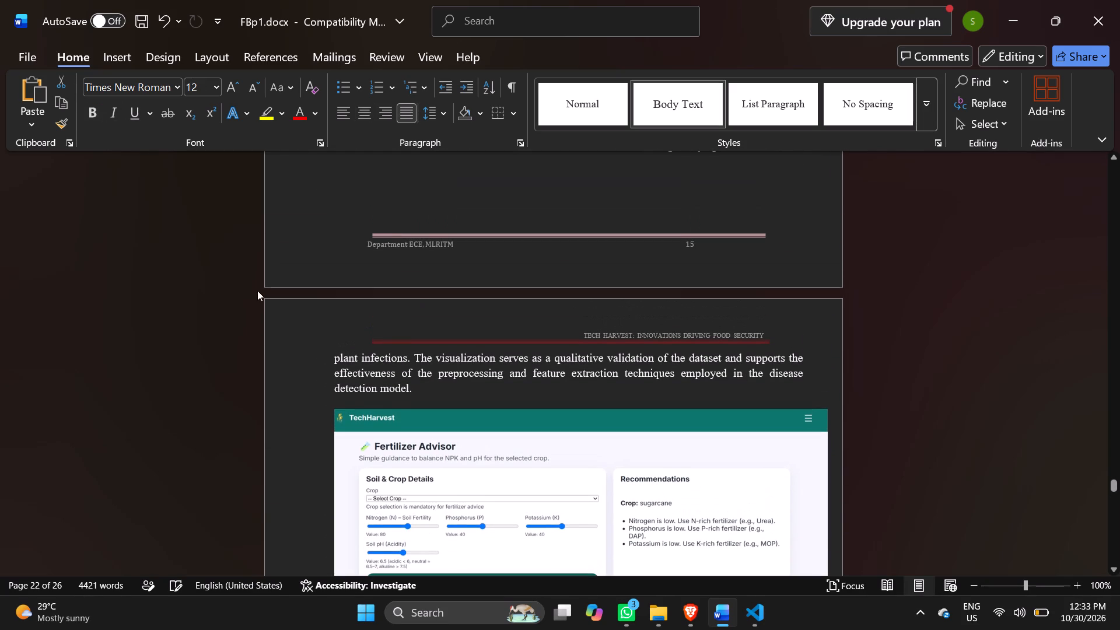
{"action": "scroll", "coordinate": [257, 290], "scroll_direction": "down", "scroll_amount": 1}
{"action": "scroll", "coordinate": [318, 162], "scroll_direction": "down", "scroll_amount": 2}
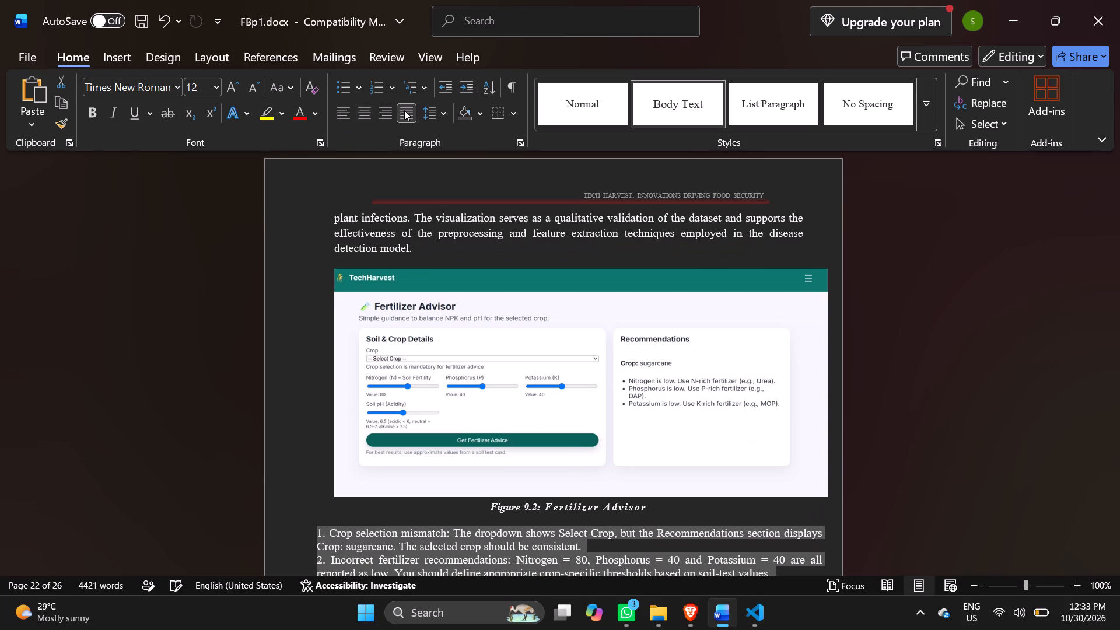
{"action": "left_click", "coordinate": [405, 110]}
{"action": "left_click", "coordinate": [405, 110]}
Compare the formatting of the body paragraph above the Fertilizer Advisor screenshot with the numbered explanation below it.
{"action": "left_click", "coordinate": [402, 526]}
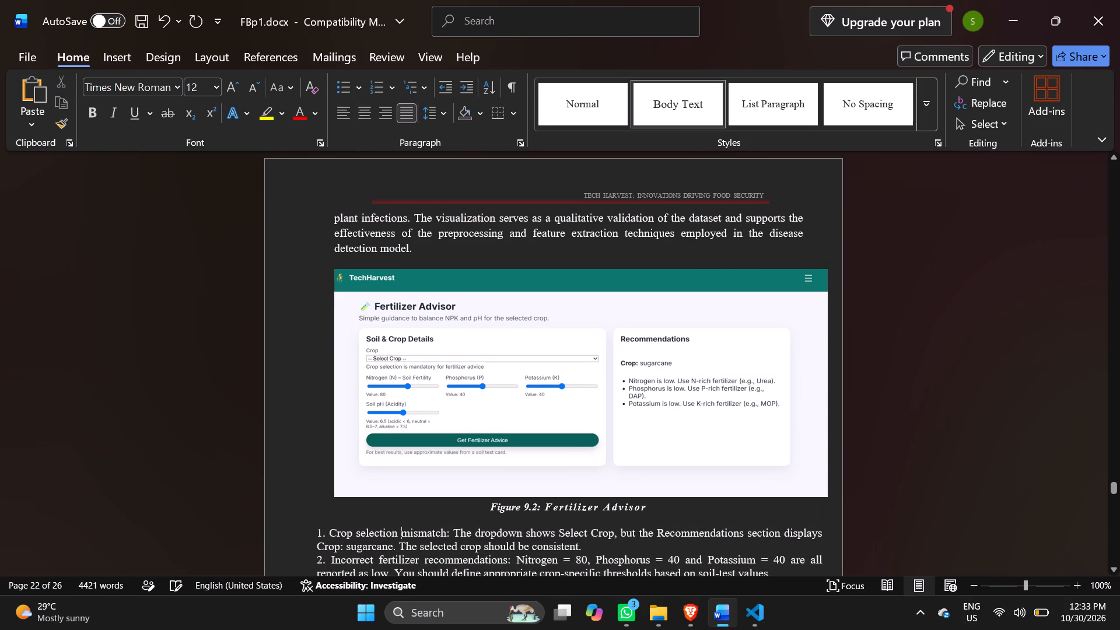
{"action": "left_click", "coordinate": [370, 223]}
{"action": "double_click", "coordinate": [370, 223]}
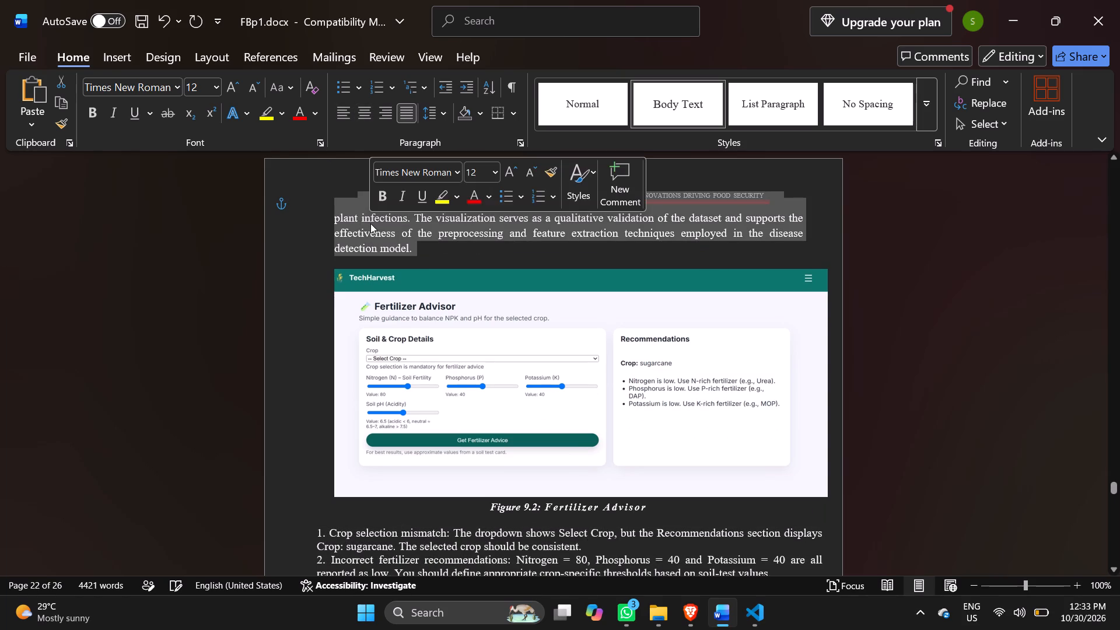
{"action": "left_click", "coordinate": [469, 259]}
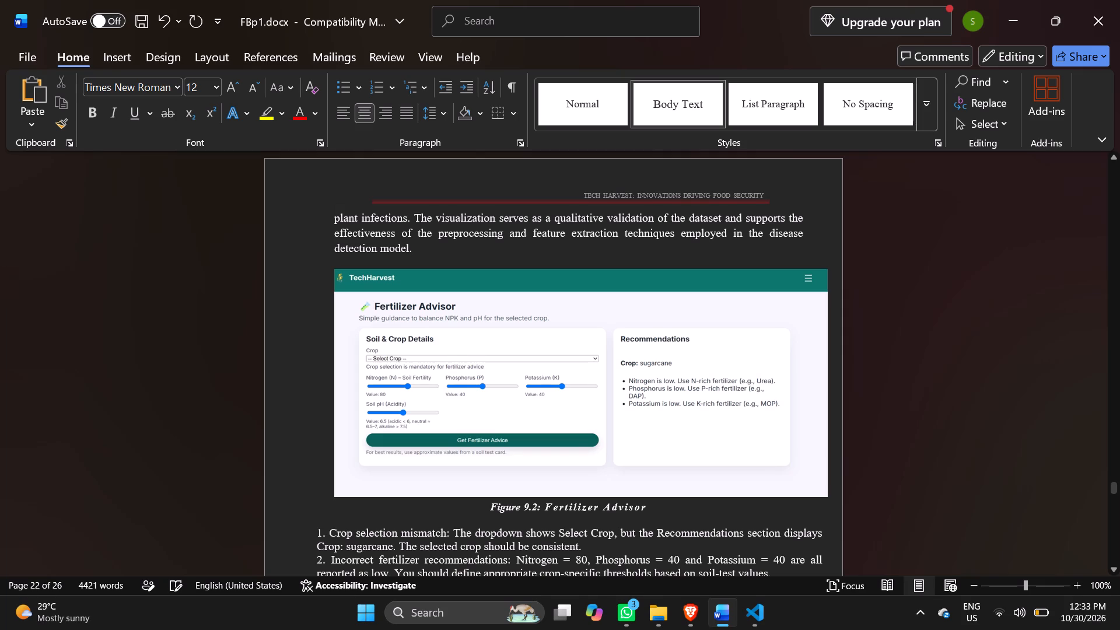
{"action": "triple_click", "coordinate": [330, 530]}
{"action": "left_click", "coordinate": [393, 537]}
{"action": "scroll", "coordinate": [405, 547], "scroll_direction": "down", "scroll_amount": 2}
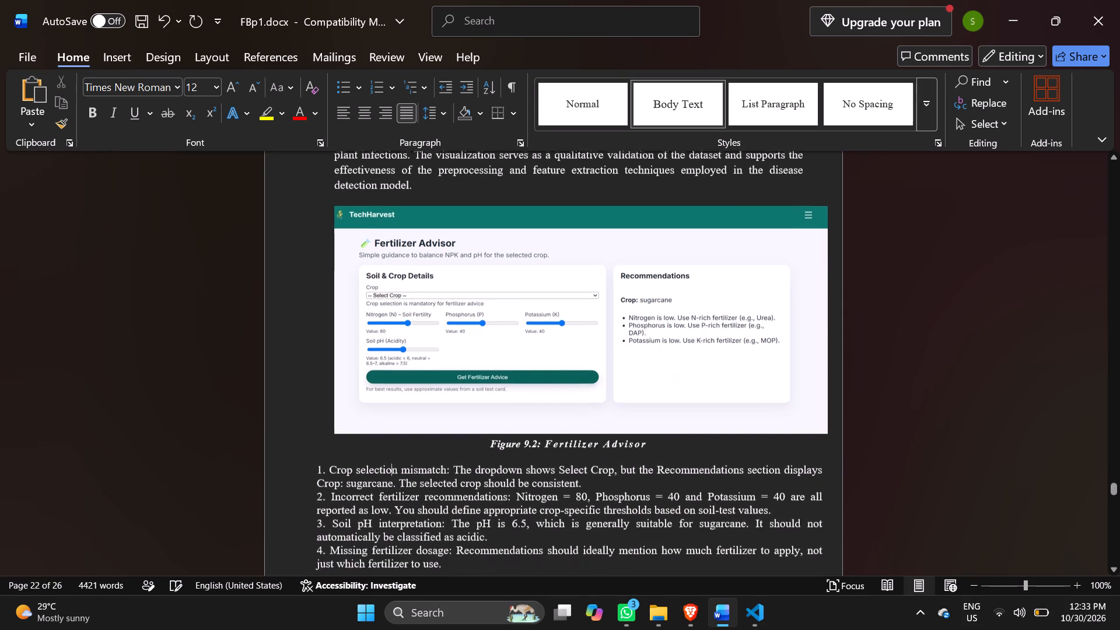
Apply the Times New Roman font to the whole numbered explanation beneath the Figure 9.2 caption.
{"action": "scroll", "coordinate": [477, 537], "scroll_direction": "down", "scroll_amount": 1}
{"action": "left_click_drag", "start_coordinate": [460, 516], "coordinate": [314, 421]}
{"action": "double_click", "coordinate": [374, 362]}
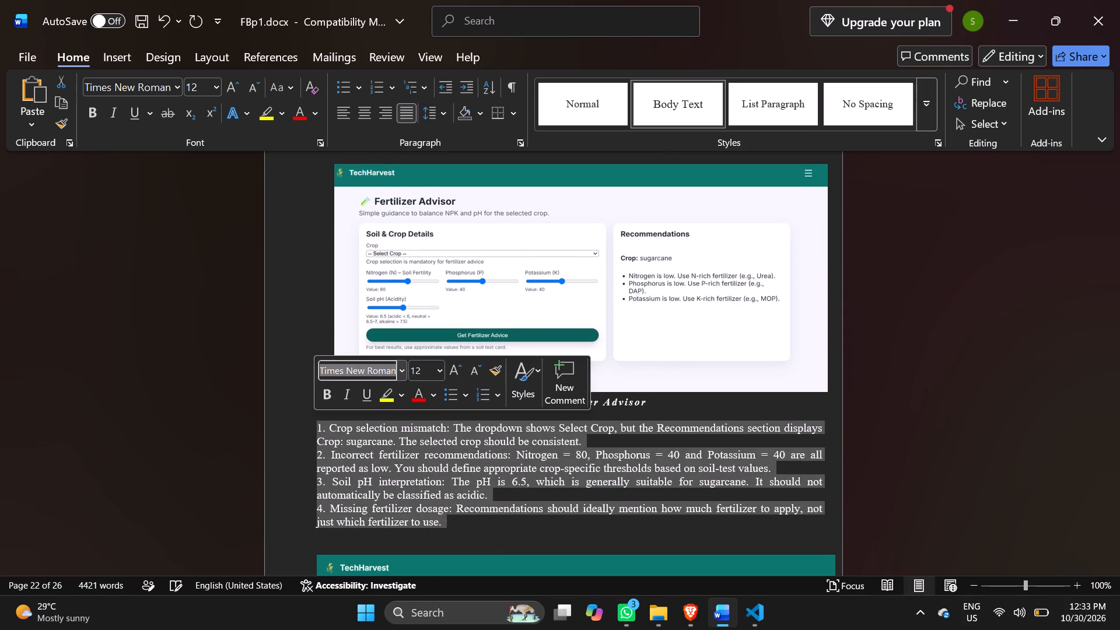
{"action": "left_click", "coordinate": [376, 374]}
{"action": "left_click", "coordinate": [401, 369]}
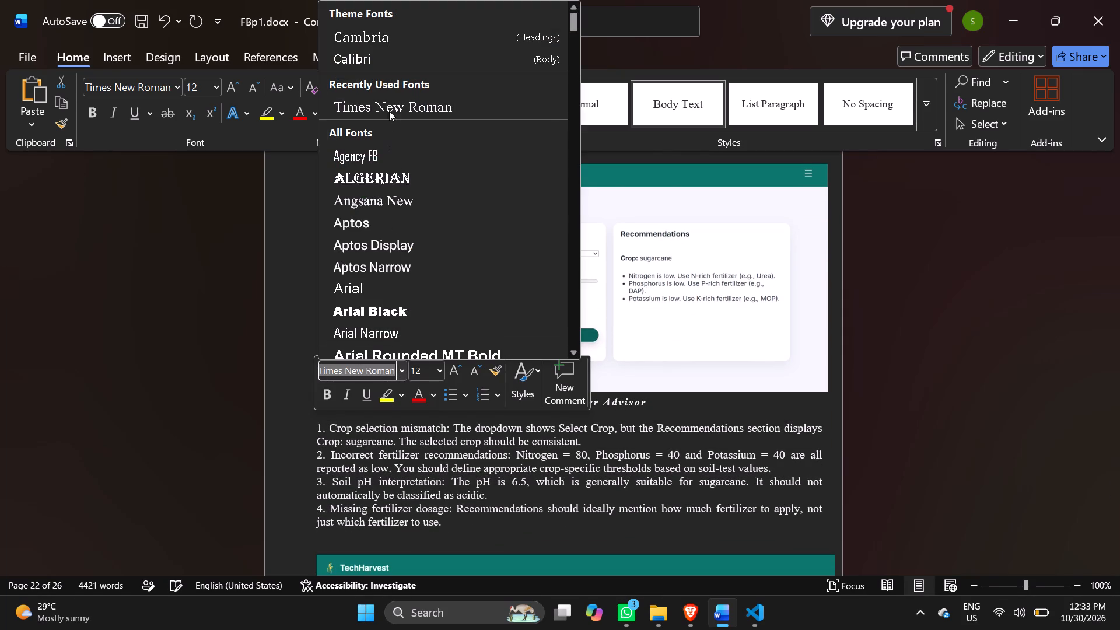
{"action": "left_click", "coordinate": [388, 107]}
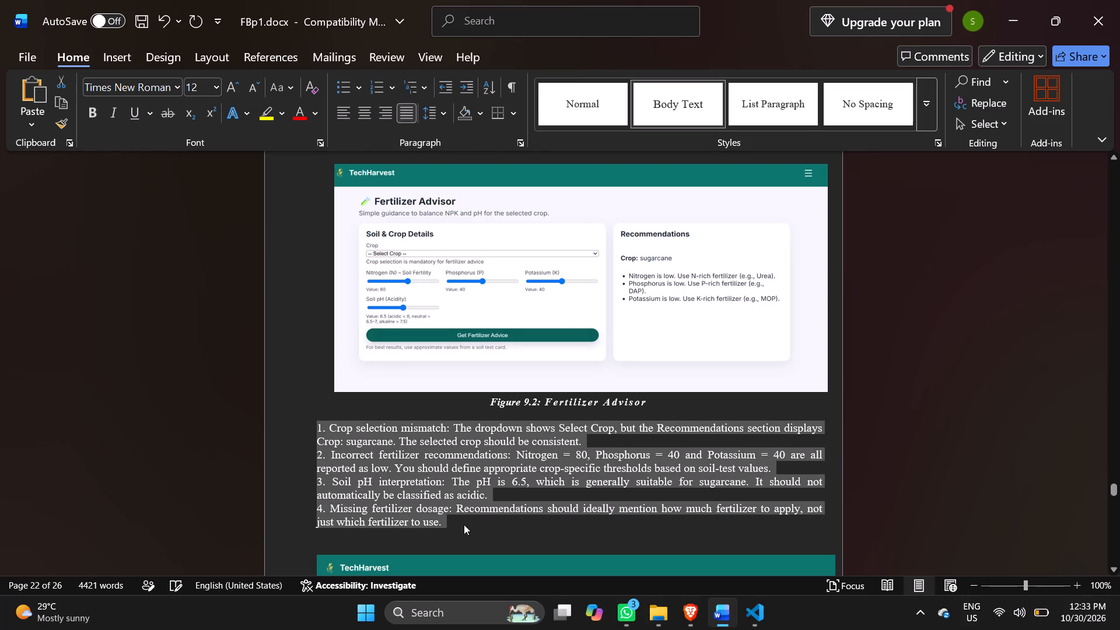
{"action": "left_click", "coordinate": [464, 524]}
{"action": "scroll", "coordinate": [456, 517], "scroll_direction": "up", "scroll_amount": 5}
{"action": "scroll", "coordinate": [456, 517], "scroll_direction": "down", "scroll_amount": 6}
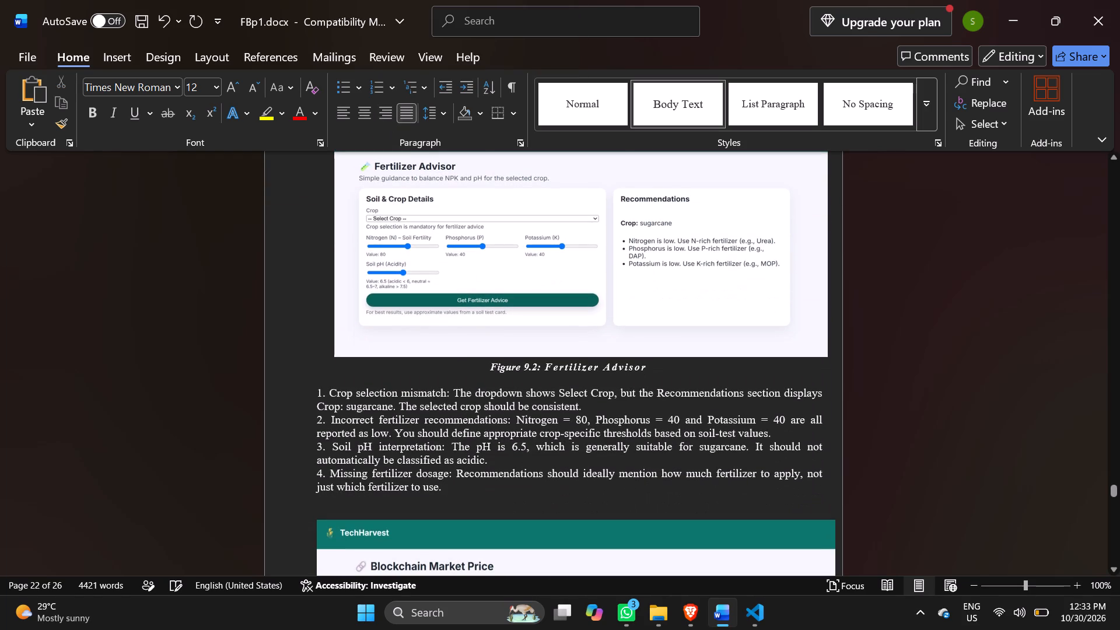
Delete the Crop Recommendation screenshot and the empty lines before it, back to the page with Figure 9.3.
{"action": "scroll", "coordinate": [541, 437], "scroll_direction": "down", "scroll_amount": 10}
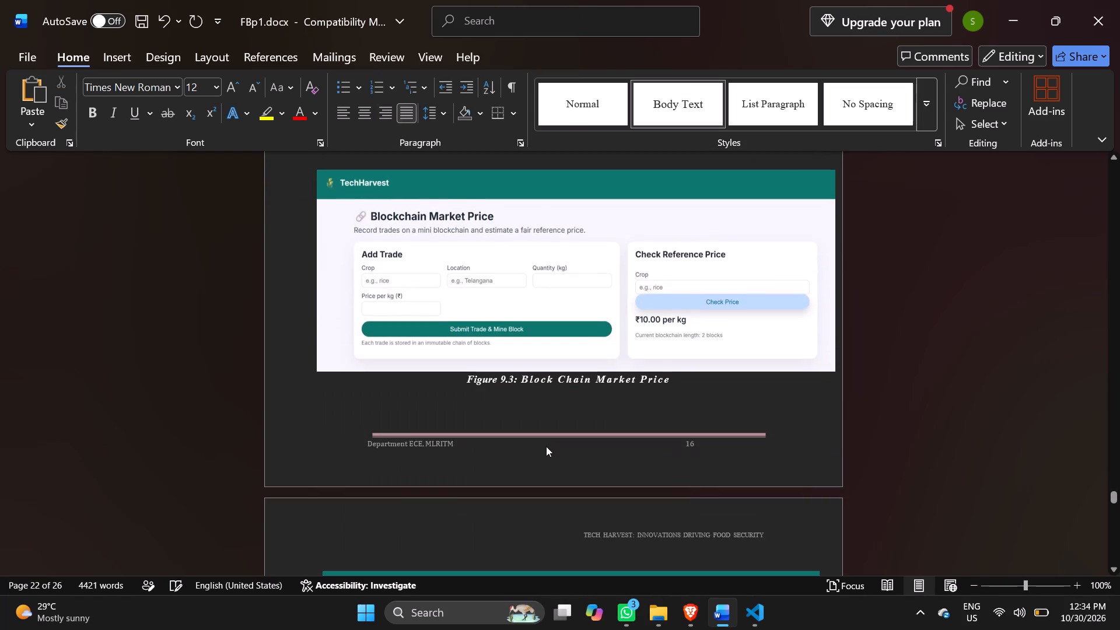
{"action": "scroll", "coordinate": [546, 446], "scroll_direction": "down", "scroll_amount": 12}
{"action": "left_click", "coordinate": [547, 447]}
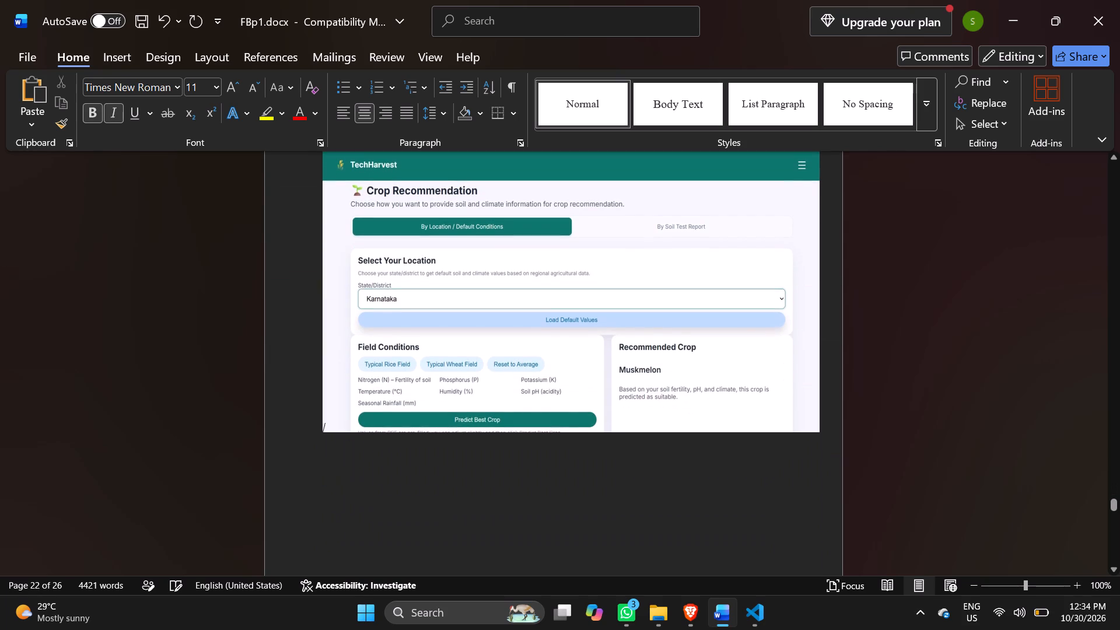
{"action": "scroll", "coordinate": [547, 447], "scroll_direction": "up", "scroll_amount": 4}
{"action": "left_click", "coordinate": [547, 447]}
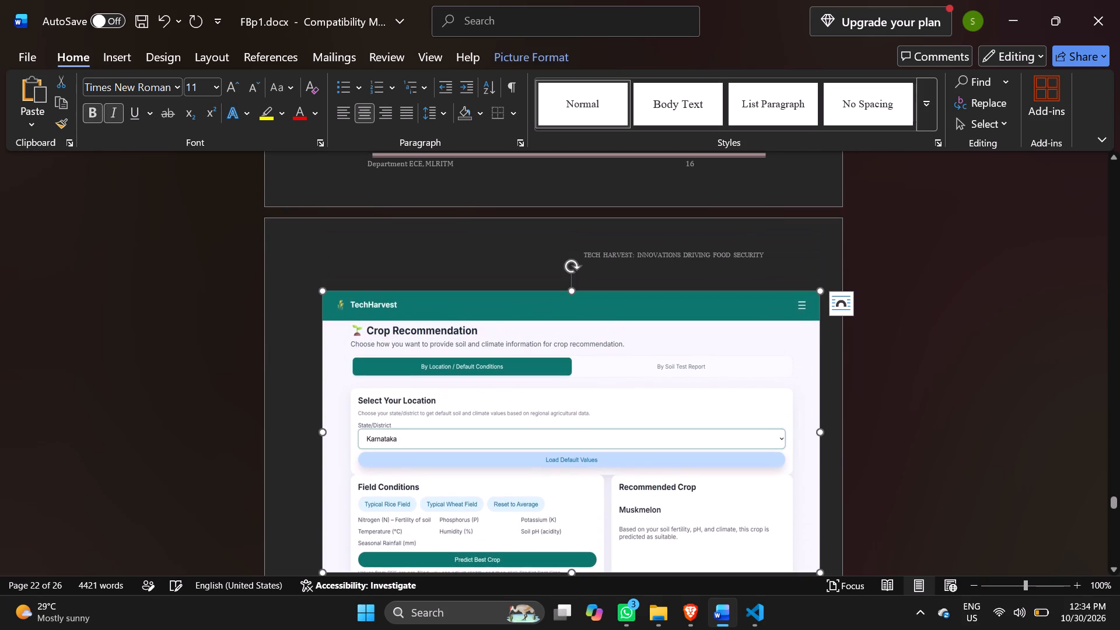
{"action": "key", "text": "BackSpace"}
{"action": "key", "text": "BackSpace"}
{"action": "key", "text": "BackSpace"}
{"action": "key", "text": "BackSpace"}
{"action": "key", "text": "BackSpace"}
{"action": "key", "text": "BackSpace"}
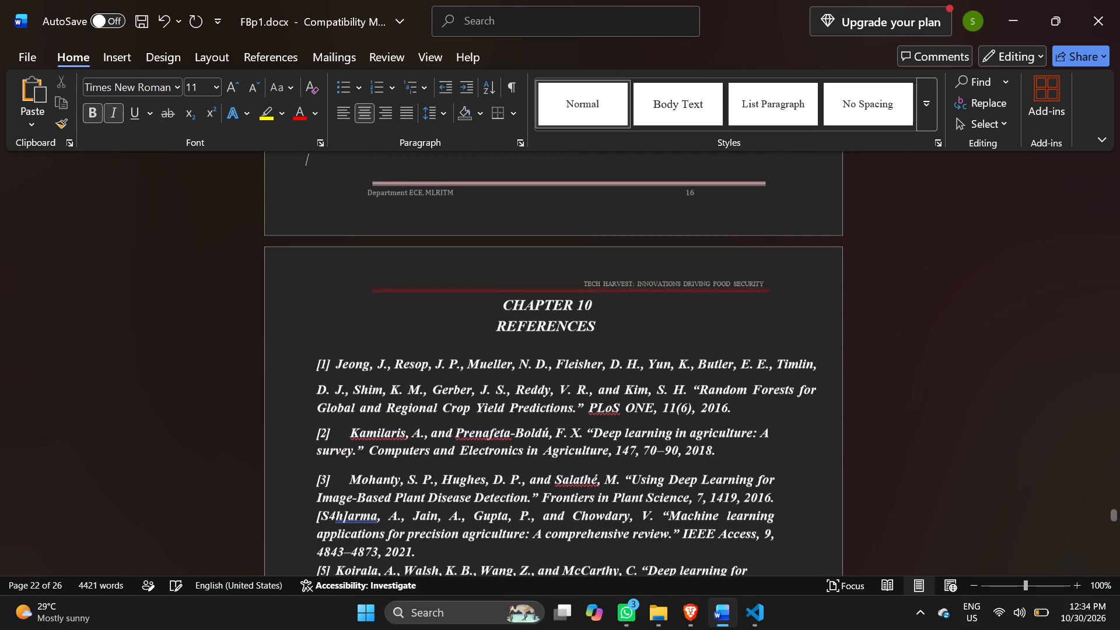
Add blank lines after the Figure 9.3 caption to open an empty page before Chapter 10.
{"action": "scroll", "coordinate": [540, 448], "scroll_direction": "up", "scroll_amount": 1}
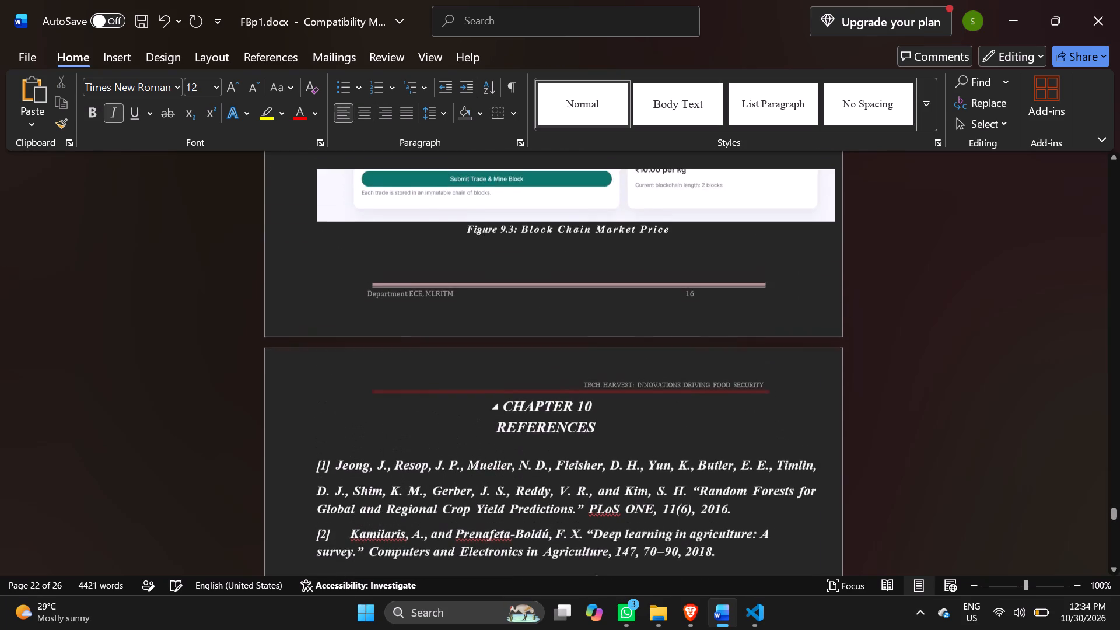
{"action": "scroll", "coordinate": [540, 448], "scroll_direction": "up", "scroll_amount": 3}
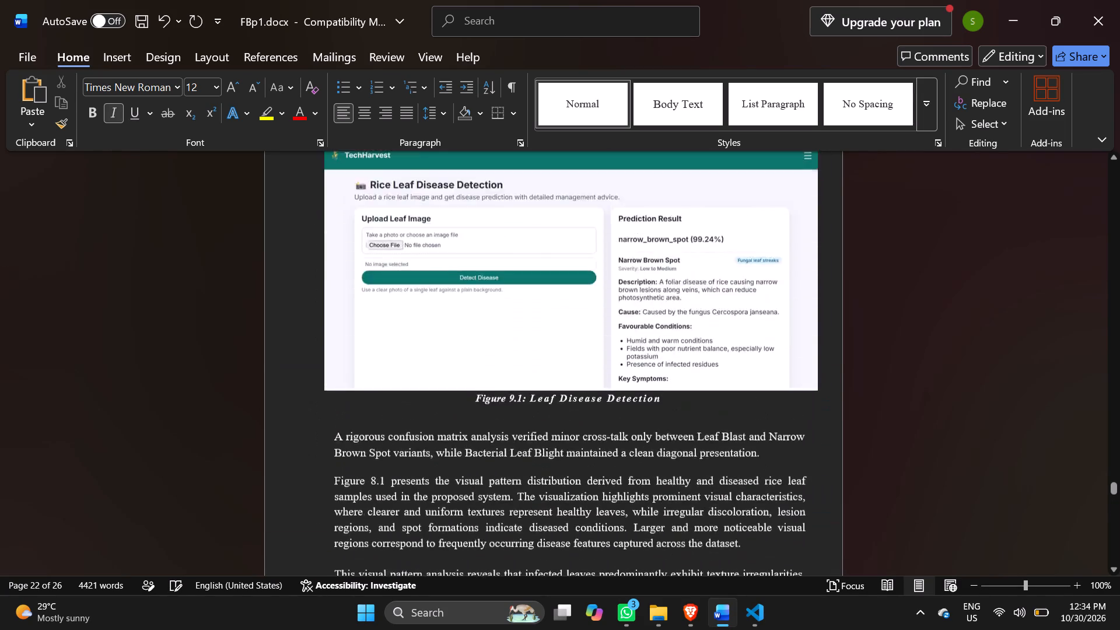
{"action": "scroll", "coordinate": [540, 448], "scroll_direction": "up", "scroll_amount": 1}
{"action": "scroll", "coordinate": [540, 448], "scroll_direction": "down", "scroll_amount": 2}
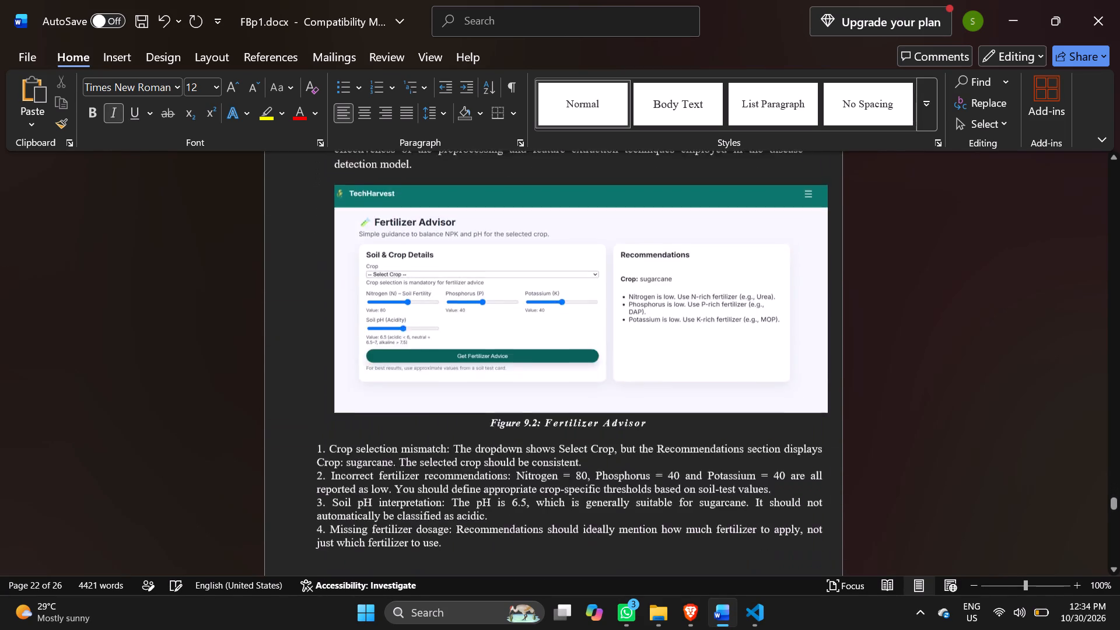
{"action": "scroll", "coordinate": [540, 448], "scroll_direction": "down", "scroll_amount": 2}
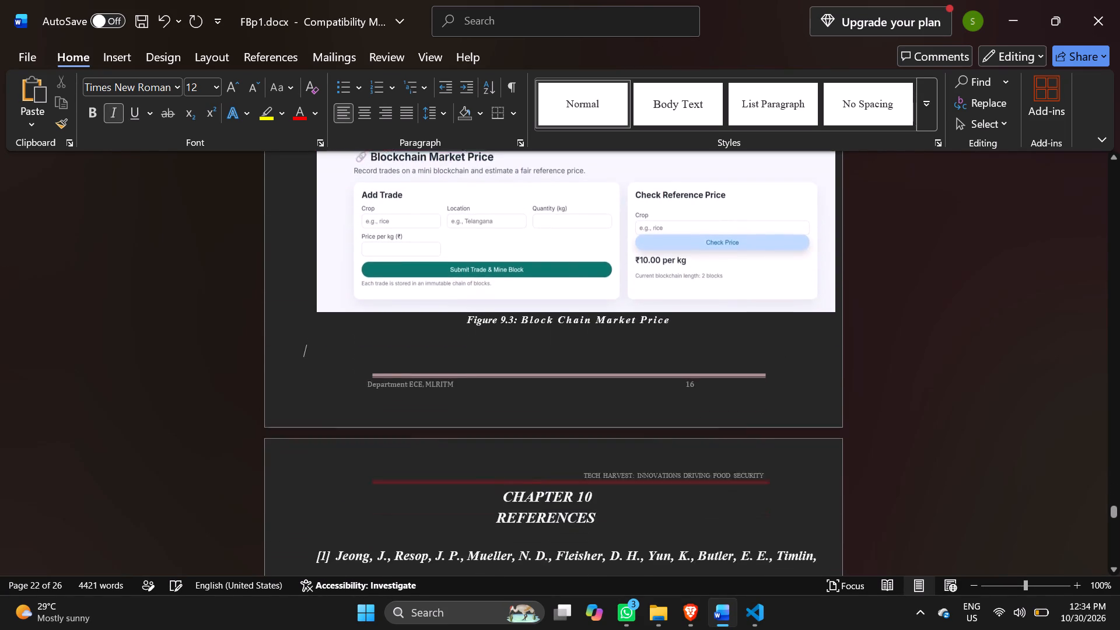
{"action": "scroll", "coordinate": [540, 448], "scroll_direction": "down", "scroll_amount": 1}
{"action": "key", "text": "Return"}
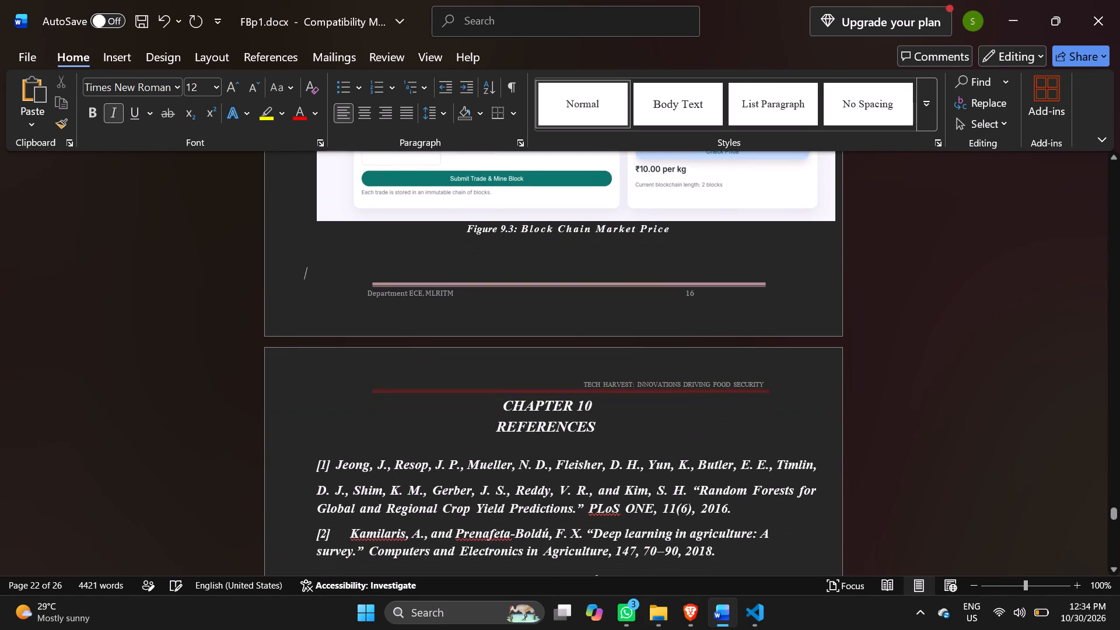
{"action": "key", "text": "Return"}
{"action": "scroll", "coordinate": [540, 448], "scroll_direction": "down", "scroll_amount": 8}
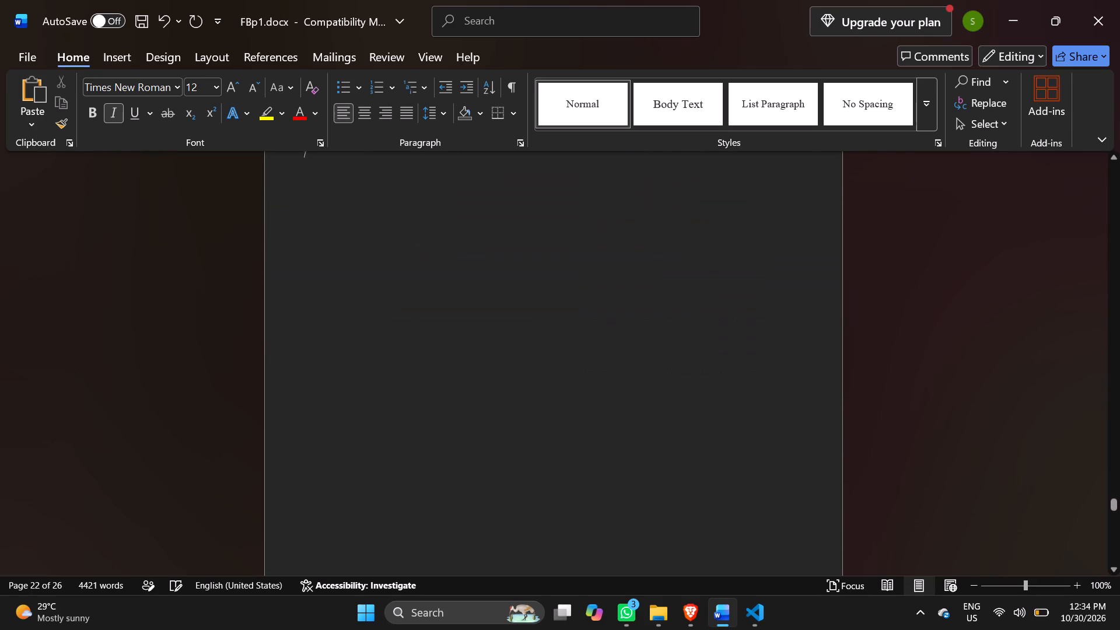
{"action": "key", "text": "Return"}
{"action": "scroll", "coordinate": [543, 450], "scroll_direction": "up", "scroll_amount": 5}
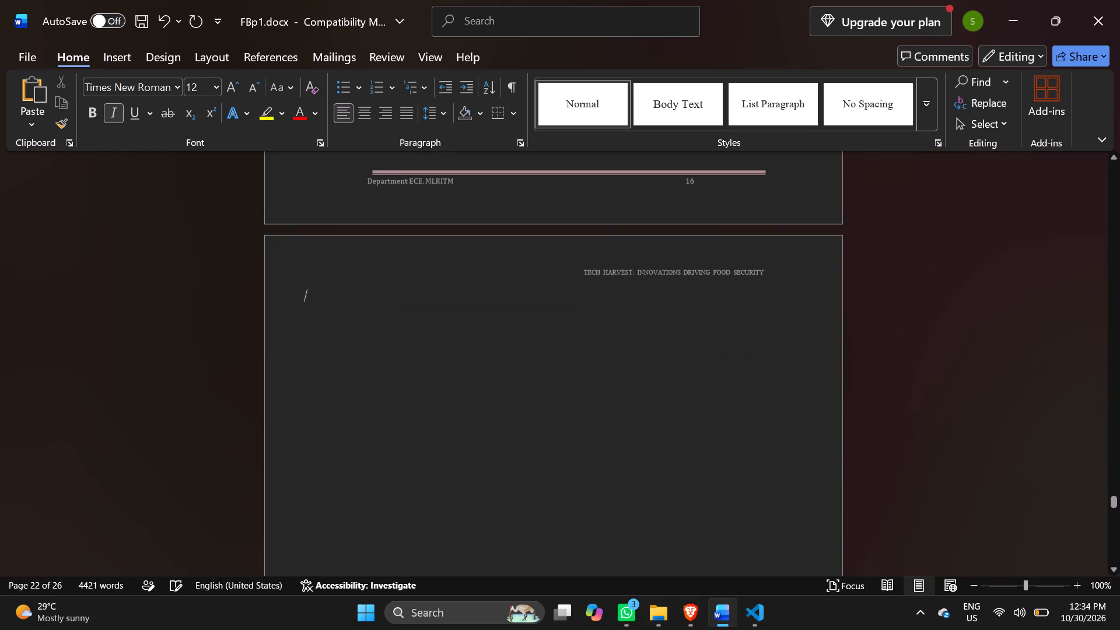
Turn off italics at the insertion point on the empty page before Chapter 10.
{"action": "left_click", "coordinate": [503, 338]}
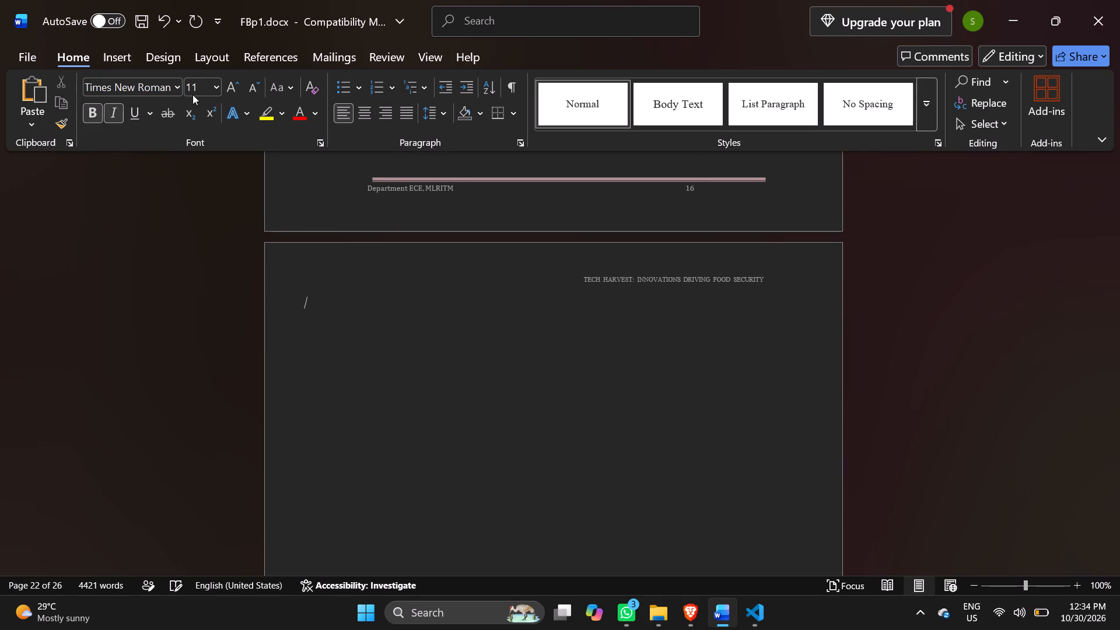
{"action": "left_click", "coordinate": [110, 116]}
Set the left indent of the empty page's paragraph to 0.25 inches.
{"action": "left_click", "coordinate": [206, 57]}
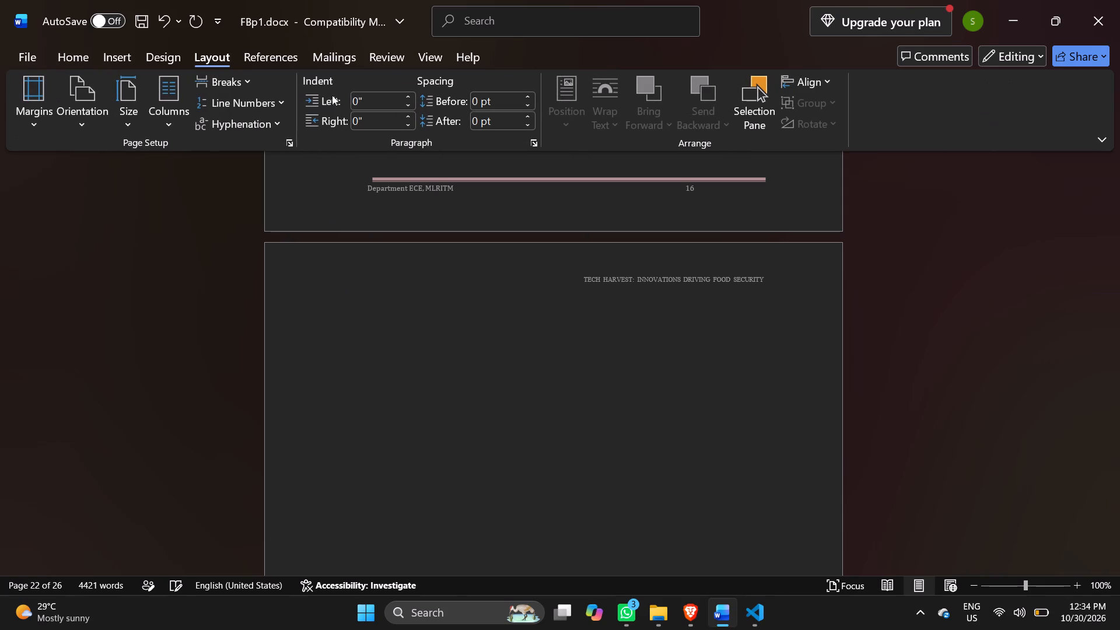
{"action": "left_click", "coordinate": [370, 102]}
{"action": "key", "text": "BackSpace"}
{"action": "type", "text": "2.5"}
{"action": "key", "text": "BackSpace"}
{"action": "key", "text": "BackSpace"}
{"action": "key", "text": "BackSpace"}
{"action": "type", "text": "0.25"}
{"action": "key", "text": "Return"}
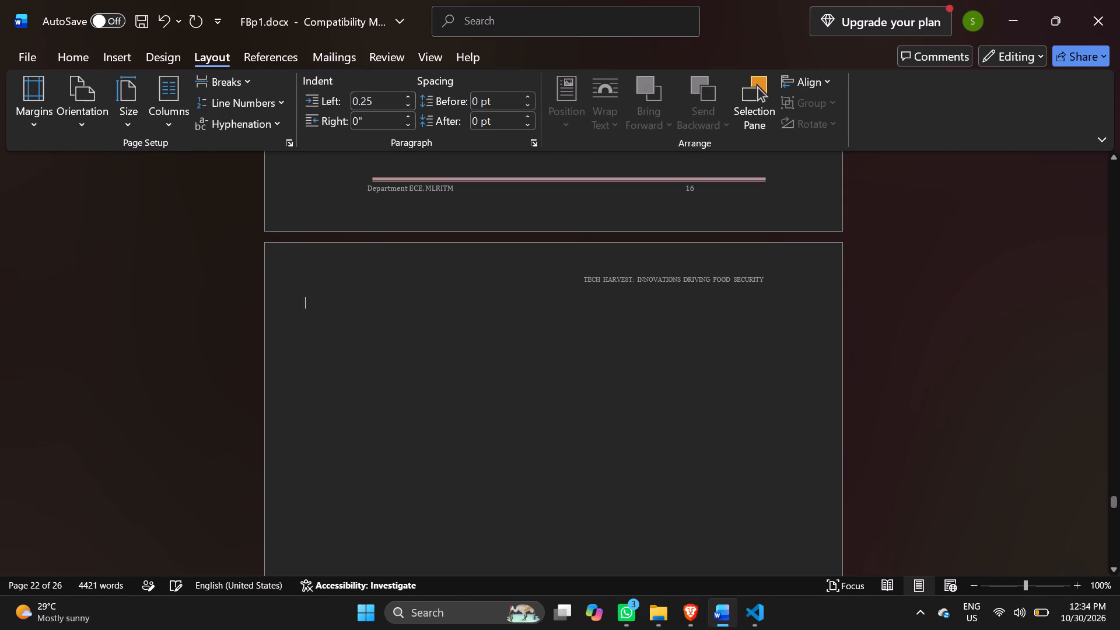
Set the right indent of the empty page's paragraph to 0.3 inches.
{"action": "left_click", "coordinate": [381, 120]}
{"action": "key", "text": "BackSpace"}
{"action": "type", "text": "0.3"}
{"action": "key", "text": "Return"}
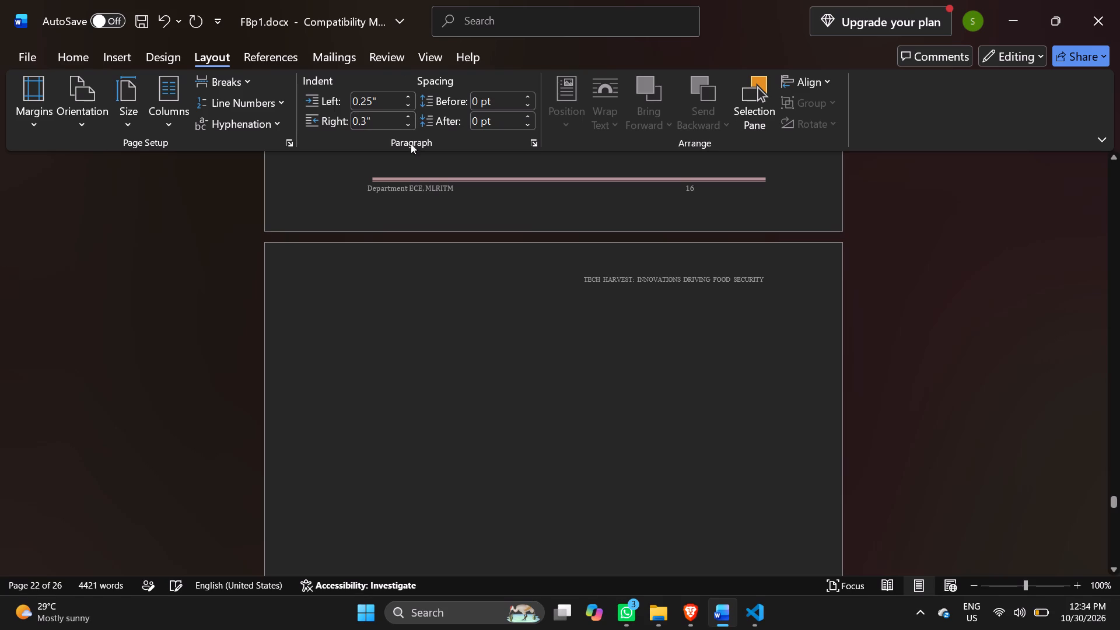
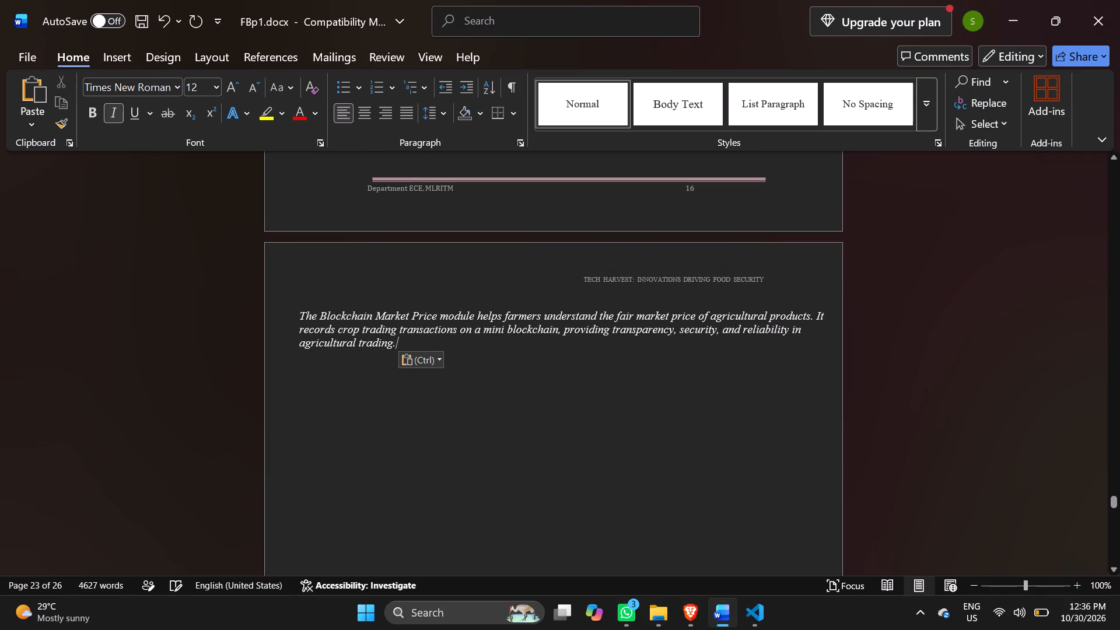
Format the pasted Blockchain Market Price paragraph as non-italic, justified text with the same increased line spacing as the Figure 9.2 explanation.
{"action": "left_click_drag", "start_coordinate": [419, 336], "coordinate": [296, 307]}
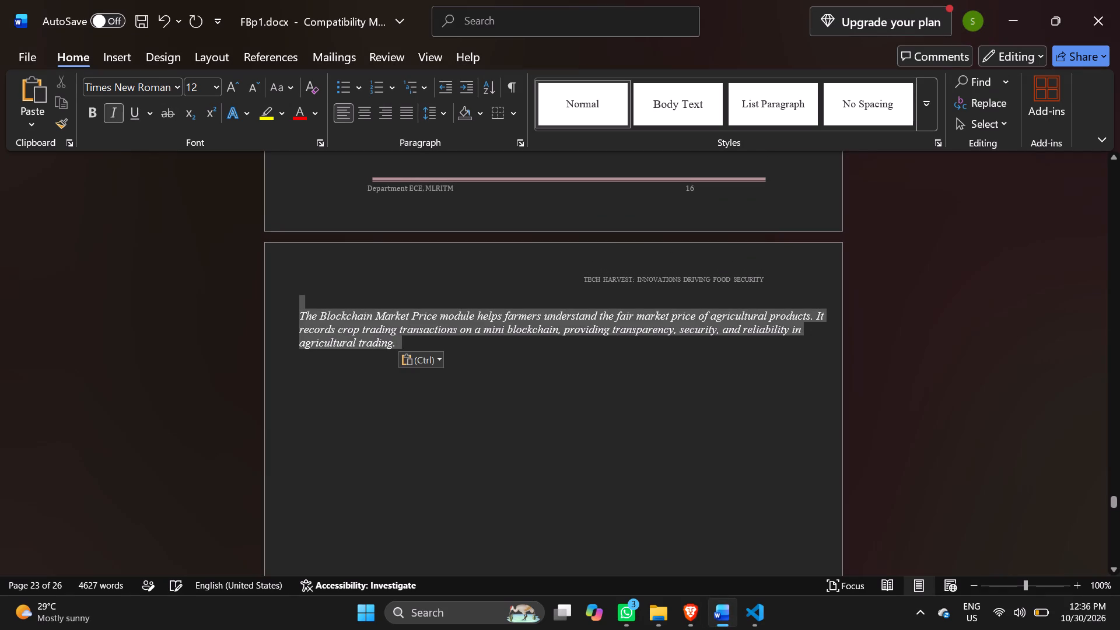
{"action": "left_click_drag", "start_coordinate": [296, 307], "coordinate": [294, 307]}
{"action": "left_click", "coordinate": [121, 113]}
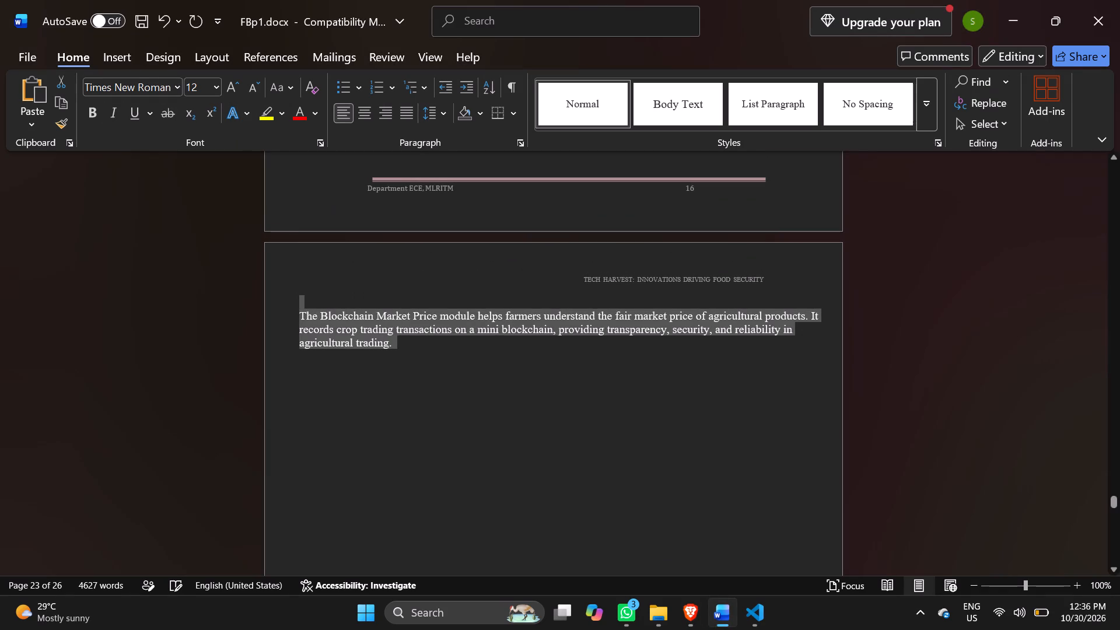
{"action": "left_click", "coordinate": [400, 114]}
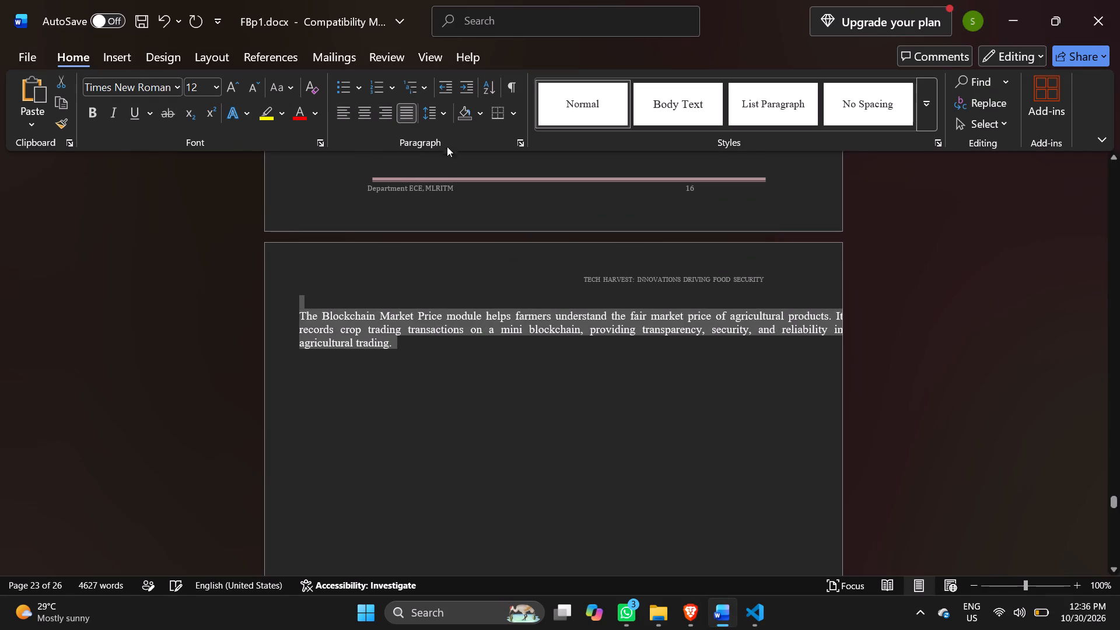
{"action": "left_click", "coordinate": [439, 115]}
{"action": "left_click", "coordinate": [448, 150]}
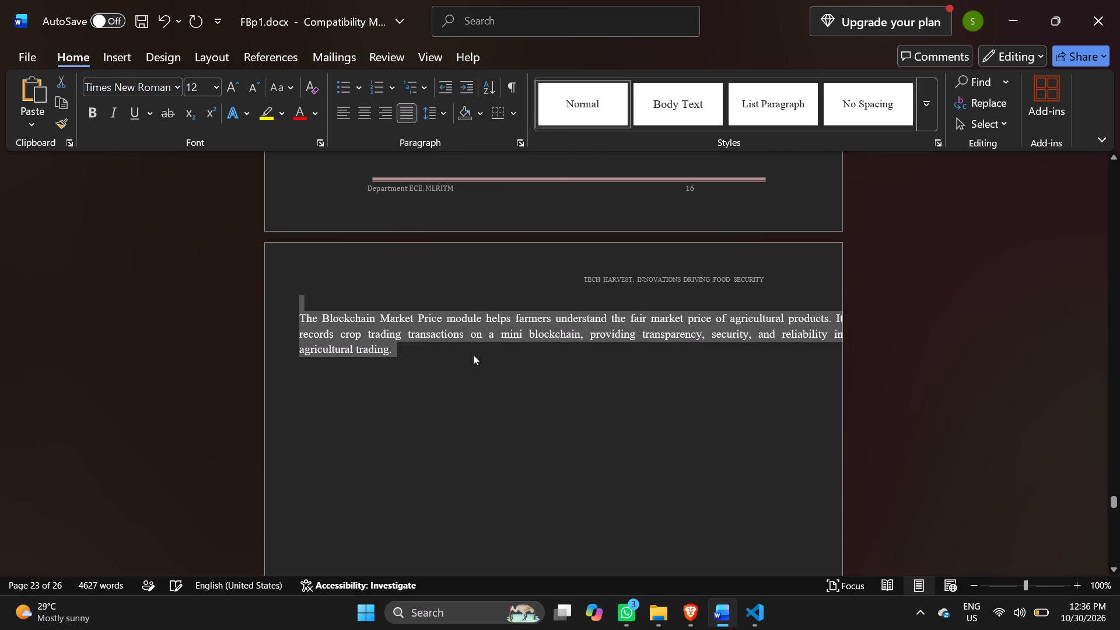
{"action": "left_click", "coordinate": [475, 360]}
Compare the pasted paragraph's layout with the Figure 9.3 screenshot and the Figure 9.2 explanation on the preceding page.
{"action": "scroll", "coordinate": [475, 360], "scroll_direction": "up", "scroll_amount": 5}
{"action": "scroll", "coordinate": [421, 423], "scroll_direction": "up", "scroll_amount": 5}
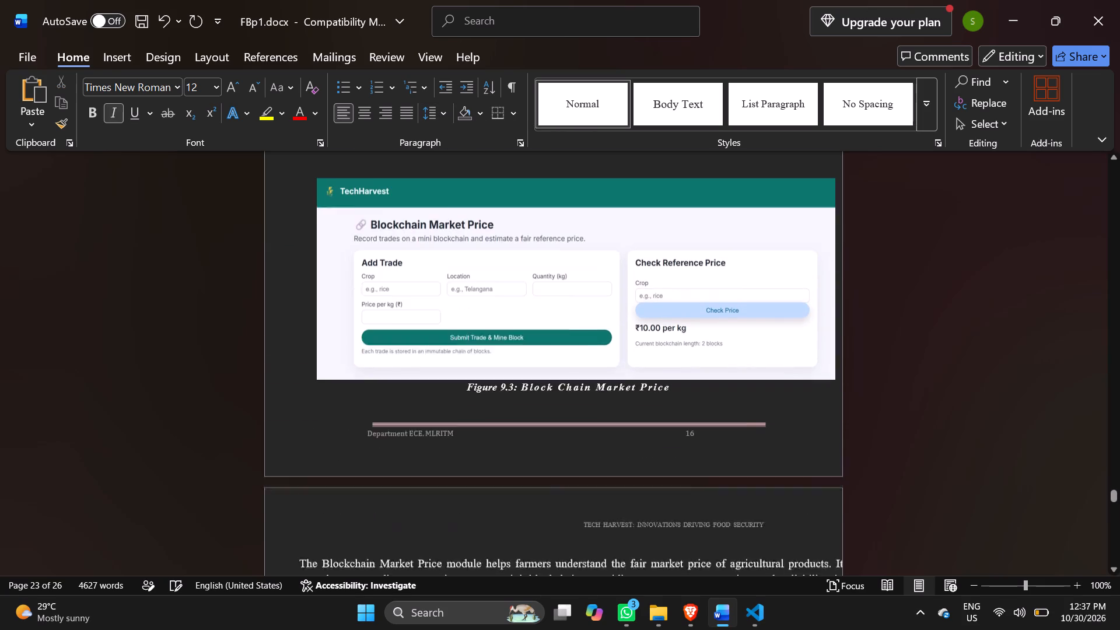
{"action": "scroll", "coordinate": [421, 419], "scroll_direction": "down", "scroll_amount": 4}
{"action": "scroll", "coordinate": [412, 412], "scroll_direction": "up", "scroll_amount": 12}
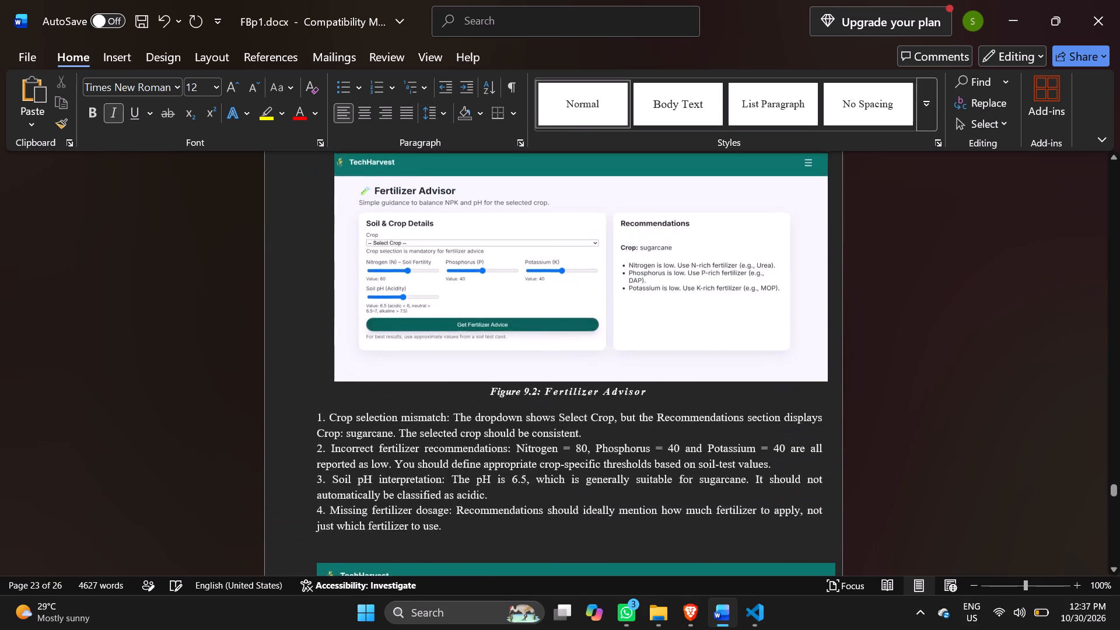
{"action": "scroll", "coordinate": [404, 407], "scroll_direction": "up", "scroll_amount": 6}
{"action": "scroll", "coordinate": [404, 402], "scroll_direction": "down", "scroll_amount": 11}
{"action": "scroll", "coordinate": [392, 462], "scroll_direction": "down", "scroll_amount": 6}
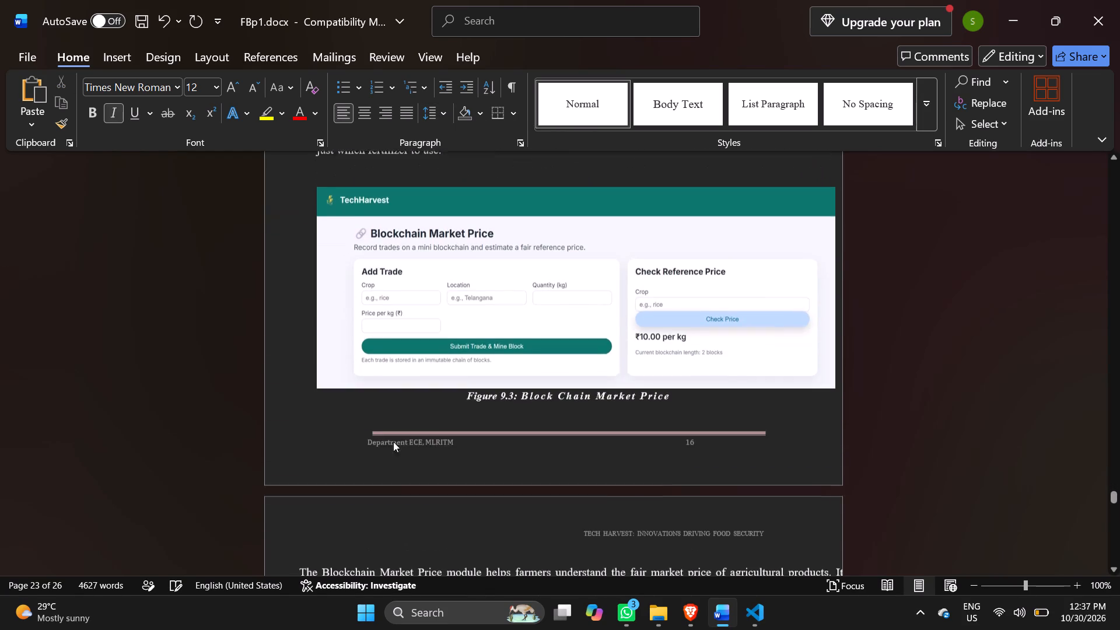
{"action": "scroll", "coordinate": [342, 513], "scroll_direction": "down", "scroll_amount": 3}
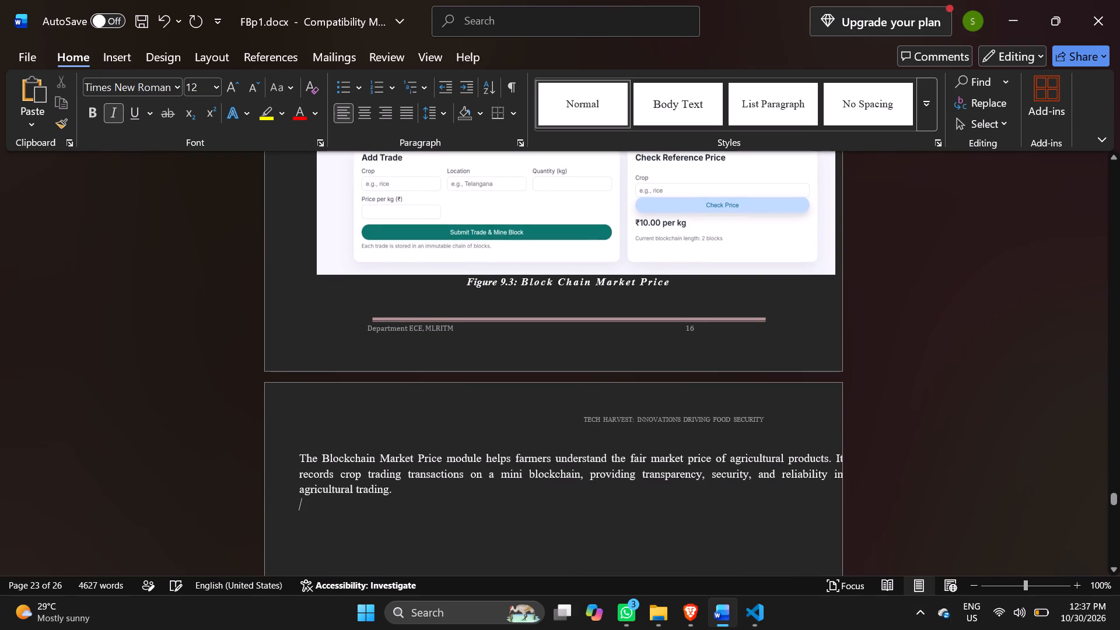
Set the Blockchain Market Price paragraph's left indent to 0.25" and right indent to 0.3".
{"action": "left_click_drag", "start_coordinate": [297, 454], "coordinate": [401, 519]}
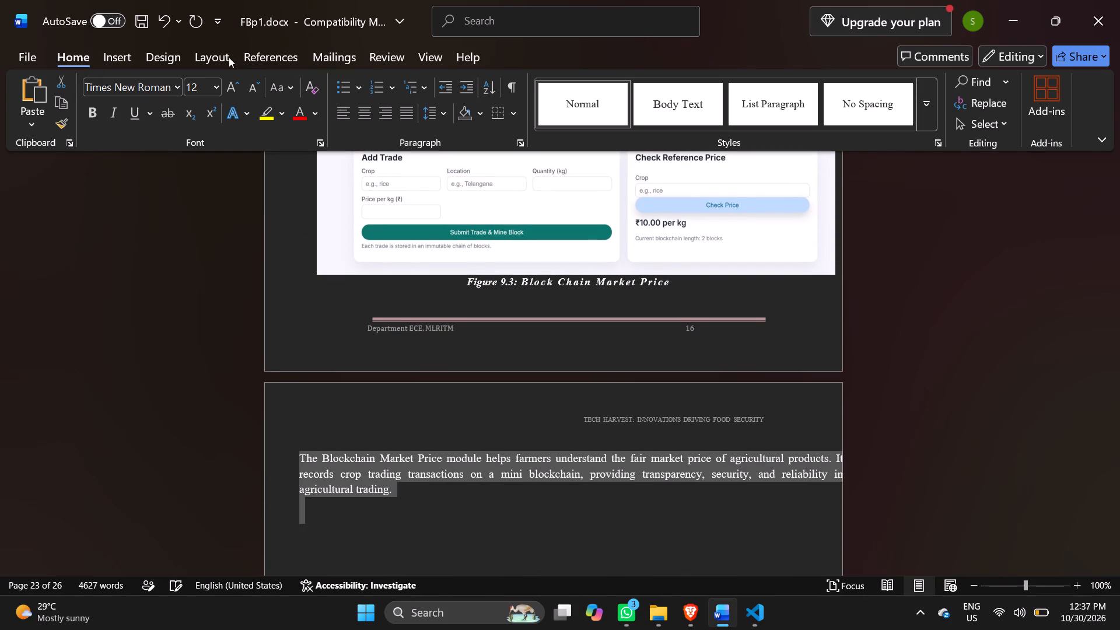
{"action": "left_click", "coordinate": [229, 57]}
{"action": "left_click", "coordinate": [388, 100]}
{"action": "key", "text": "BackSpace"}
{"action": "type", "text": "0.25"}
{"action": "key", "text": "Return"}
{"action": "left_click", "coordinate": [374, 122]}
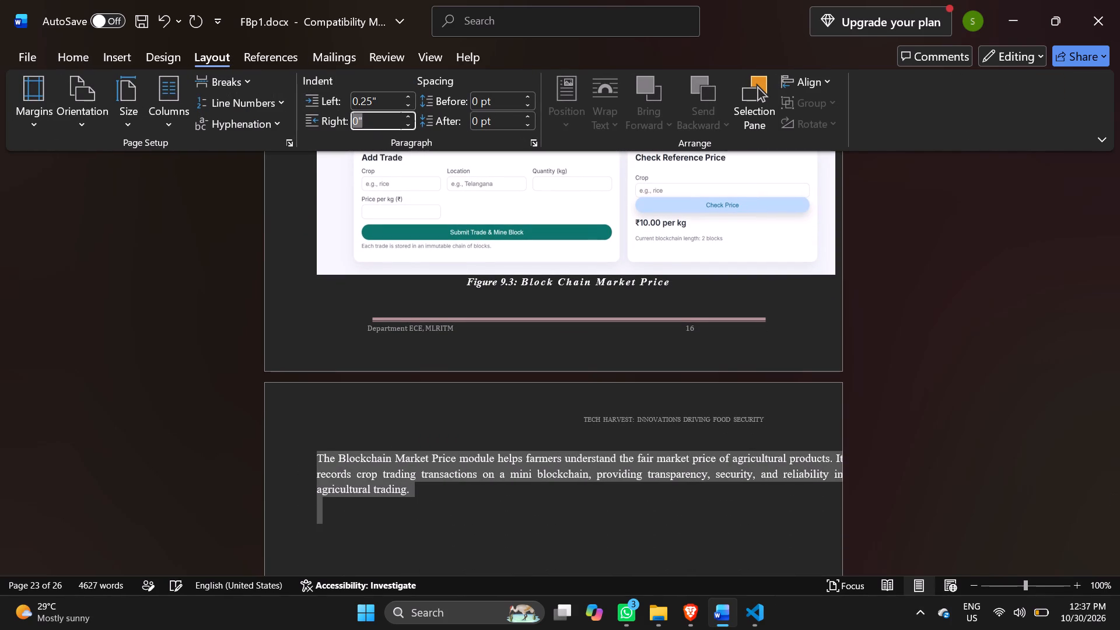
{"action": "key", "text": "BackSpace"}
{"action": "type", "text": "0.3"}
{"action": "key", "text": "Return"}
{"action": "left_click", "coordinate": [463, 487]}
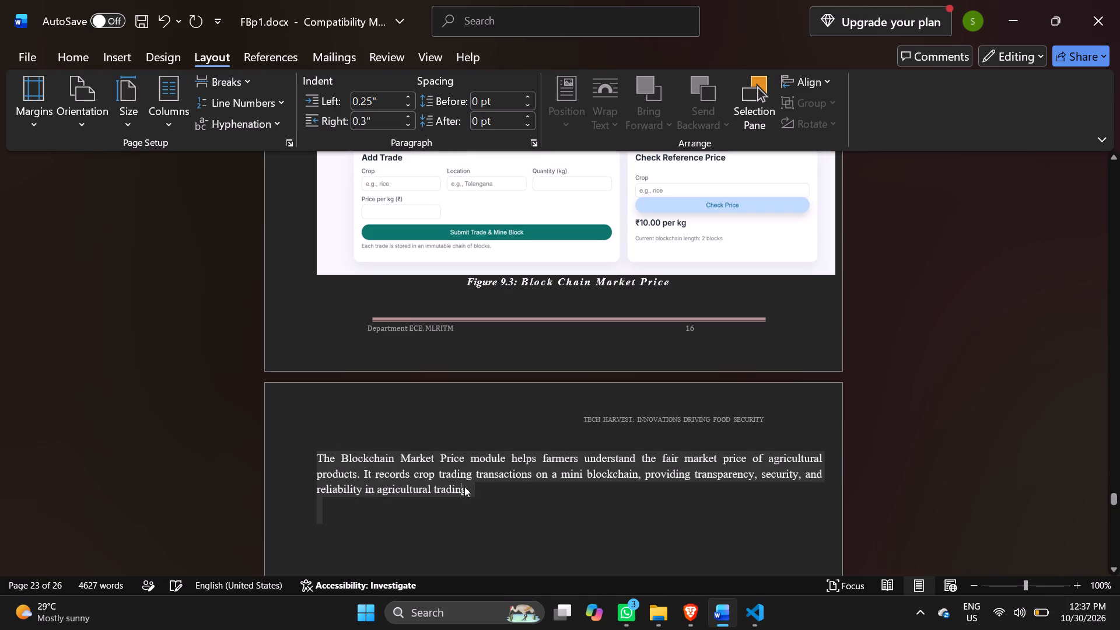
Add a run of blank lines below the Blockchain Market Price paragraph on the page after Figure 9.3.
{"action": "scroll", "coordinate": [487, 496], "scroll_direction": "down", "scroll_amount": 11}
{"action": "scroll", "coordinate": [522, 213], "scroll_direction": "up", "scroll_amount": 5}
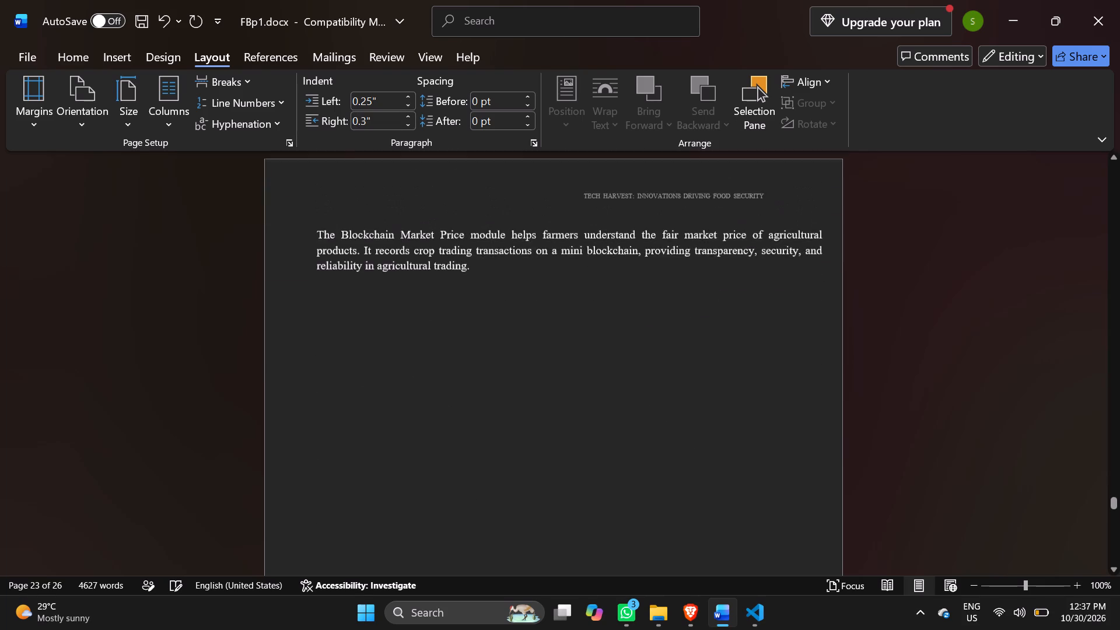
{"action": "left_click", "coordinate": [547, 262]}
{"action": "left_click", "coordinate": [550, 293]}
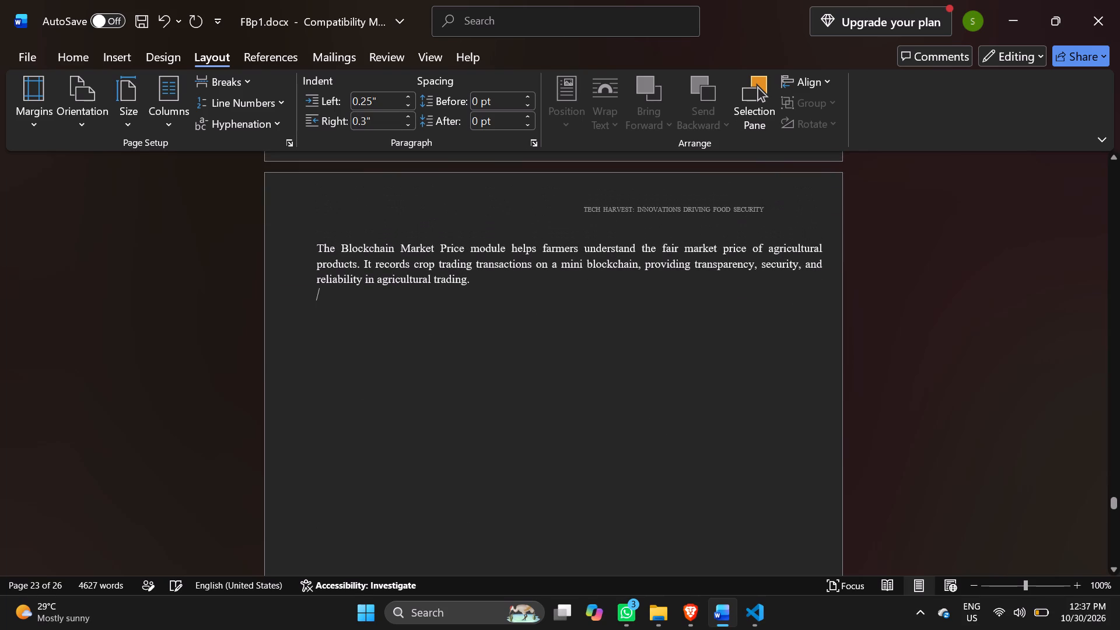
{"action": "key", "text": "space"}
{"action": "key", "text": "space"}
{"action": "key", "text": "BackSpace"}
{"action": "key", "text": "BackSpace"}
{"action": "key", "text": "Return"}
{"action": "key", "text": "Return"}
{"action": "key", "text": "Return"}
{"action": "left_click", "coordinate": [72, 50]}
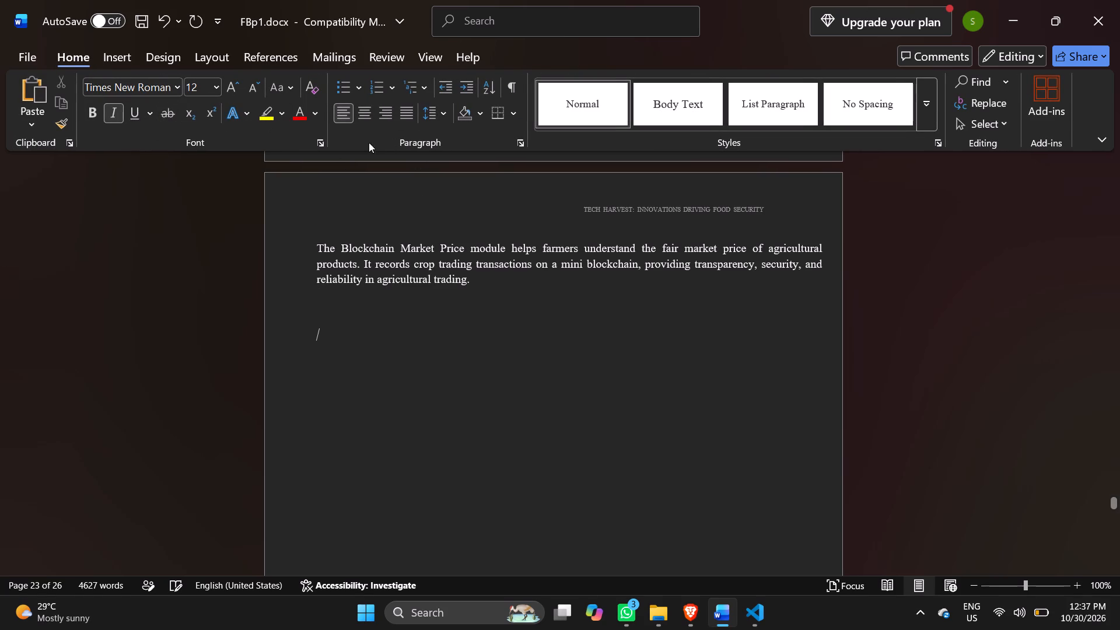
{"action": "key", "text": "Return"}
{"action": "key", "text": "Return"}
{"action": "key", "text": "Return"}
{"action": "key", "text": "Return"}
{"action": "key", "text": "Return"}
{"action": "key", "text": "Return"}
{"action": "key", "text": "Return"}
{"action": "key", "text": "Return"}
{"action": "key", "text": "Return"}
{"action": "key", "text": "Return"}
{"action": "key", "text": "Return"}
{"action": "key", "text": "Return"}
{"action": "key", "text": "Return"}
{"action": "key", "text": "Return"}
{"action": "key", "text": "Return"}
Insert the Crop Recommendation screenshot from the Desktop folder at the blank lines below the Blockchain Market Price paragraph.
{"action": "left_click", "coordinate": [108, 45]}
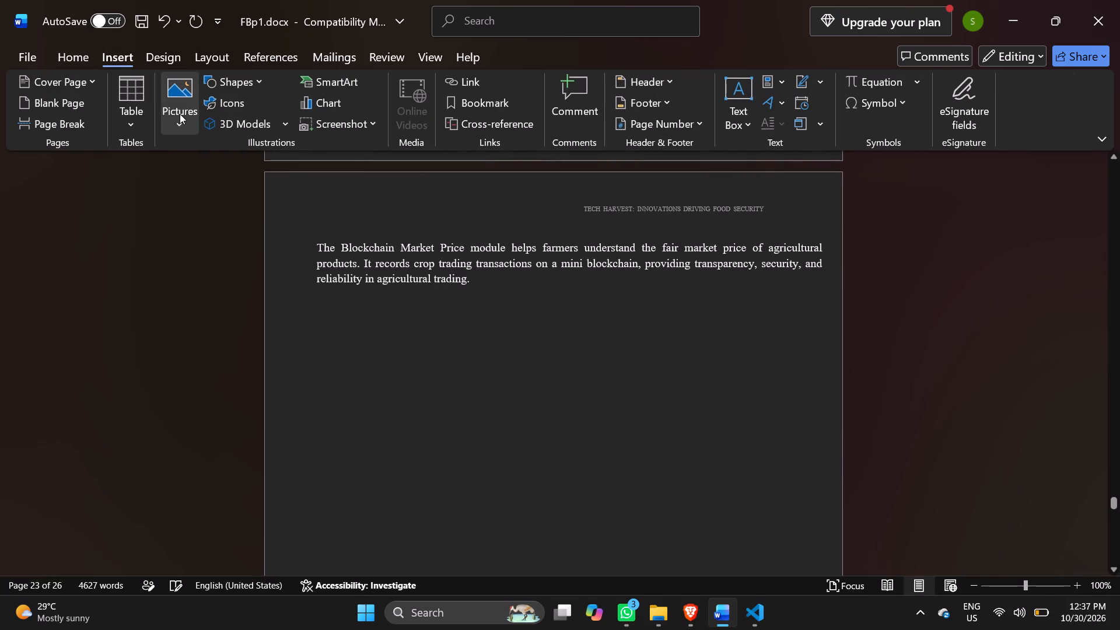
{"action": "left_click", "coordinate": [180, 114]}
{"action": "left_click", "coordinate": [216, 181]}
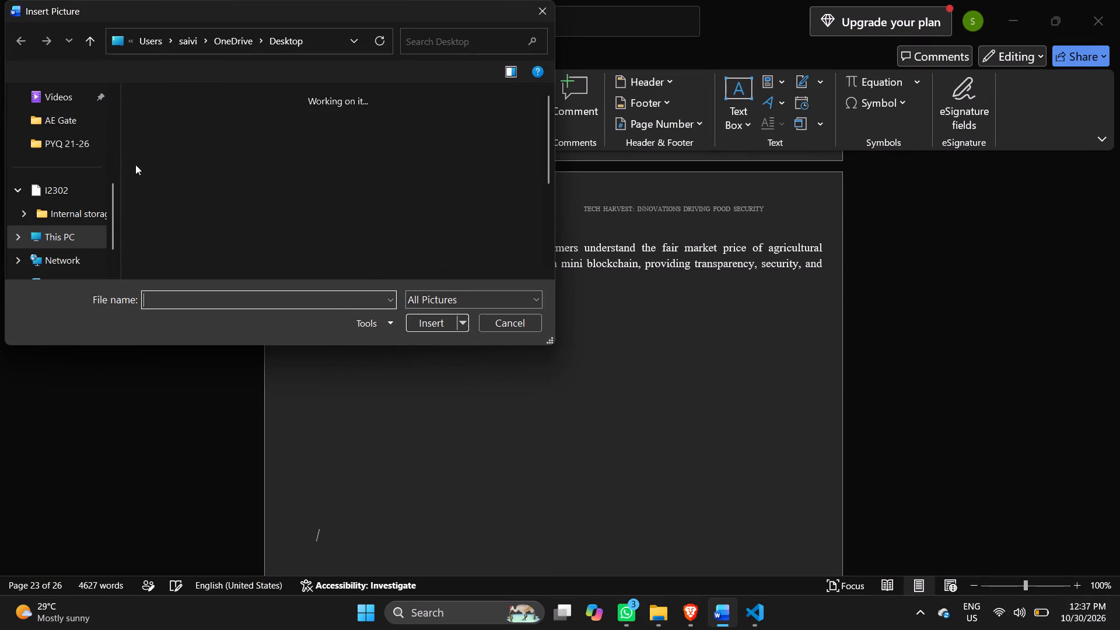
{"action": "scroll", "coordinate": [317, 225], "scroll_direction": "down", "scroll_amount": 2}
{"action": "scroll", "coordinate": [459, 159], "scroll_direction": "up", "scroll_amount": 1}
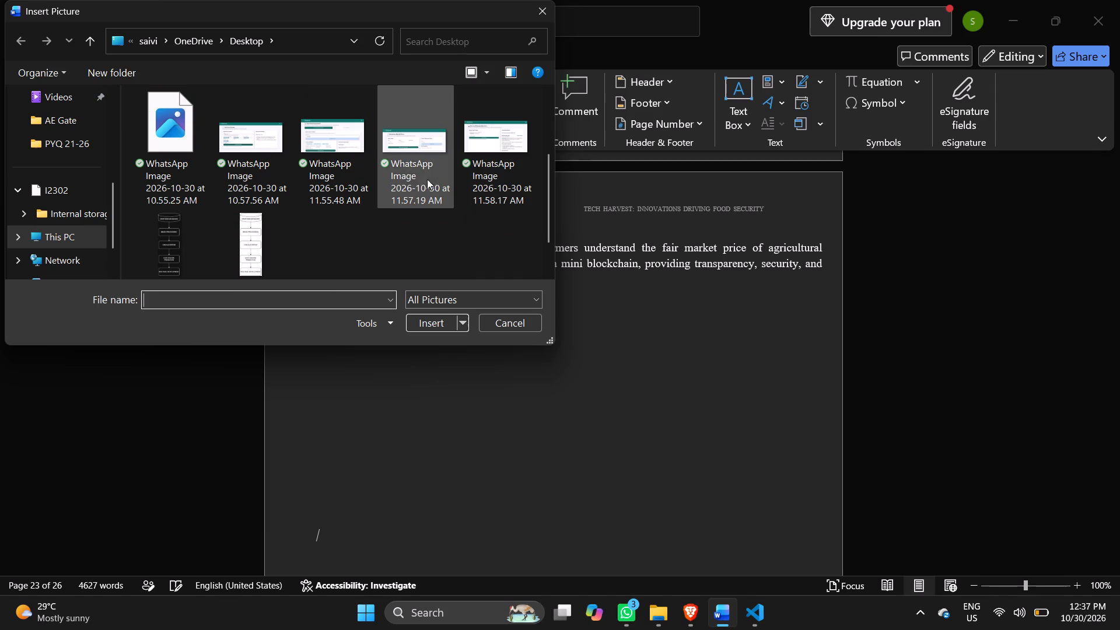
{"action": "left_click", "coordinate": [398, 173]}
{"action": "left_click", "coordinate": [424, 320]}
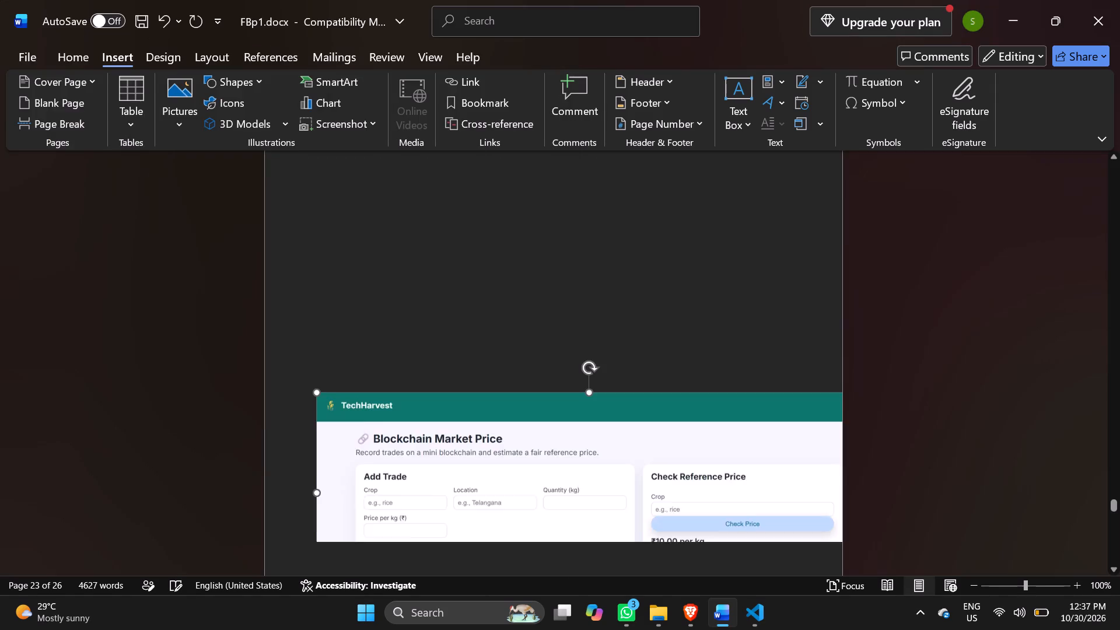
Delete the Blockchain Market Price screenshot from the blank lines below the Blockchain Market Price paragraph.
{"action": "left_click", "coordinate": [587, 304]}
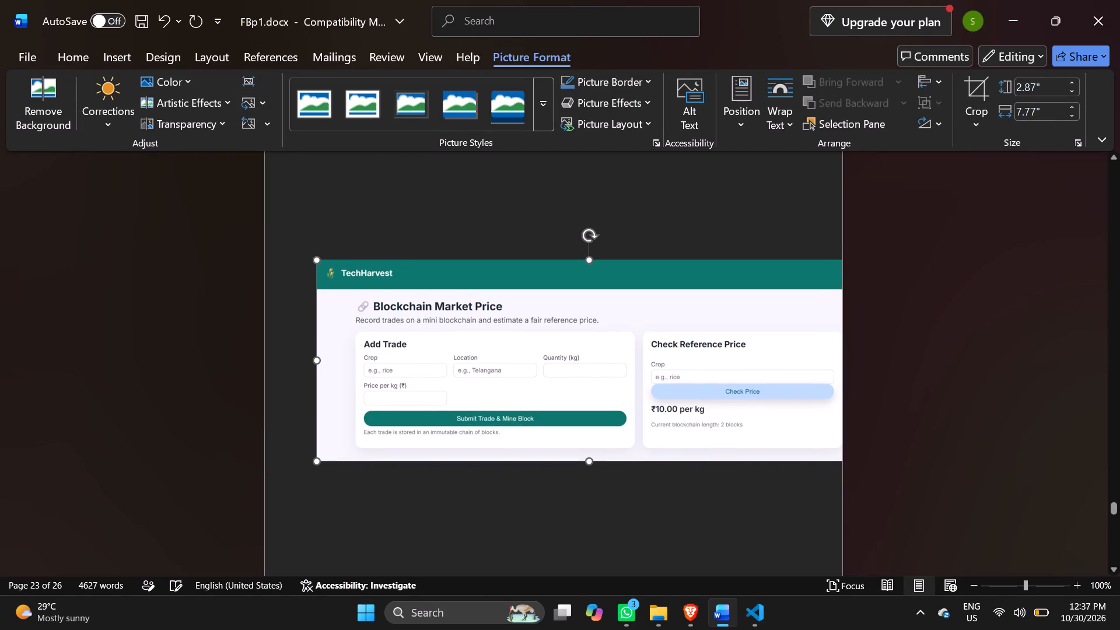
{"action": "key", "text": "BackSpace"}
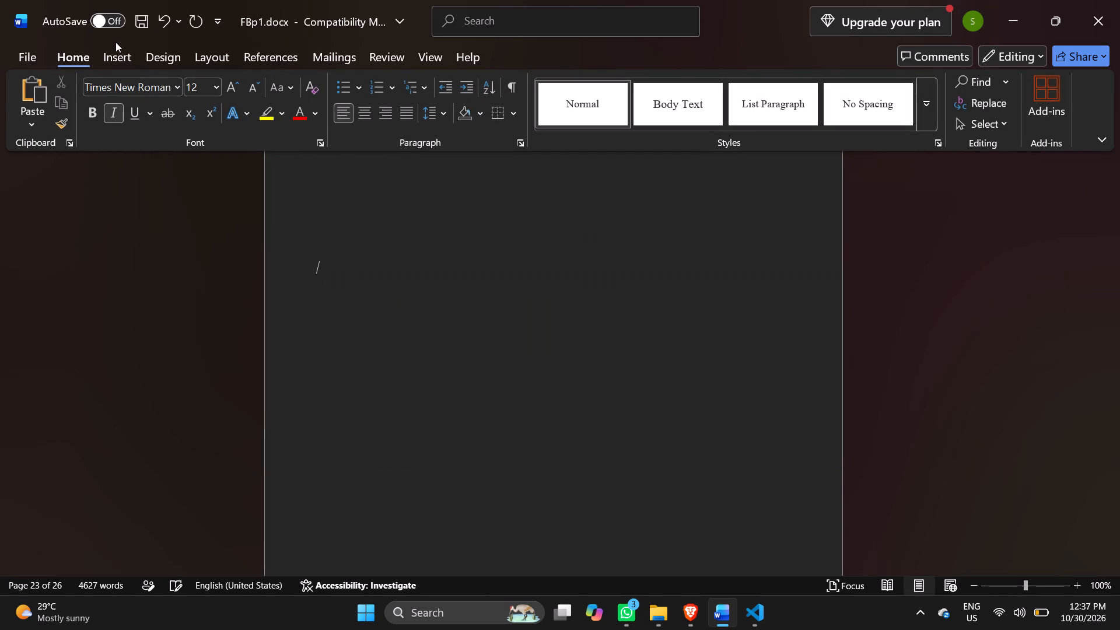
Insert the Crop Recommendation screenshot, WhatsApp Image 2026-10-30 at 11.55.48 AM, from the Desktop folder in place of the deleted picture.
{"action": "left_click", "coordinate": [114, 49]}
{"action": "left_click", "coordinate": [184, 121]}
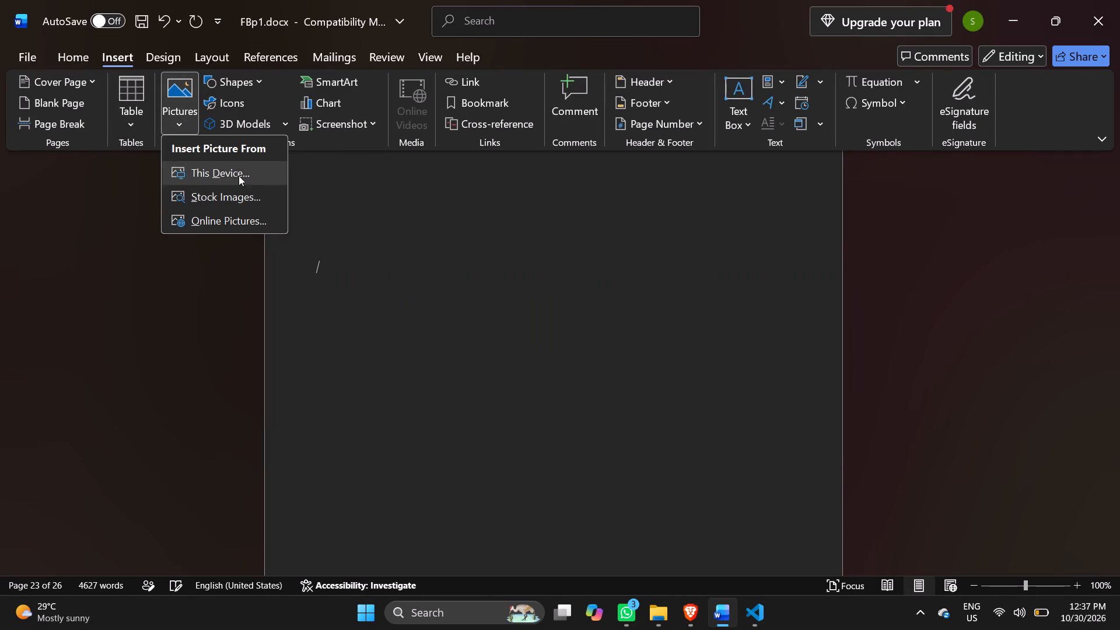
{"action": "left_click", "coordinate": [238, 174]}
{"action": "scroll", "coordinate": [360, 251], "scroll_direction": "down", "scroll_amount": 5}
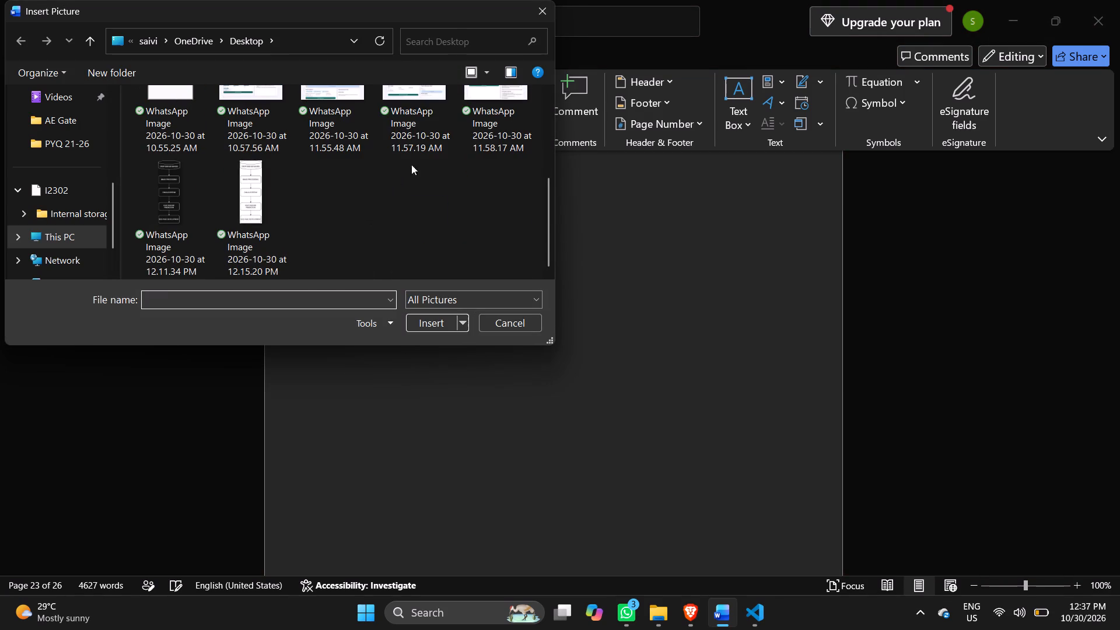
{"action": "left_click", "coordinate": [341, 124]}
{"action": "left_click", "coordinate": [419, 324]}
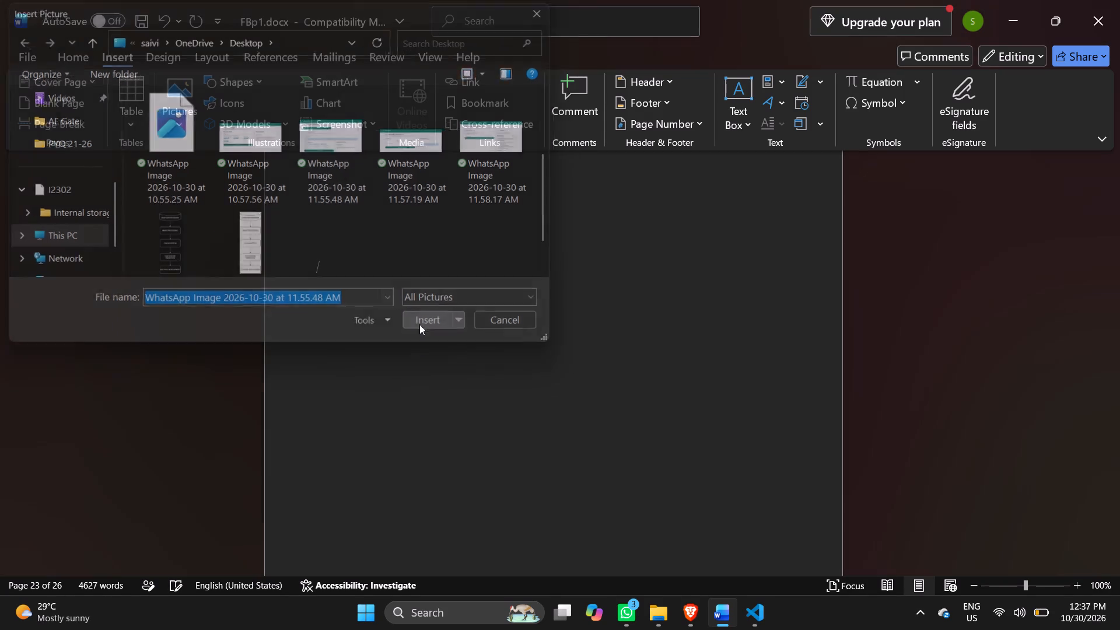
Stretch the Crop Recommendation screenshot to about 4.19" high and try to narrow it to fit within the page.
{"action": "left_click", "coordinate": [545, 331]}
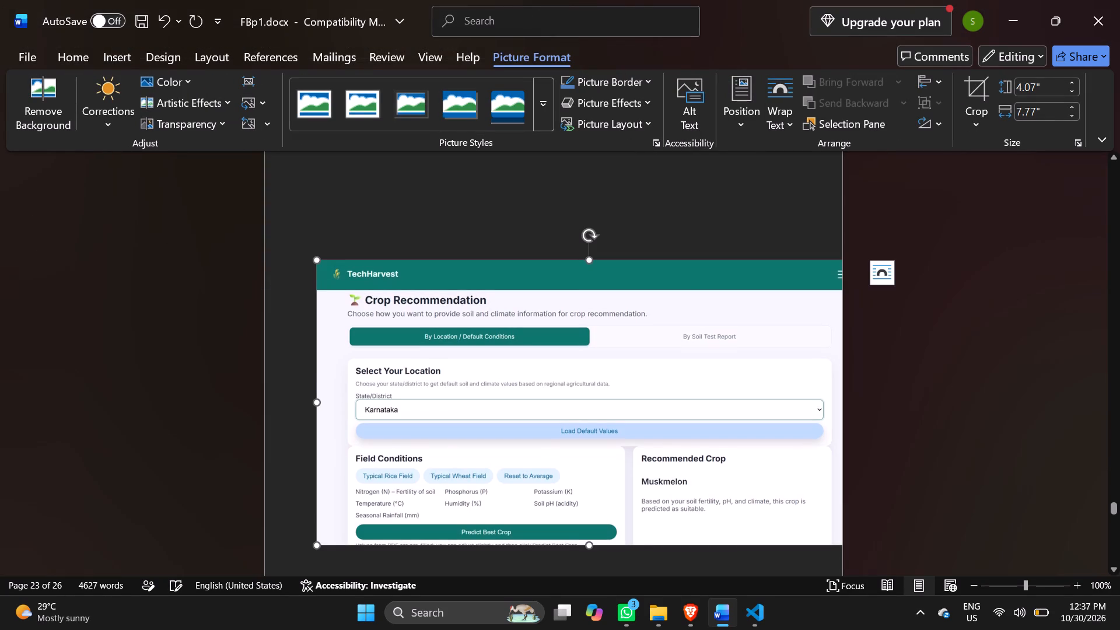
{"action": "scroll", "coordinate": [573, 289], "scroll_direction": "up", "scroll_amount": 20}
{"action": "scroll", "coordinate": [552, 322], "scroll_direction": "up", "scroll_amount": 15}
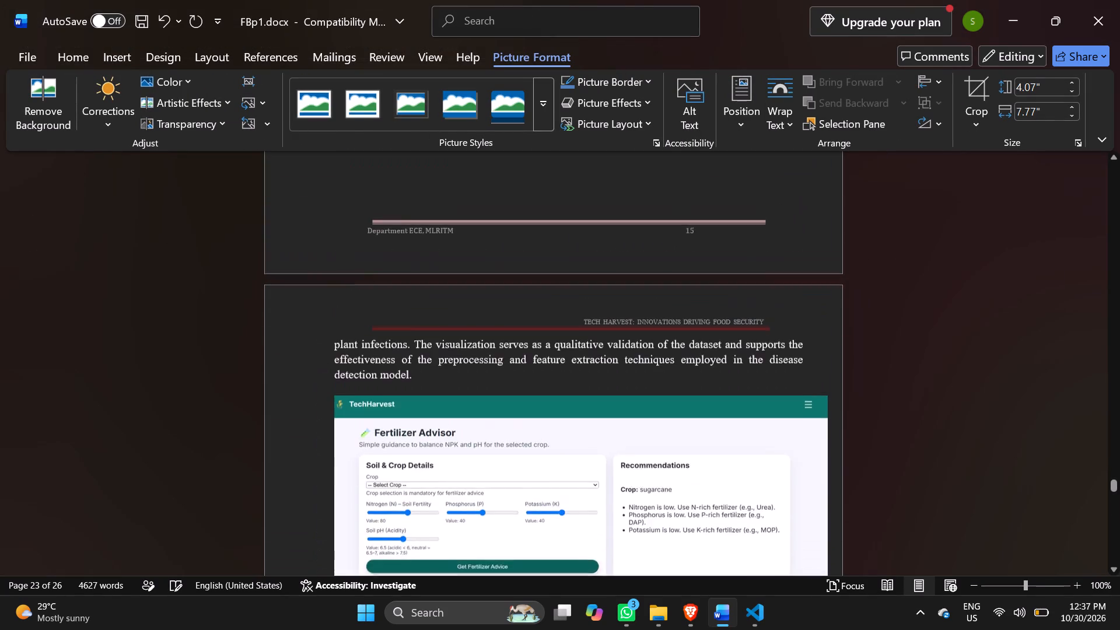
{"action": "scroll", "coordinate": [545, 344], "scroll_direction": "up", "scroll_amount": 14}
{"action": "scroll", "coordinate": [537, 359], "scroll_direction": "down", "scroll_amount": 14}
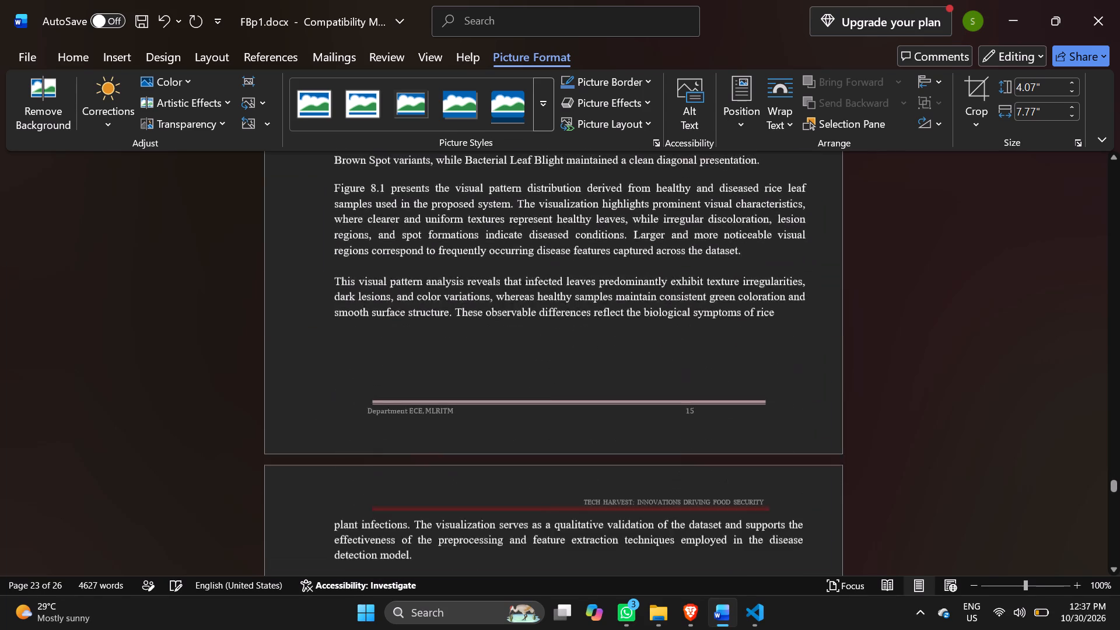
{"action": "scroll", "coordinate": [535, 365], "scroll_direction": "down", "scroll_amount": 20}
{"action": "scroll", "coordinate": [535, 365], "scroll_direction": "down", "scroll_amount": 15}
{"action": "left_click", "coordinate": [545, 376]}
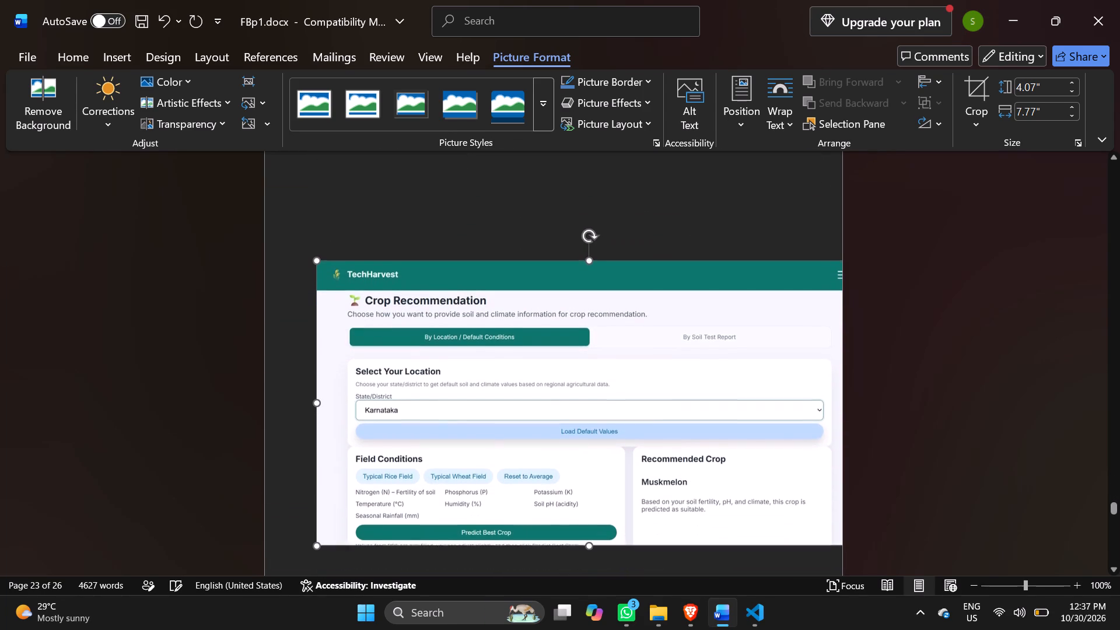
{"action": "left_click_drag", "start_coordinate": [588, 262], "coordinate": [573, 251]}
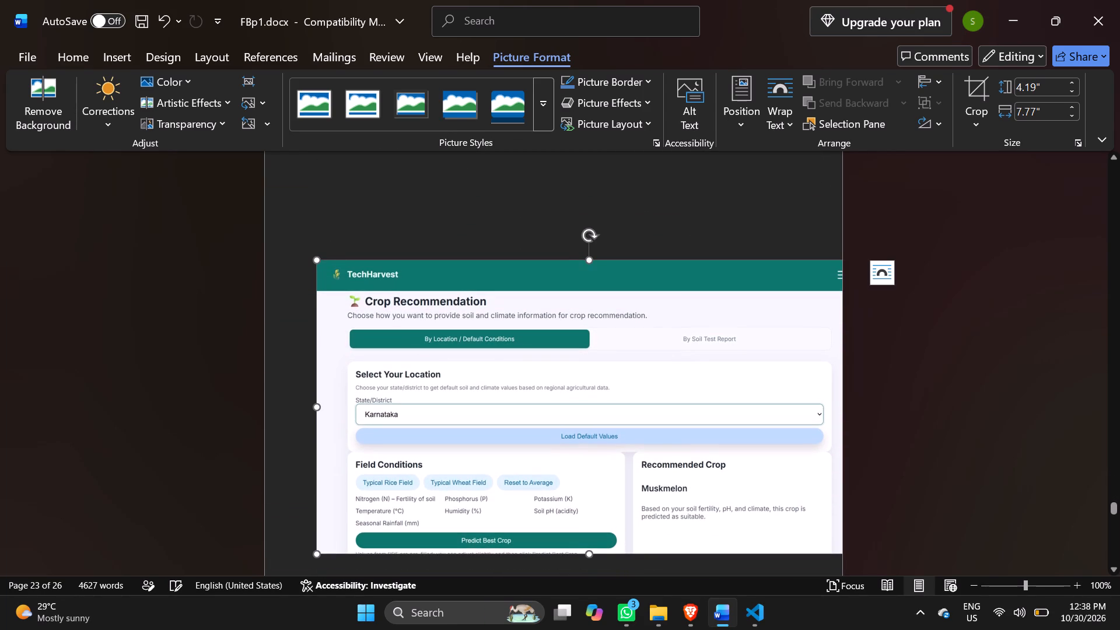
{"action": "left_click_drag", "start_coordinate": [839, 414], "coordinate": [796, 417]}
Resize the Crop Recommendation screenshot to 3.02" high by 5.33" wide so it fits within the page.
{"action": "left_click_drag", "start_coordinate": [591, 551], "coordinate": [569, 554]}
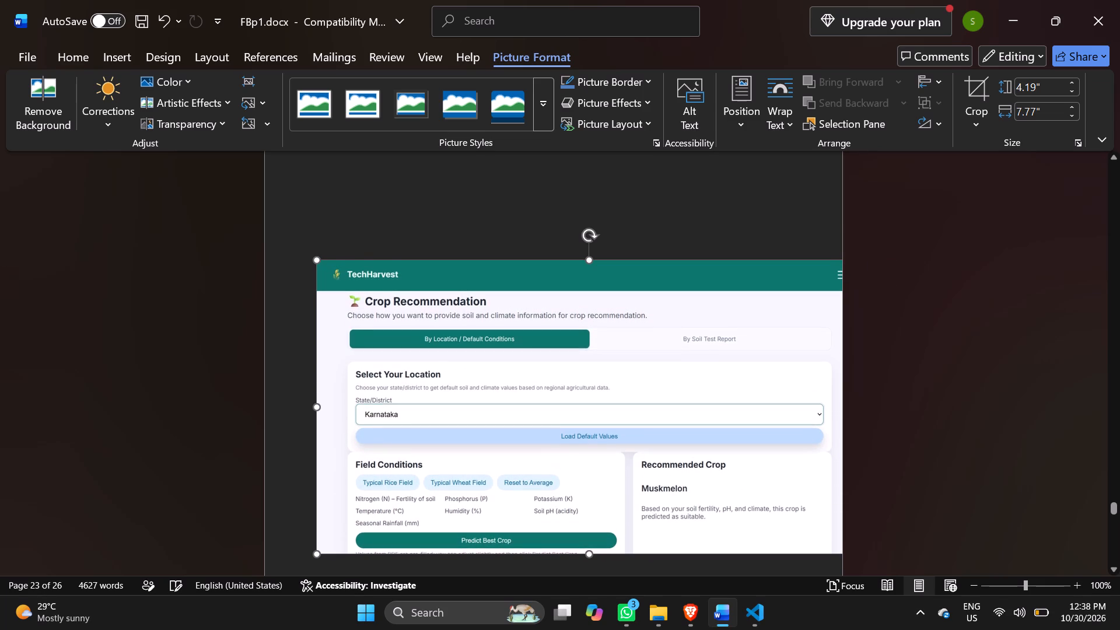
{"action": "left_click_drag", "start_coordinate": [323, 557], "coordinate": [388, 503]}
{"action": "left_click", "coordinate": [468, 395]}
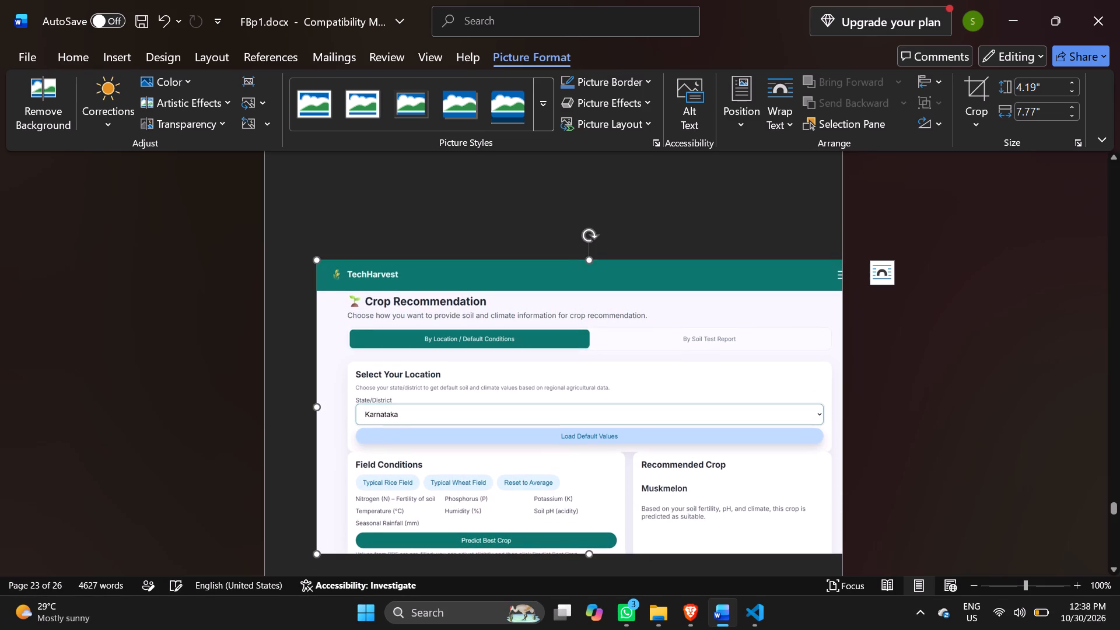
{"action": "left_click_drag", "start_coordinate": [841, 550], "coordinate": [761, 529]}
{"action": "right_click_drag", "start_coordinate": [678, 506], "coordinate": [594, 505]}
{"action": "left_click", "coordinate": [623, 512]}
{"action": "left_click_drag", "start_coordinate": [589, 257], "coordinate": [505, 245]}
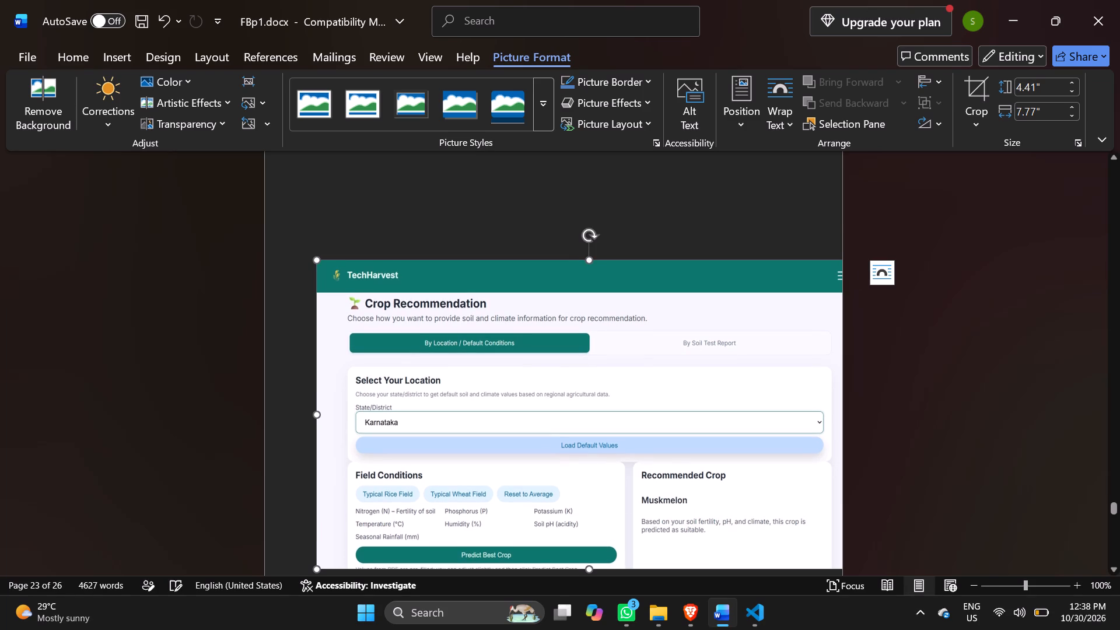
{"action": "left_click_drag", "start_coordinate": [315, 256], "coordinate": [612, 357]}
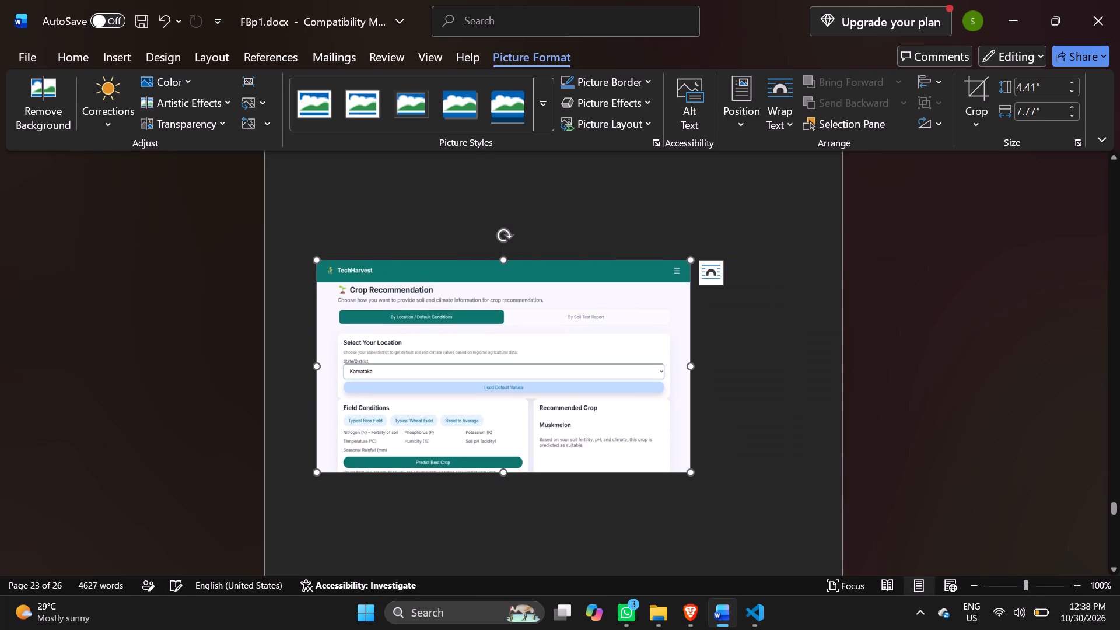
{"action": "left_click_drag", "start_coordinate": [575, 370], "coordinate": [628, 283]}
Delete the surplus blank lines between the Blockchain Market Price paragraph and the Crop Recommendation screenshot.
{"action": "scroll", "coordinate": [694, 339], "scroll_direction": "up", "scroll_amount": 6}
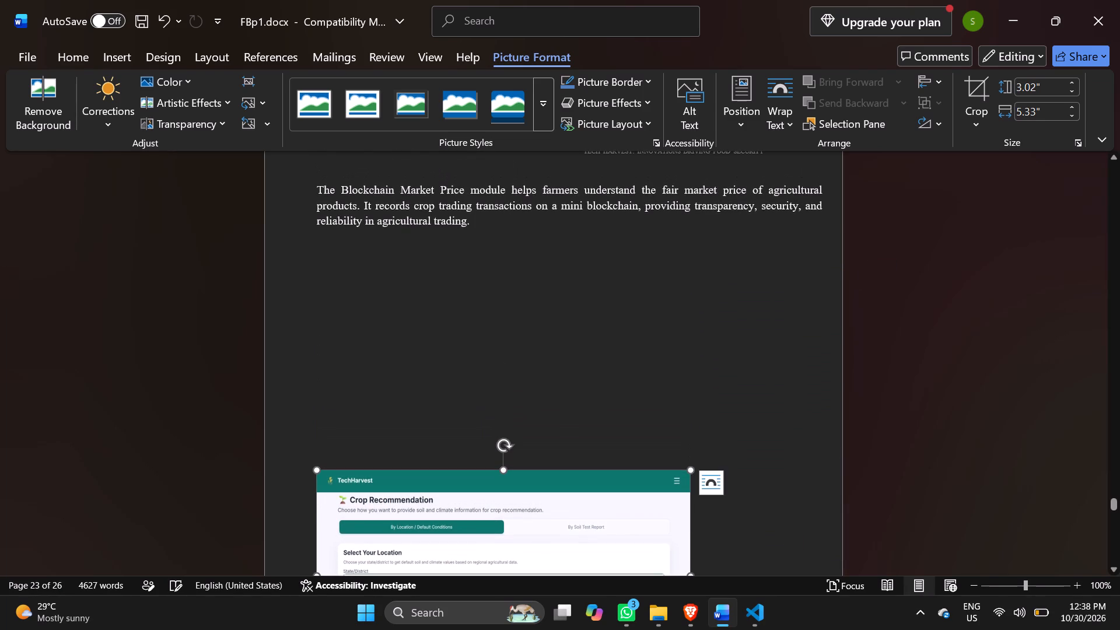
{"action": "left_click", "coordinate": [347, 374]}
{"action": "key", "text": "BackSpace"}
{"action": "key", "text": "BackSpace"}
{"action": "key", "text": "BackSpace"}
{"action": "key", "text": "BackSpace"}
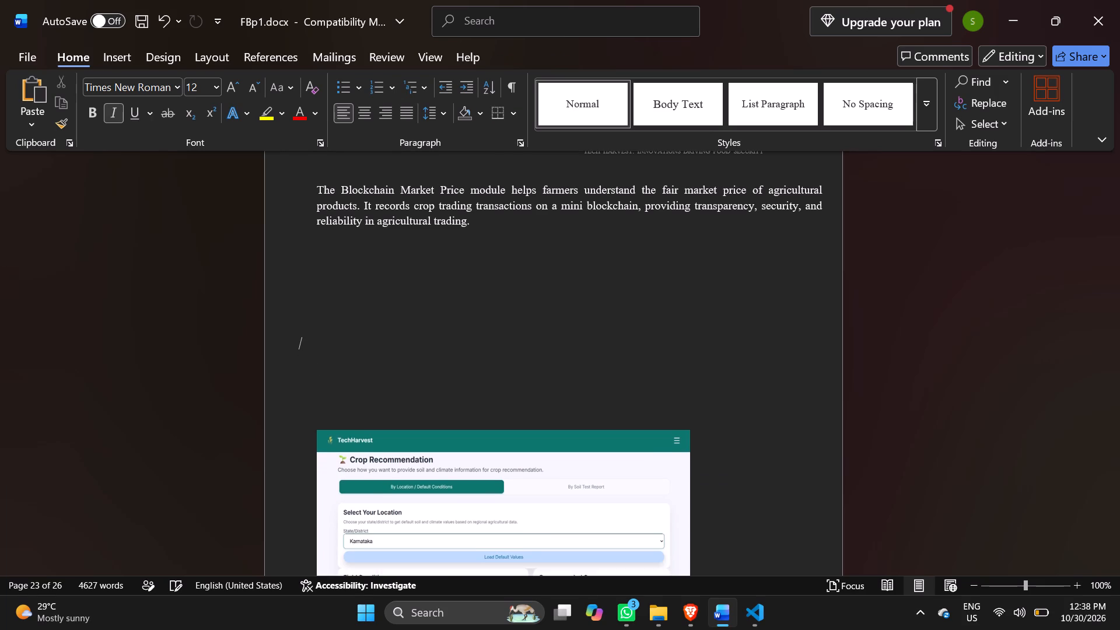
{"action": "key", "text": "BackSpace"}
{"action": "key", "text": "BackSpace"}
{"action": "key", "text": "BackSpace"}
{"action": "key", "text": "BackSpace"}
{"action": "key", "text": "BackSpace"}
{"action": "key", "text": "BackSpace"}
{"action": "key", "text": "BackSpace"}
{"action": "left_click", "coordinate": [368, 295]}
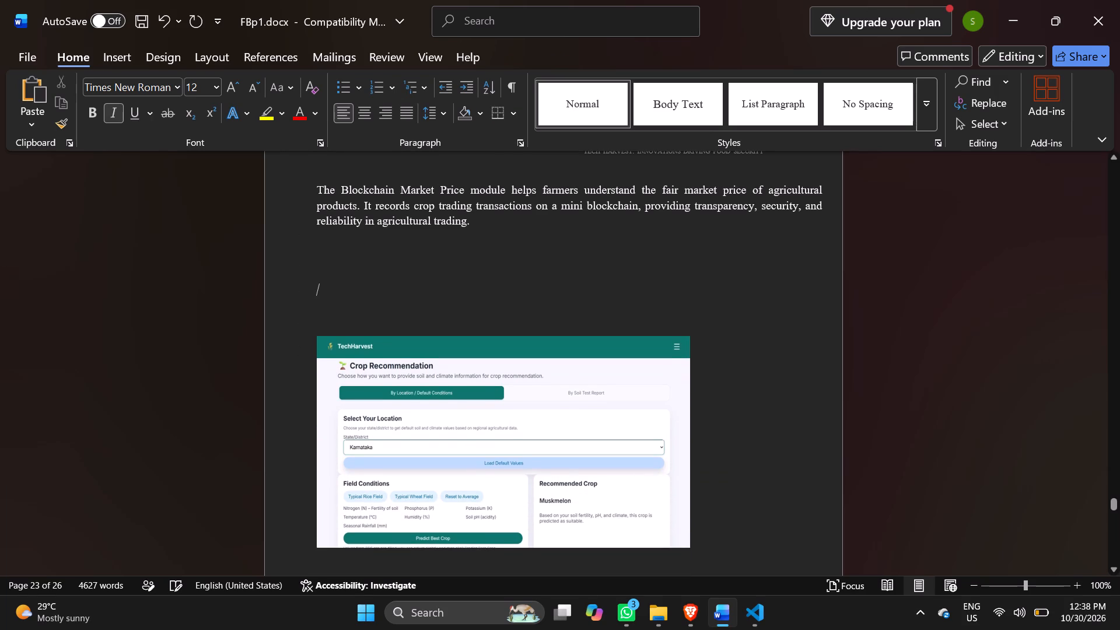
{"action": "key", "text": "BackSpace"}
{"action": "key", "text": "BackSpace"}
{"action": "key", "text": "BackSpace"}
{"action": "key", "text": "BackSpace"}
{"action": "key", "text": "BackSpace"}
{"action": "key", "text": "BackSpace"}
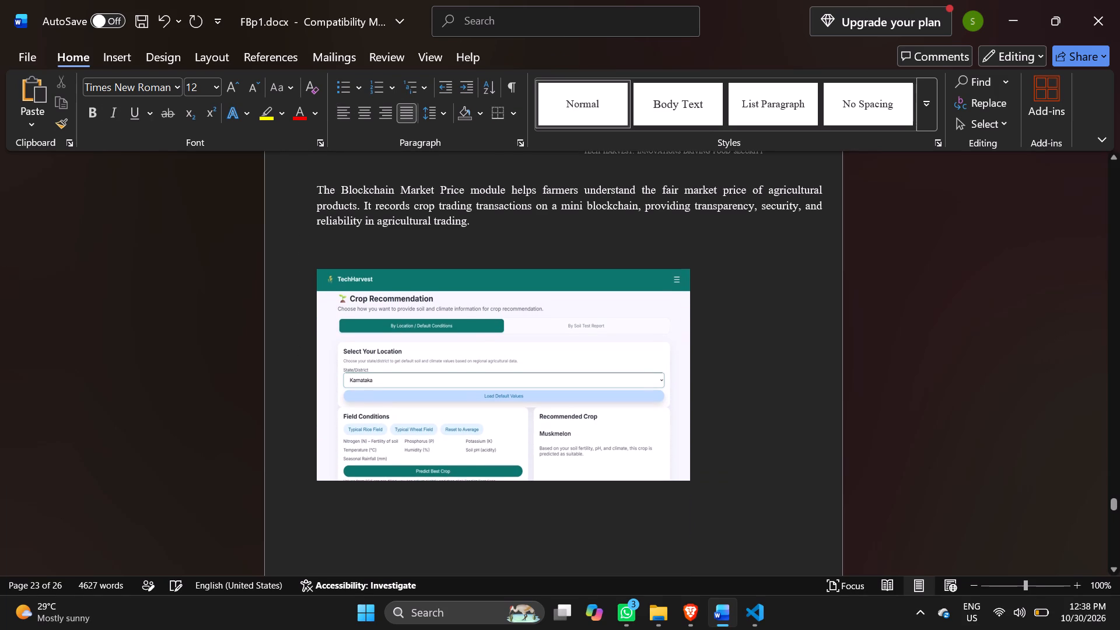
Centre the Crop Recommendation screenshot horizontally.
{"action": "left_click", "coordinate": [463, 307]}
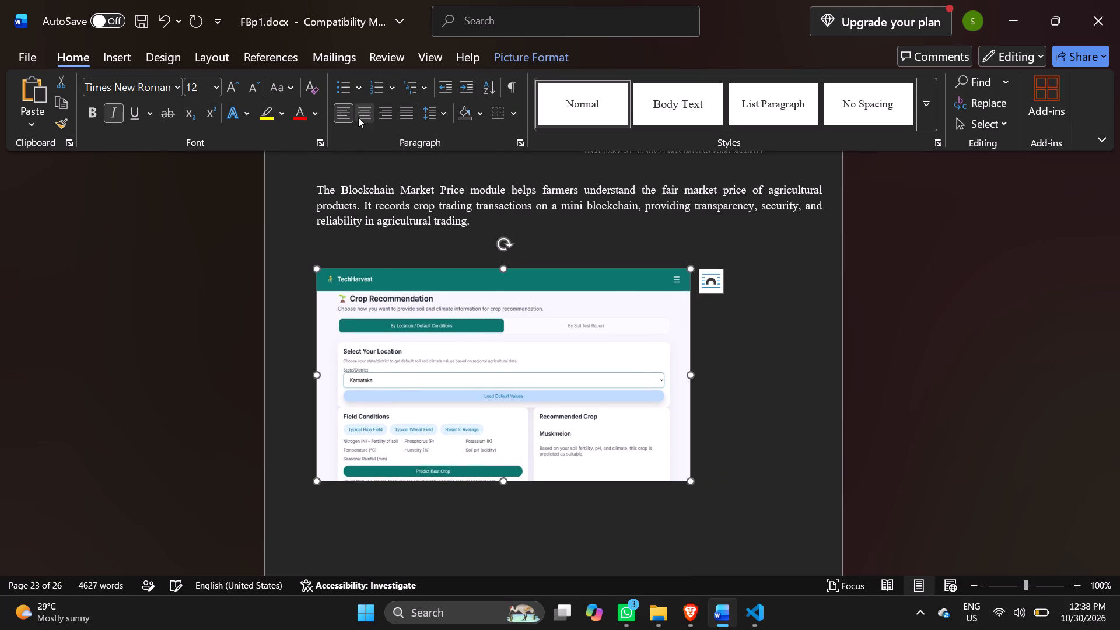
{"action": "left_click", "coordinate": [362, 114]}
Prepare a centred italic line under the Crop Recommendation screenshot and paste a copy of the Figure 9.3 caption there.
{"action": "left_click", "coordinate": [554, 504]}
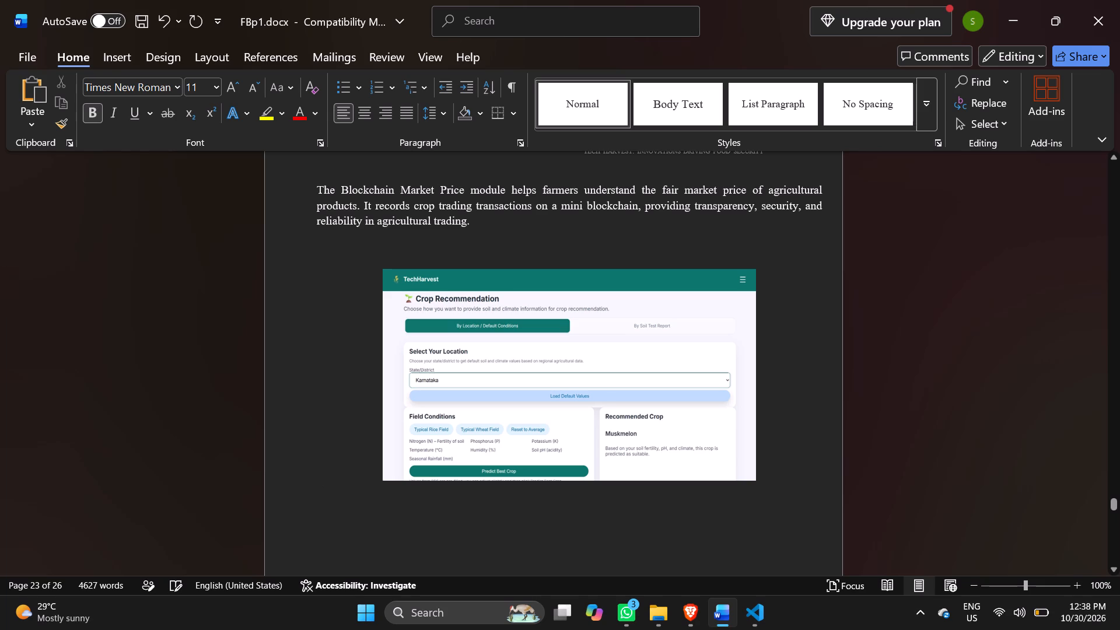
{"action": "key", "text": "Return"}
{"action": "left_click", "coordinate": [365, 118]}
{"action": "left_click", "coordinate": [114, 114]}
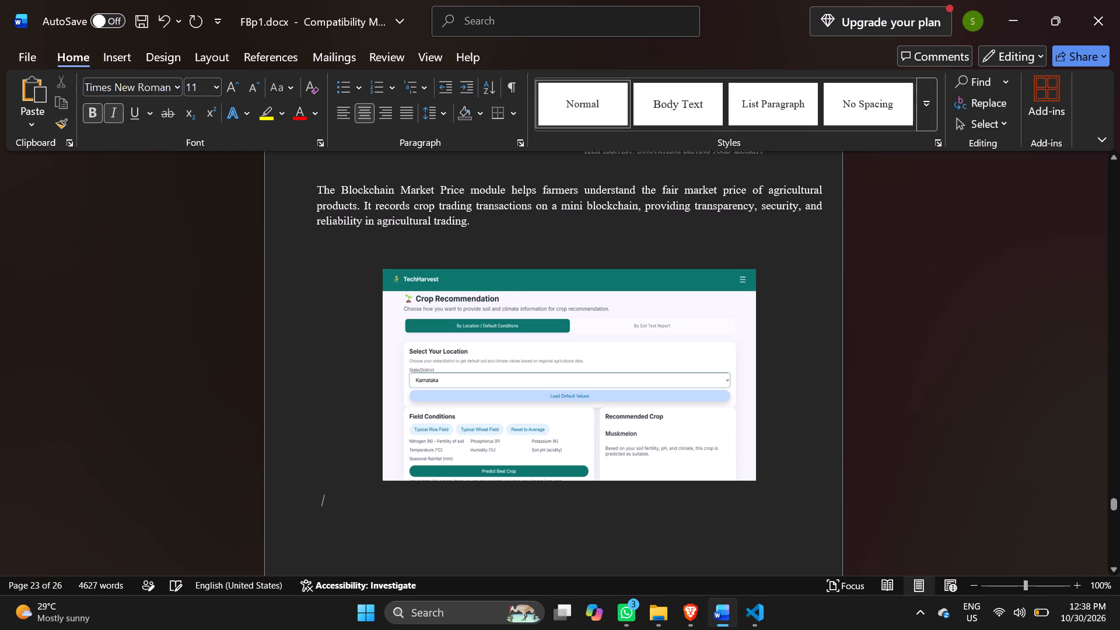
{"action": "scroll", "coordinate": [508, 324], "scroll_direction": "up", "scroll_amount": 5}
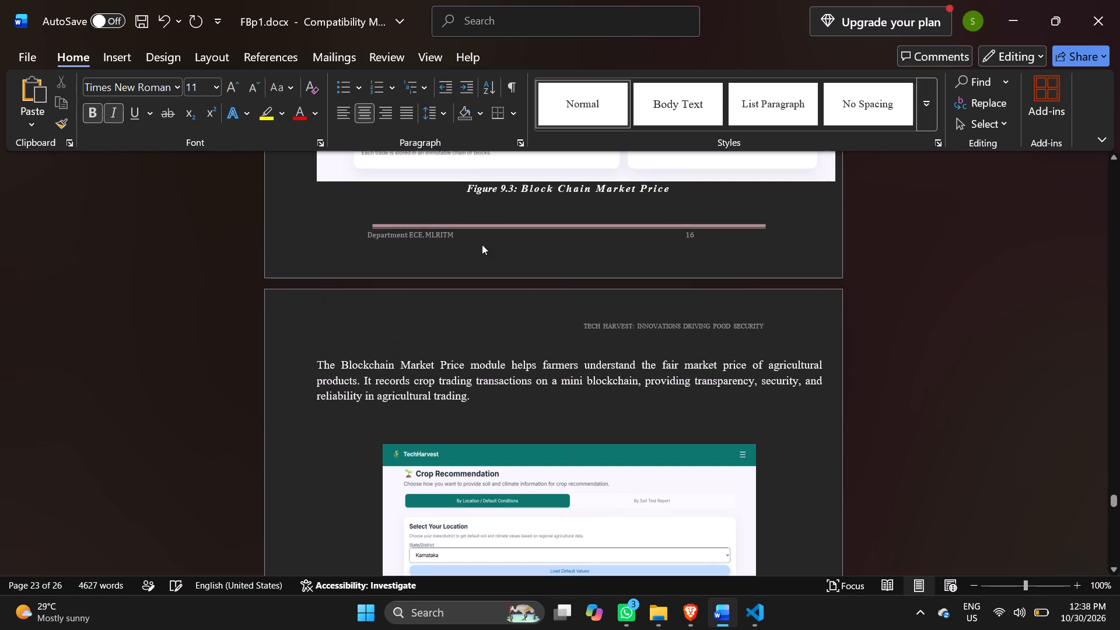
{"action": "left_click_drag", "start_coordinate": [457, 190], "coordinate": [698, 198]}
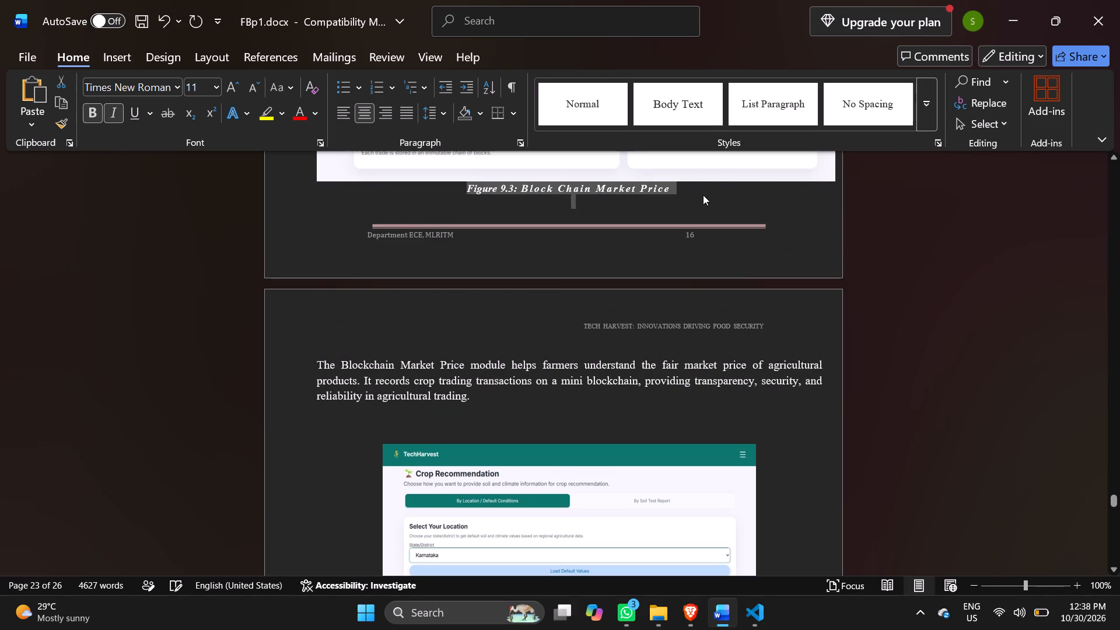
{"action": "key", "text": "ctrl+c"}
{"action": "scroll", "coordinate": [706, 333], "scroll_direction": "down", "scroll_amount": 6}
{"action": "left_click", "coordinate": [505, 465]}
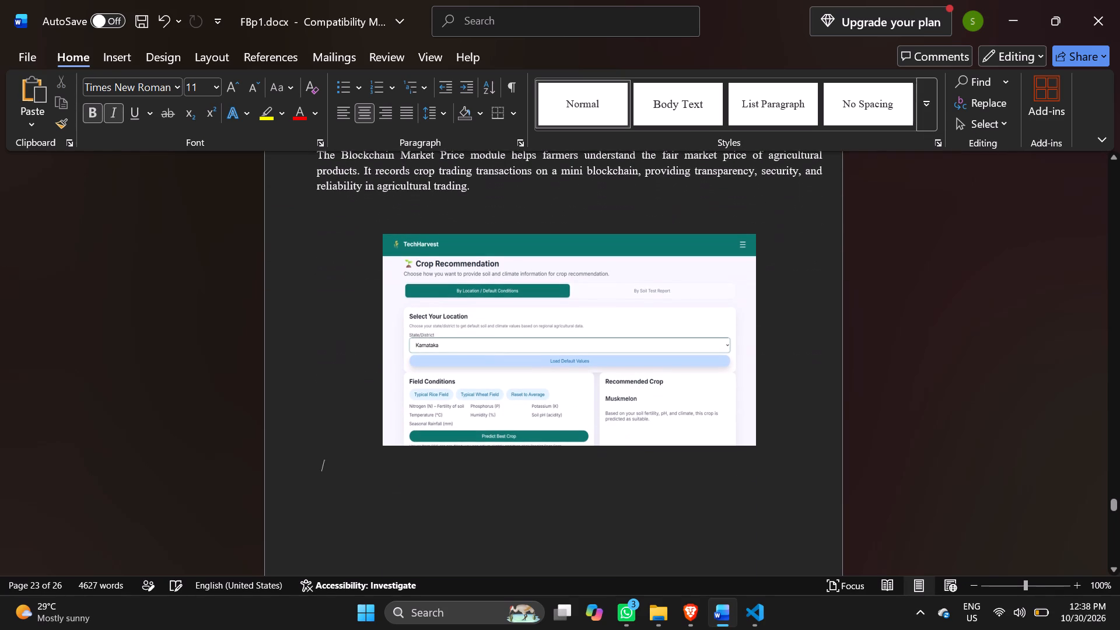
{"action": "key", "text": "ctrl+v"}
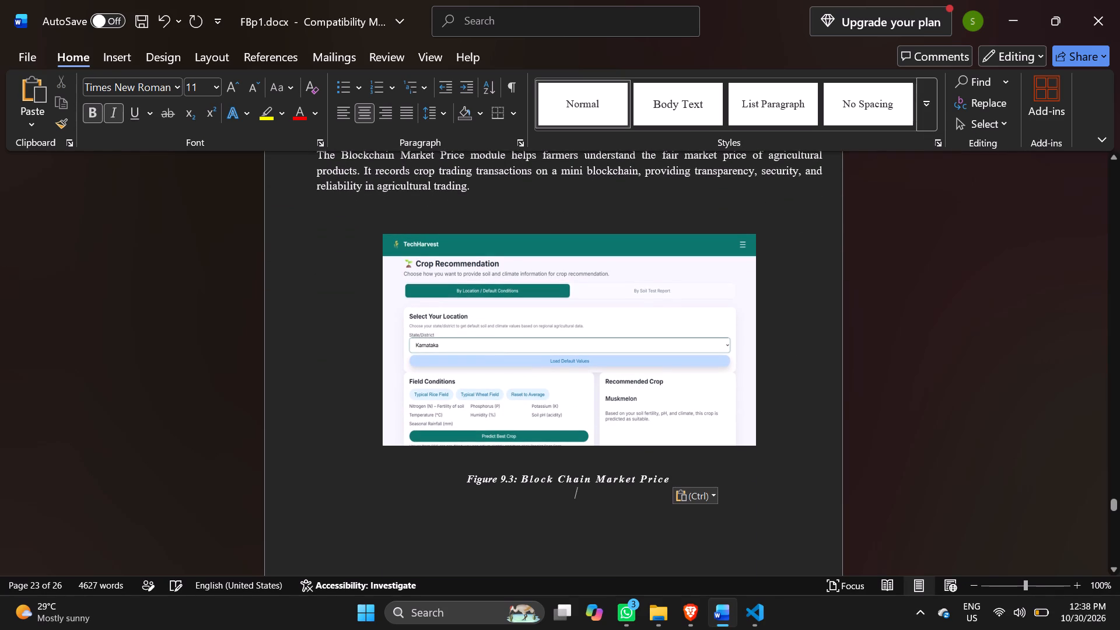
Change the pasted caption to read "Figure 9.4:Crop Recommendation".
{"action": "left_click", "coordinate": [671, 479]}
{"action": "key", "text": "BackSpace"}
{"action": "key", "text": "BackSpace"}
{"action": "key", "text": "BackSpace"}
{"action": "key", "text": "BackSpace"}
{"action": "key", "text": "BackSpace"}
{"action": "key", "text": "BackSpace"}
{"action": "key", "text": "BackSpace"}
{"action": "key", "text": "BackSpace"}
{"action": "key", "text": "BackSpace"}
{"action": "key", "text": "BackSpace"}
{"action": "key", "text": "BackSpace"}
{"action": "key", "text": "BackSpace"}
{"action": "key", "text": "BackSpace"}
{"action": "key", "text": "BackSpace"}
{"action": "key", "text": "BackSpace"}
{"action": "key", "text": "BackSpace"}
{"action": "key", "text": "BackSpace"}
{"action": "key", "text": "BackSpace"}
{"action": "key", "text": "BackSpace"}
{"action": "key", "text": "BackSpace"}
{"action": "key", "text": "BackSpace"}
{"action": "key", "text": "BackSpace"}
{"action": "key", "text": "BackSpace"}
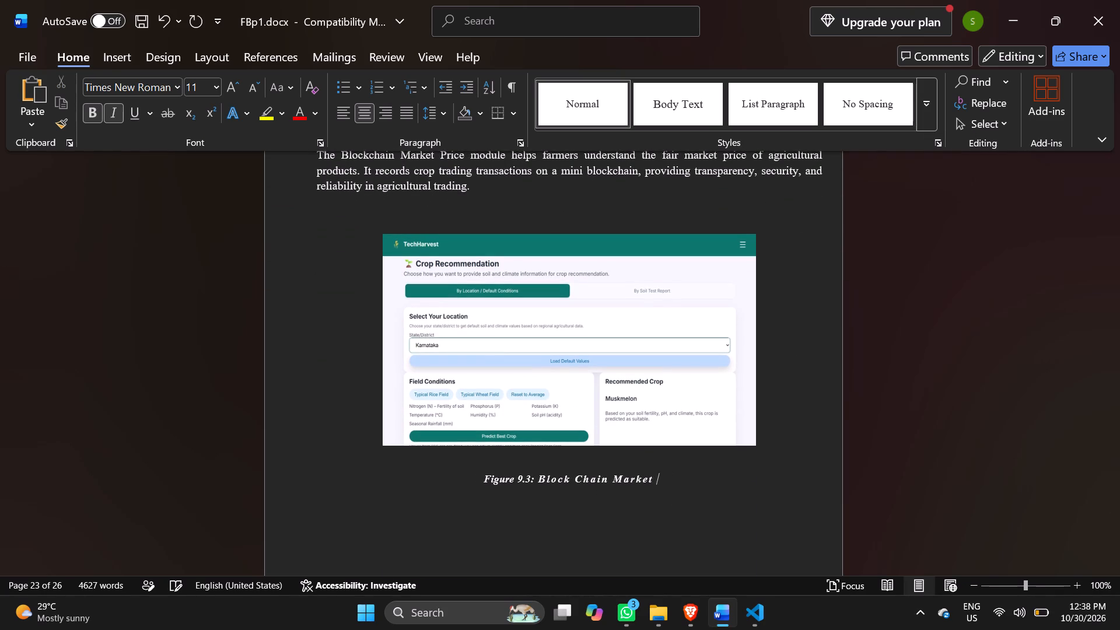
{"action": "key", "text": "BackSpace"}
{"action": "key", "text": "BackSpace"}
{"action": "key", "text": "BackSpace"}
{"action": "key", "text": "BackSpace"}
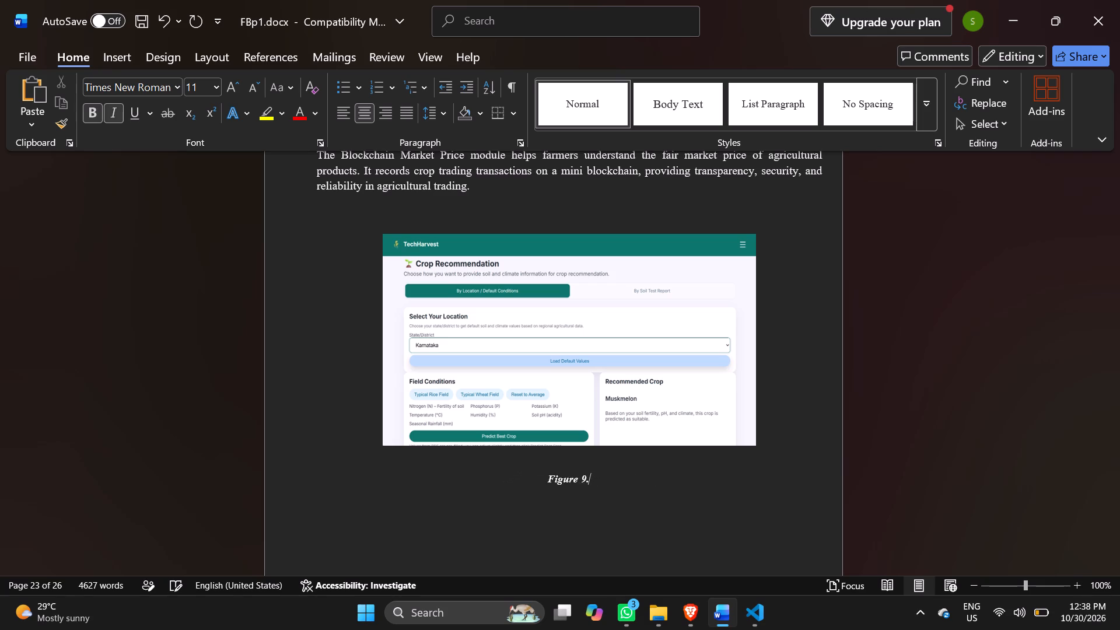
{"action": "type", "text": "4:"}
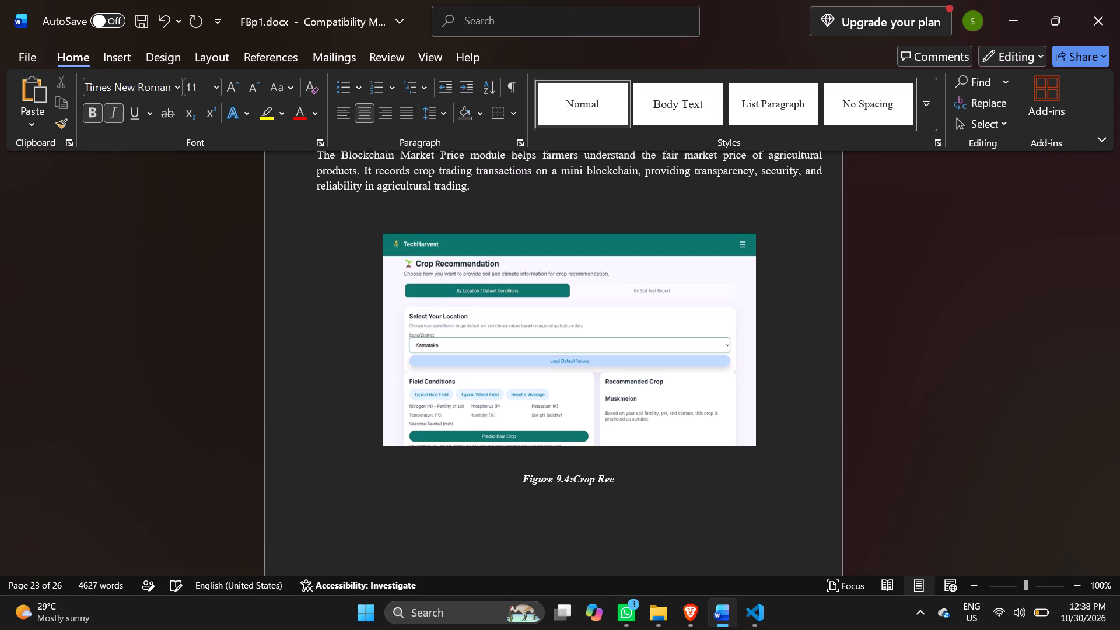
{"action": "key", "text": "o"}
{"action": "type", "text": "mmendation"}
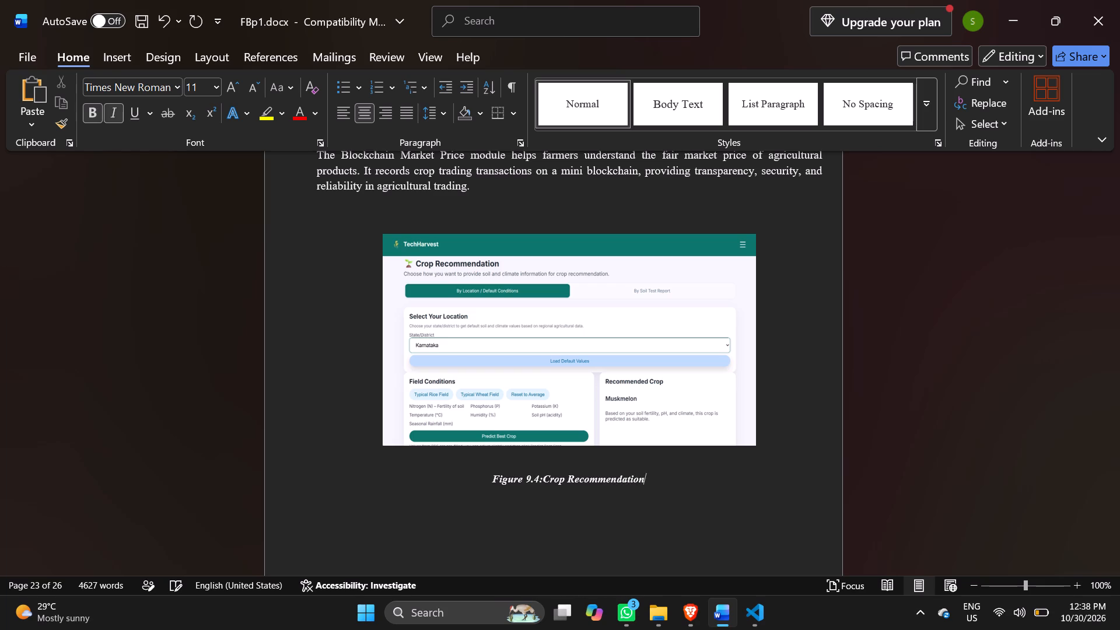
Correct the spacing in the Figure 9.4 caption by accepting the grammar suggestion "9.4: Crop".
{"action": "left_click", "coordinate": [563, 469]}
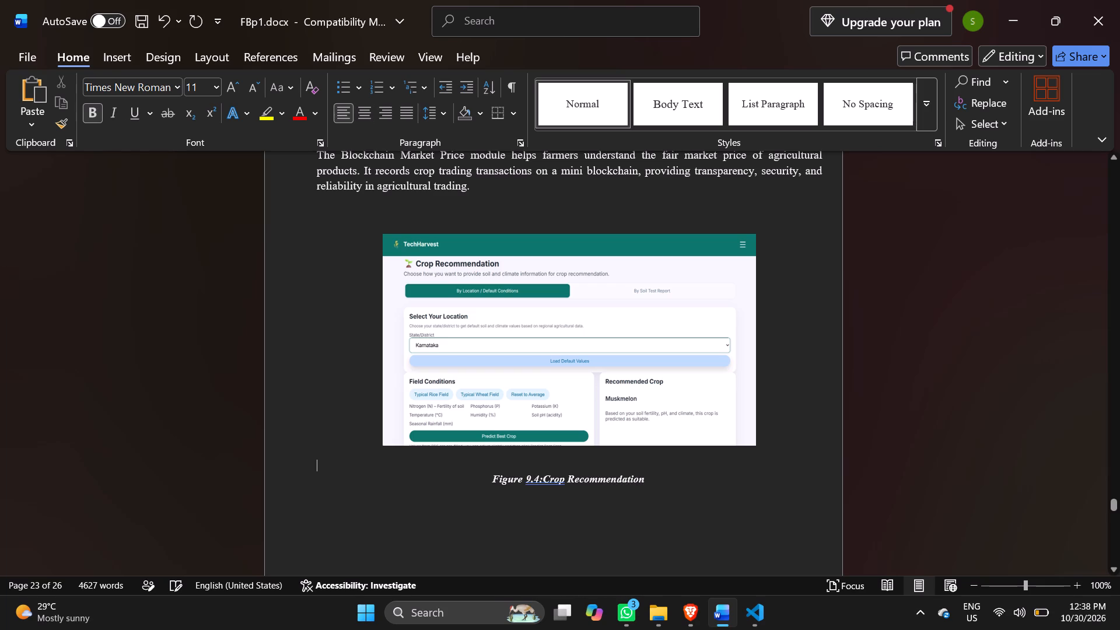
{"action": "left_click", "coordinate": [575, 461]}
{"action": "left_click", "coordinate": [550, 486]}
{"action": "right_click", "coordinate": [550, 486]}
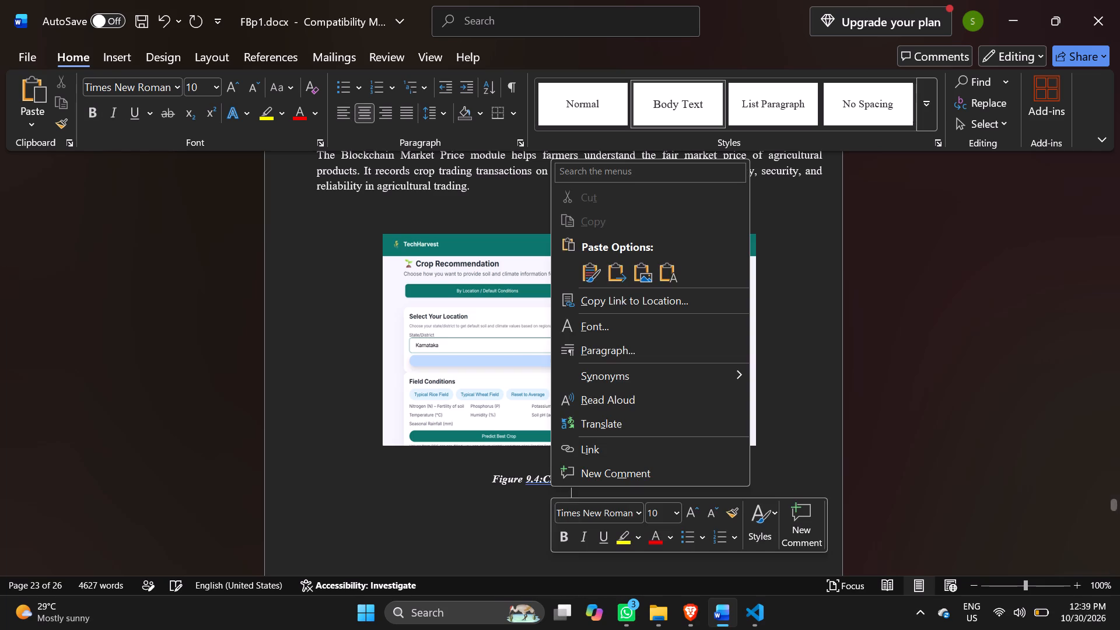
{"action": "left_click", "coordinate": [538, 475]}
{"action": "left_click", "coordinate": [547, 477]}
{"action": "right_click", "coordinate": [547, 477]}
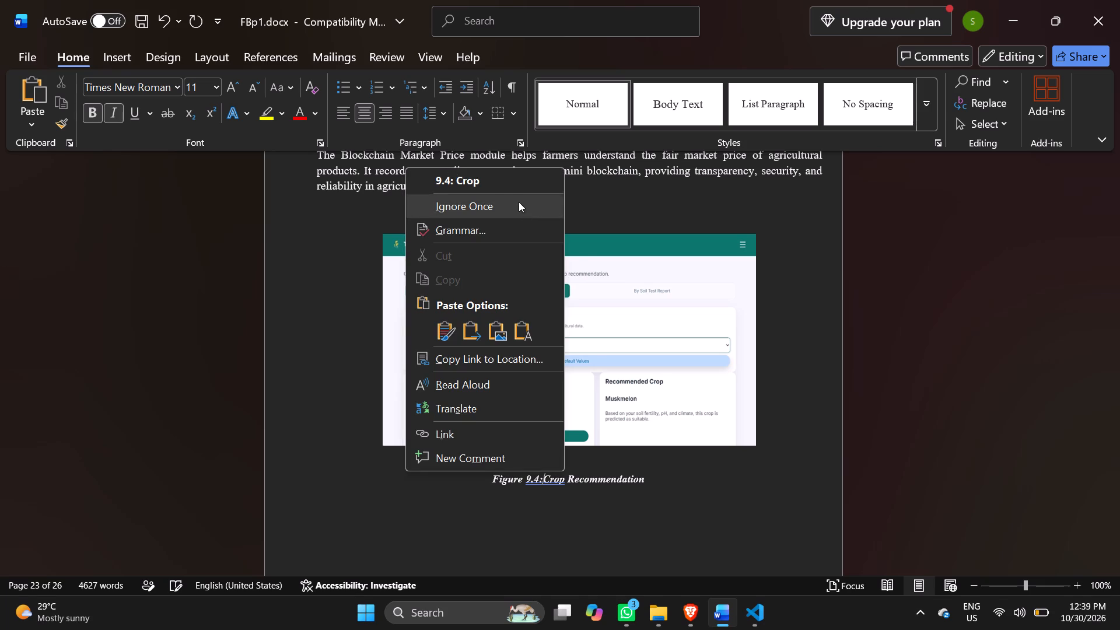
{"action": "left_click", "coordinate": [512, 186]}
Remove the blank line between the Crop Recommendation screenshot and its Figure 9.4 caption.
{"action": "left_click", "coordinate": [547, 458]}
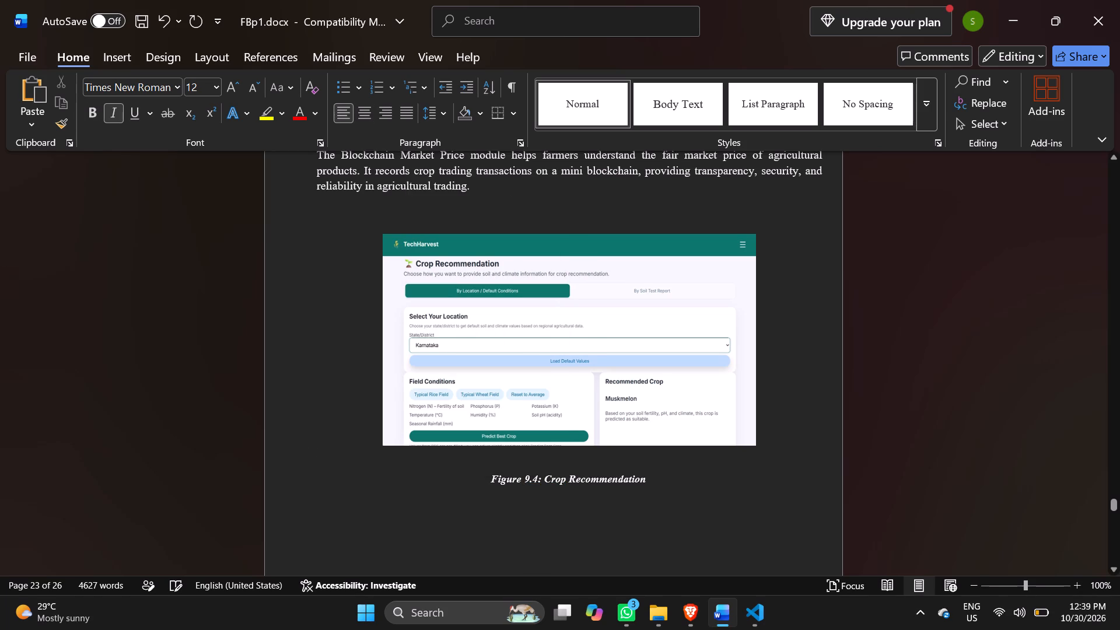
{"action": "key", "text": "BackSpace"}
{"action": "key", "text": "BackSpace"}
{"action": "scroll", "coordinate": [595, 477], "scroll_direction": "down", "scroll_amount": 5}
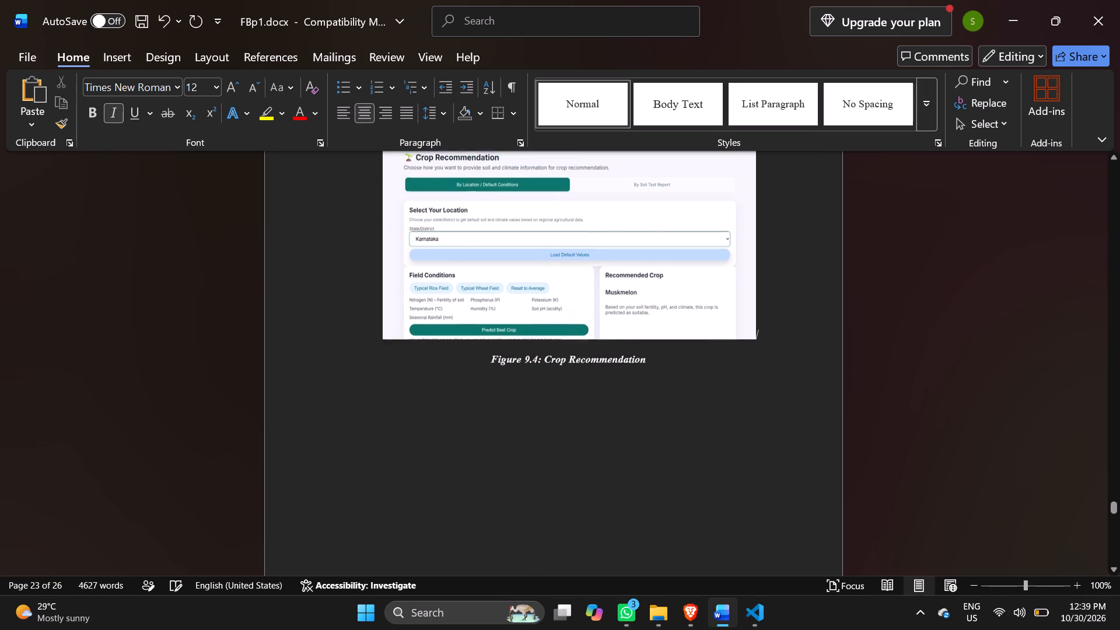
Enlarge the Crop Recommendation screenshot proportionally to nearly the width of the body text.
{"action": "scroll", "coordinate": [626, 388], "scroll_direction": "up", "scroll_amount": 7}
{"action": "left_click", "coordinate": [536, 414]}
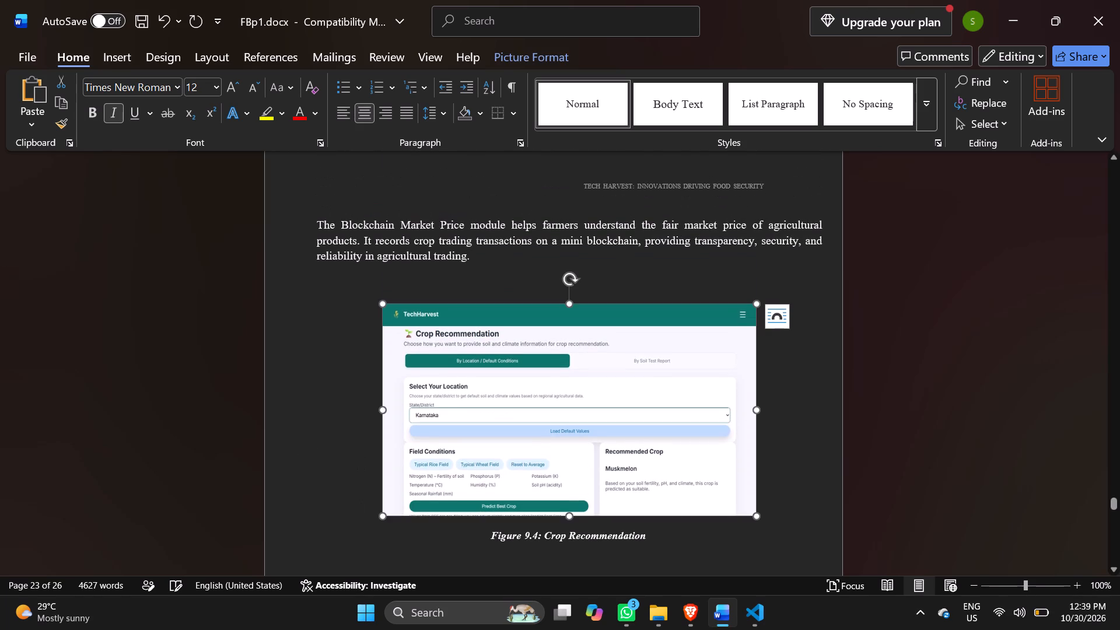
{"action": "left_click_drag", "start_coordinate": [383, 512], "coordinate": [361, 550]}
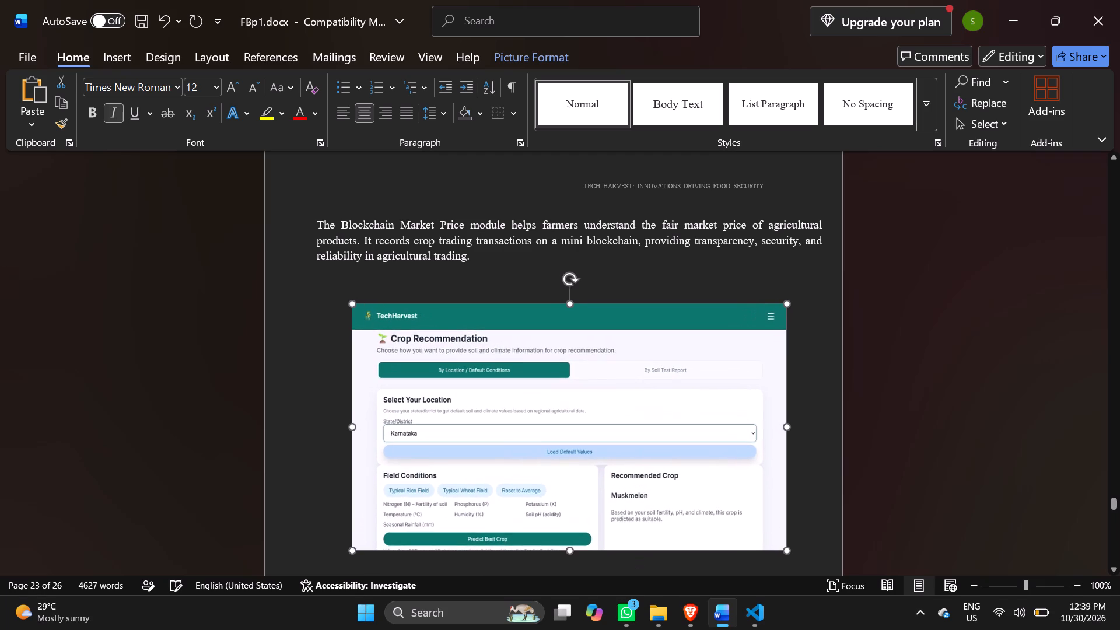
{"action": "left_click_drag", "start_coordinate": [361, 550], "coordinate": [352, 565]}
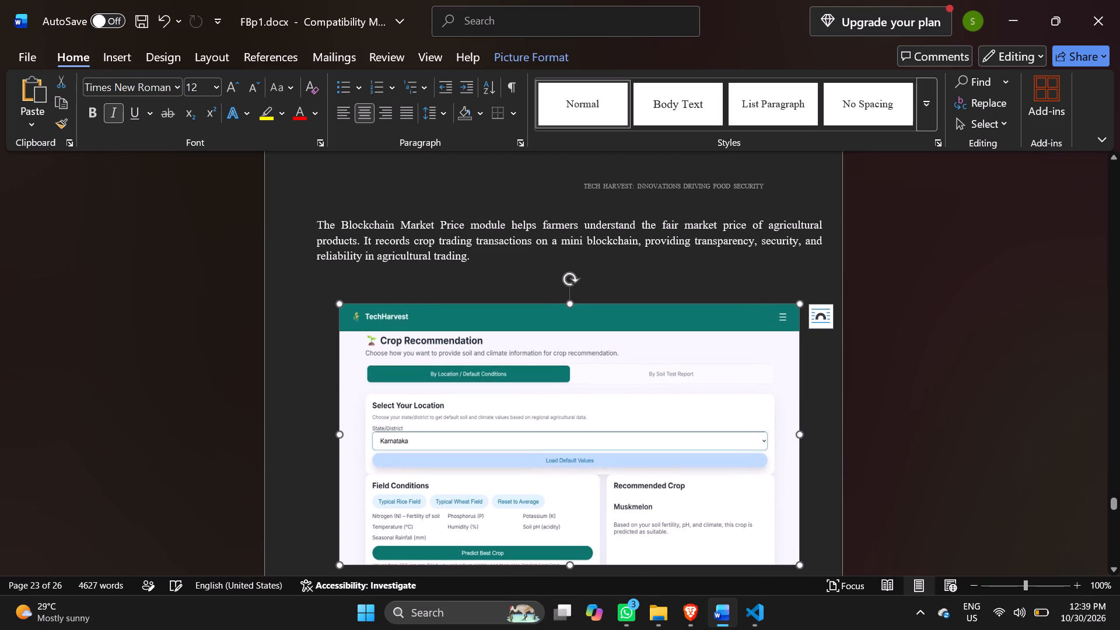
{"action": "left_click", "coordinate": [486, 530]}
Shrink the Blockchain Market Price screenshot to the body text width and stretch its height slightly.
{"action": "scroll", "coordinate": [443, 257], "scroll_direction": "up", "scroll_amount": 9}
{"action": "left_click", "coordinate": [492, 278]}
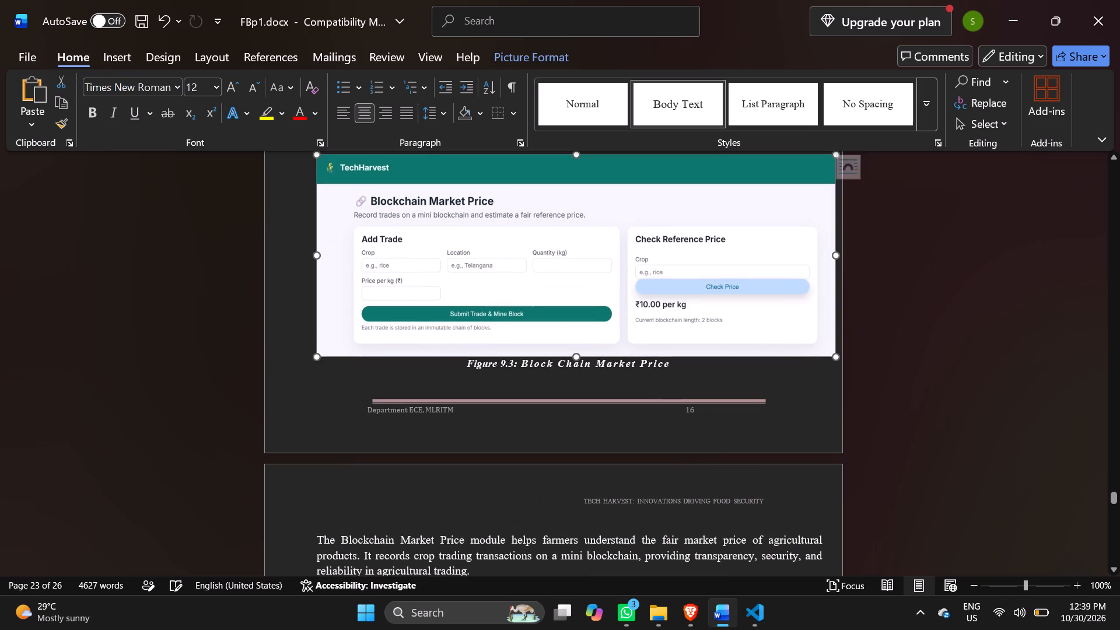
{"action": "left_click_drag", "start_coordinate": [831, 356], "coordinate": [812, 354]}
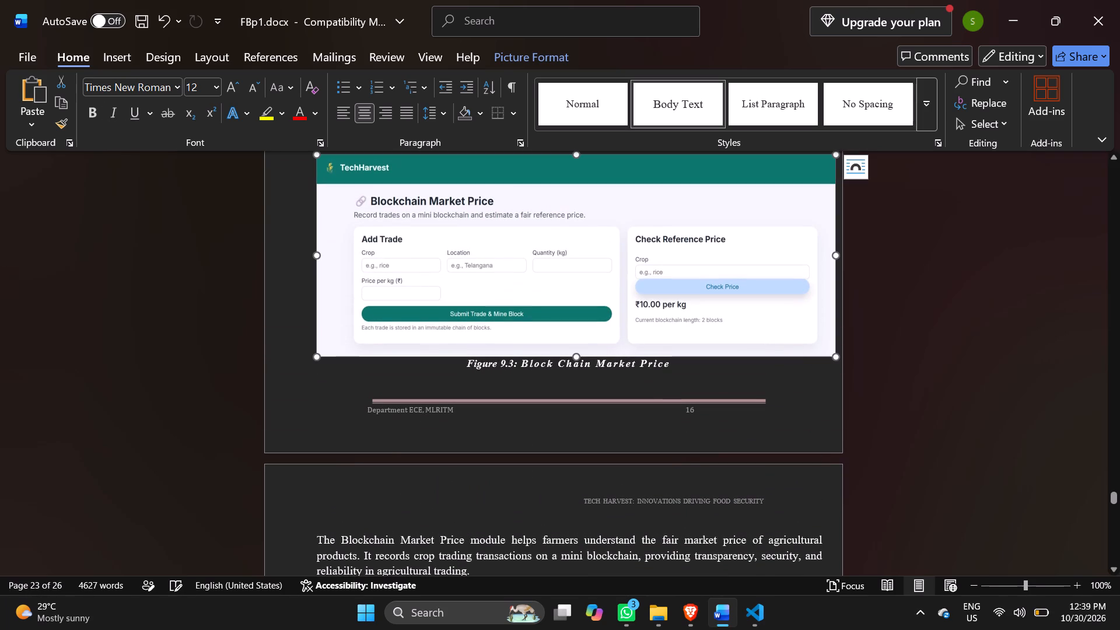
{"action": "left_click_drag", "start_coordinate": [836, 356], "coordinate": [821, 341]}
{"action": "scroll", "coordinate": [547, 195], "scroll_direction": "up", "scroll_amount": 5}
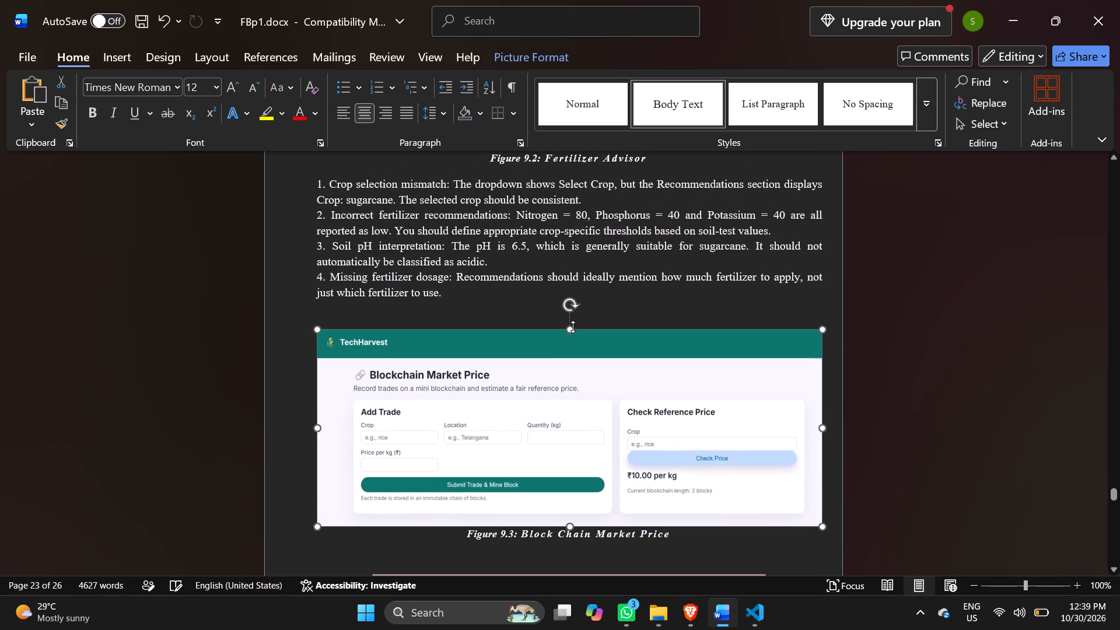
{"action": "left_click_drag", "start_coordinate": [570, 328], "coordinate": [566, 309]}
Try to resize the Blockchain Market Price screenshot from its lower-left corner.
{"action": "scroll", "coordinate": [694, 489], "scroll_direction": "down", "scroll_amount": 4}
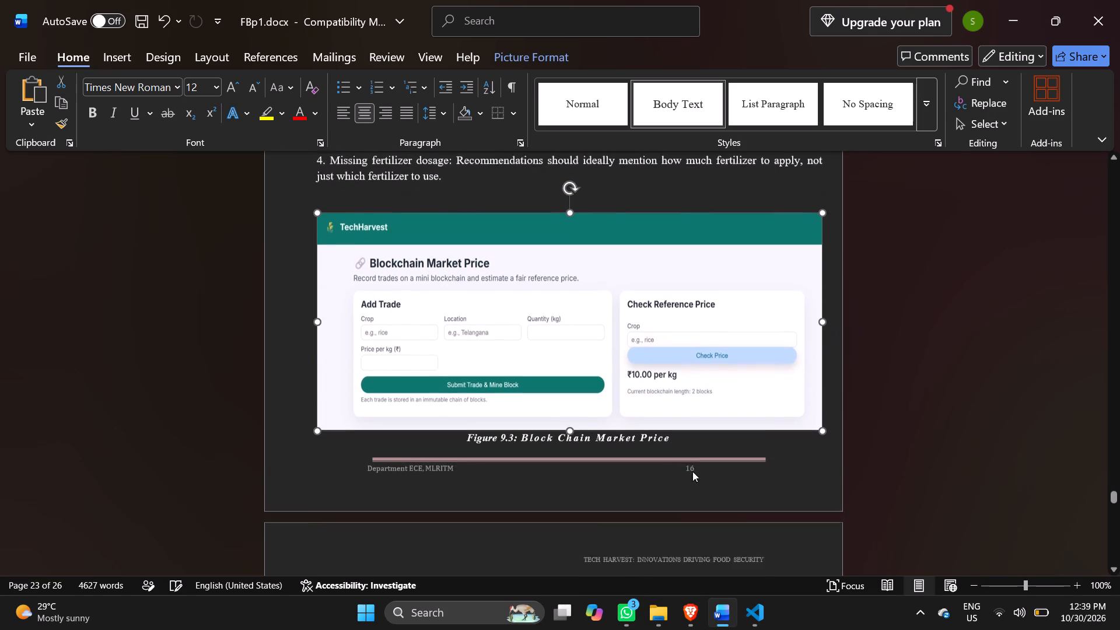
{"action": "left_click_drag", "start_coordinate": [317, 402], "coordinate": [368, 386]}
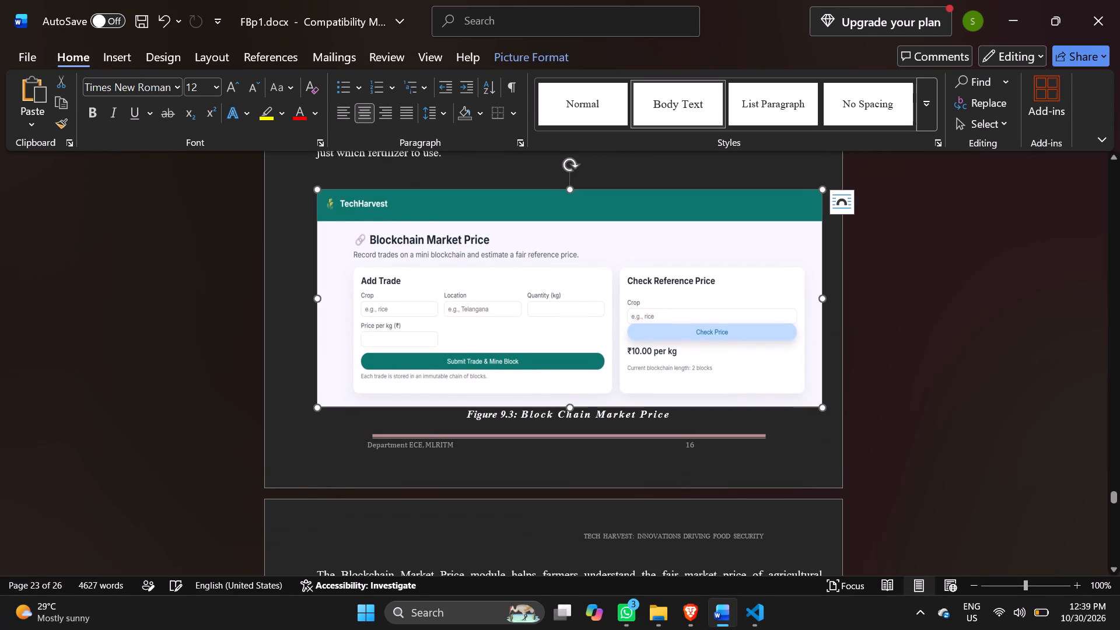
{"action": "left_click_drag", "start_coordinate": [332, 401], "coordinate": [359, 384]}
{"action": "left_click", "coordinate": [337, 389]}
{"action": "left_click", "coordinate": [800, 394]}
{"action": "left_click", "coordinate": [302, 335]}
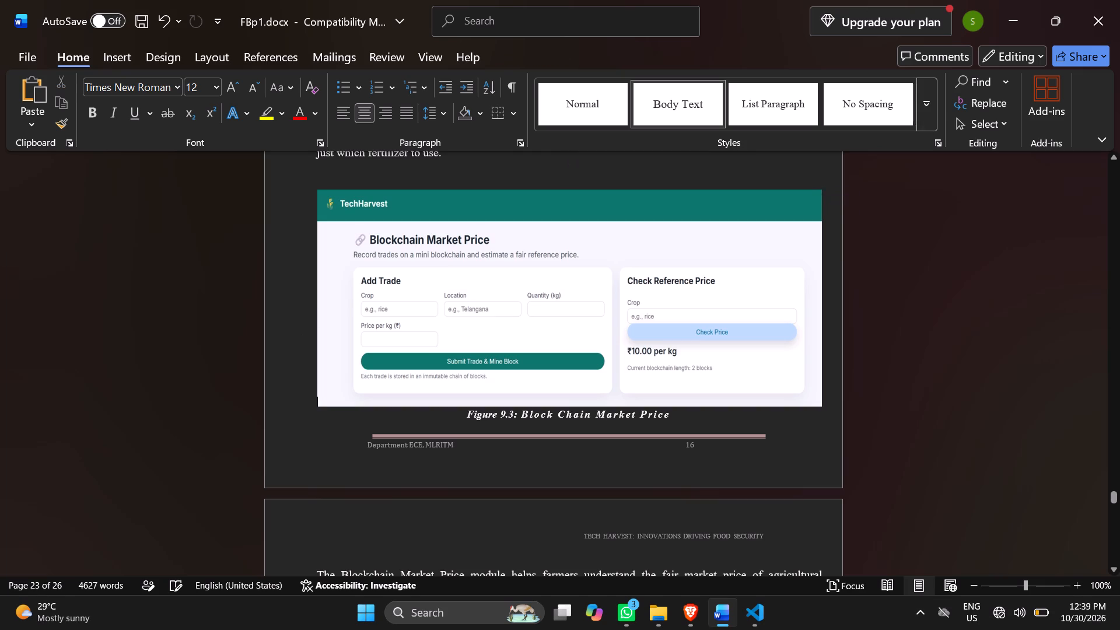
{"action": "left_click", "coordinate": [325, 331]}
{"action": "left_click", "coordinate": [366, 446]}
Add a left-aligned blank line below the Figure 9.4 caption.
{"action": "scroll", "coordinate": [373, 460], "scroll_direction": "down", "scroll_amount": 6}
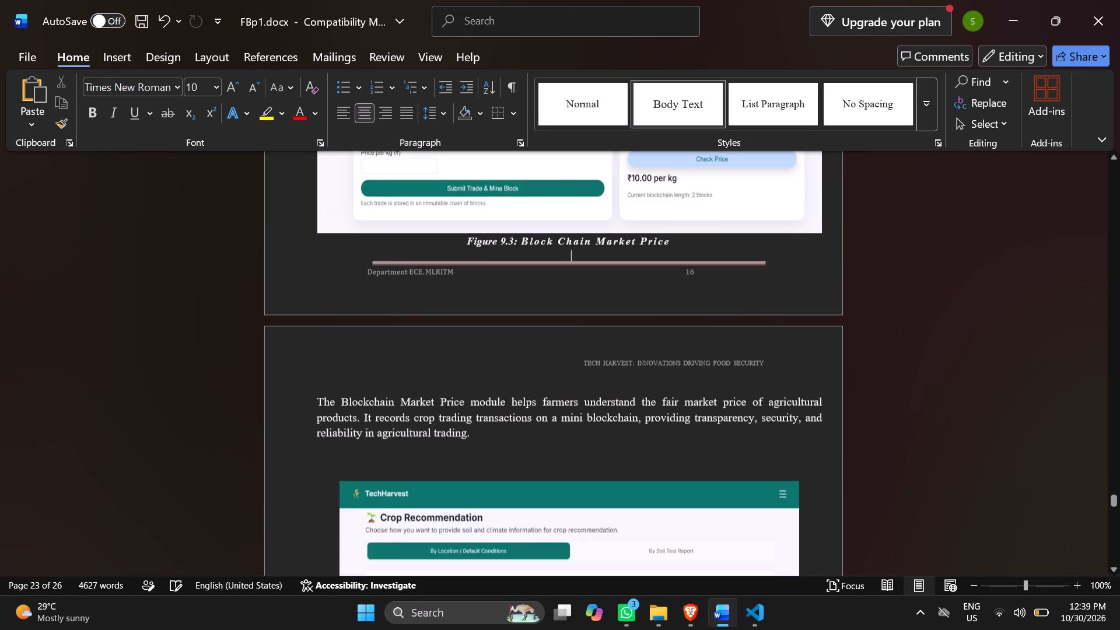
{"action": "scroll", "coordinate": [426, 473], "scroll_direction": "down", "scroll_amount": 20}
{"action": "scroll", "coordinate": [426, 473], "scroll_direction": "down", "scroll_amount": 3}
{"action": "scroll", "coordinate": [509, 449], "scroll_direction": "up", "scroll_amount": 11}
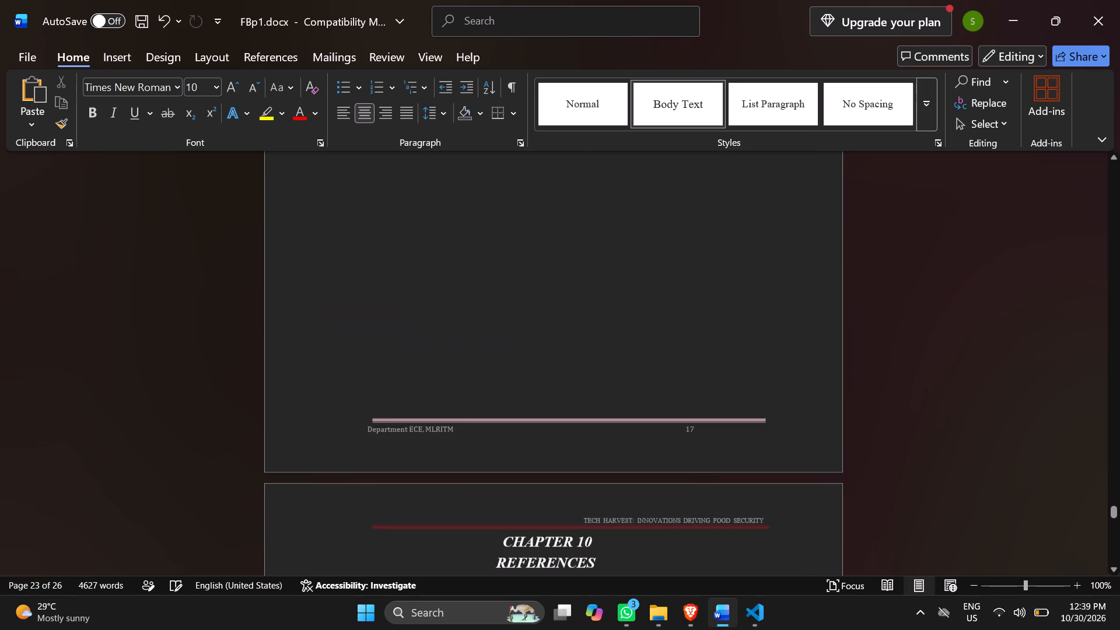
{"action": "scroll", "coordinate": [586, 400], "scroll_direction": "up", "scroll_amount": 6}
{"action": "scroll", "coordinate": [598, 403], "scroll_direction": "down", "scroll_amount": 7}
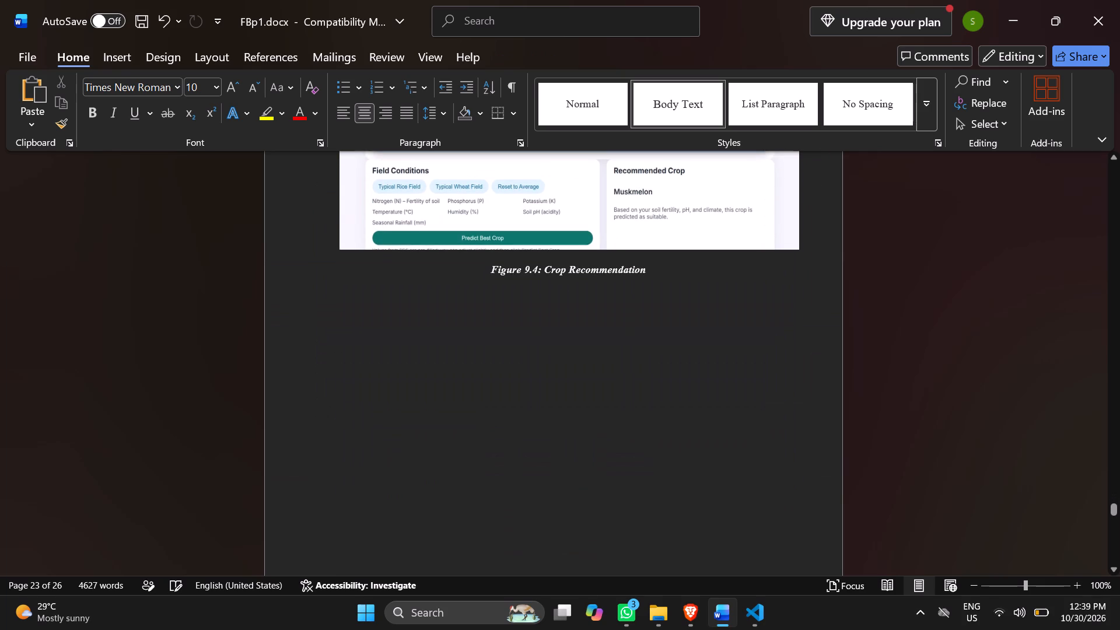
{"action": "left_click", "coordinate": [514, 416]}
{"action": "key", "text": "Return"}
{"action": "left_click", "coordinate": [345, 118]}
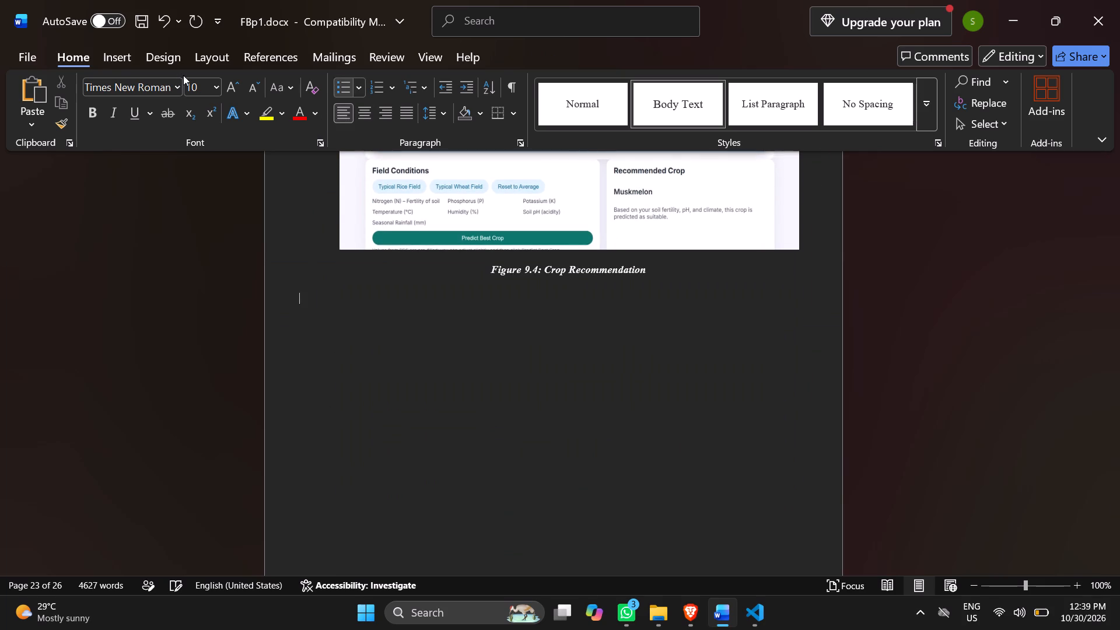
Insert the desktop picture "WhatsApp Image 2026-10-30 at 10.55.25 AM" below the Figure 9.4 caption.
{"action": "left_click", "coordinate": [108, 67]}
{"action": "left_click", "coordinate": [178, 120]}
{"action": "left_click", "coordinate": [226, 176]}
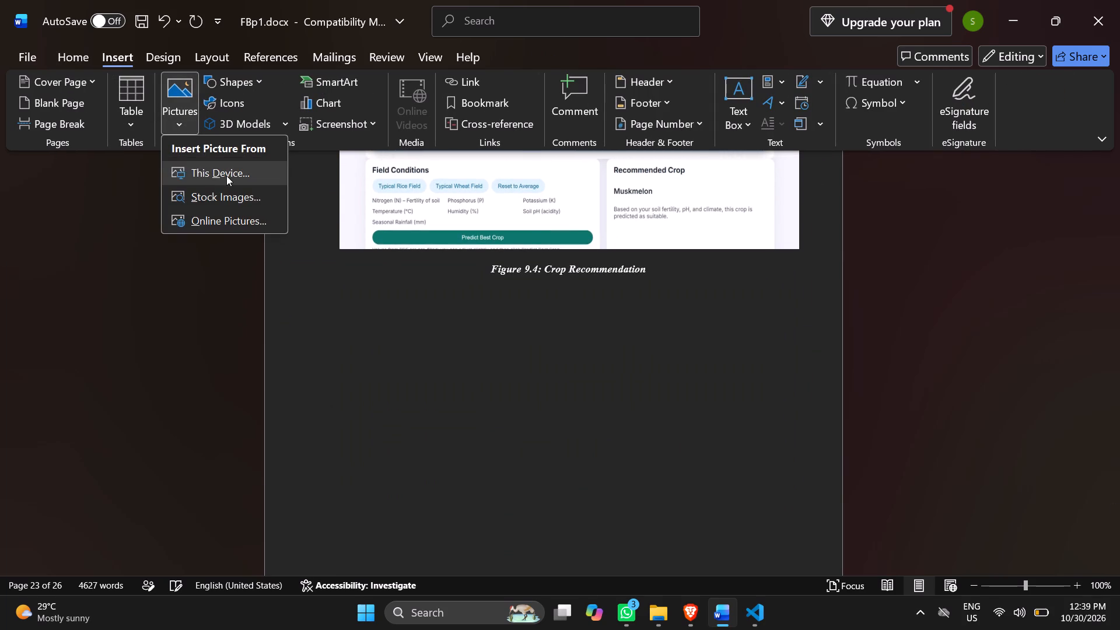
{"action": "scroll", "coordinate": [297, 185], "scroll_direction": "down", "scroll_amount": 5}
{"action": "scroll", "coordinate": [311, 201], "scroll_direction": "up", "scroll_amount": 1}
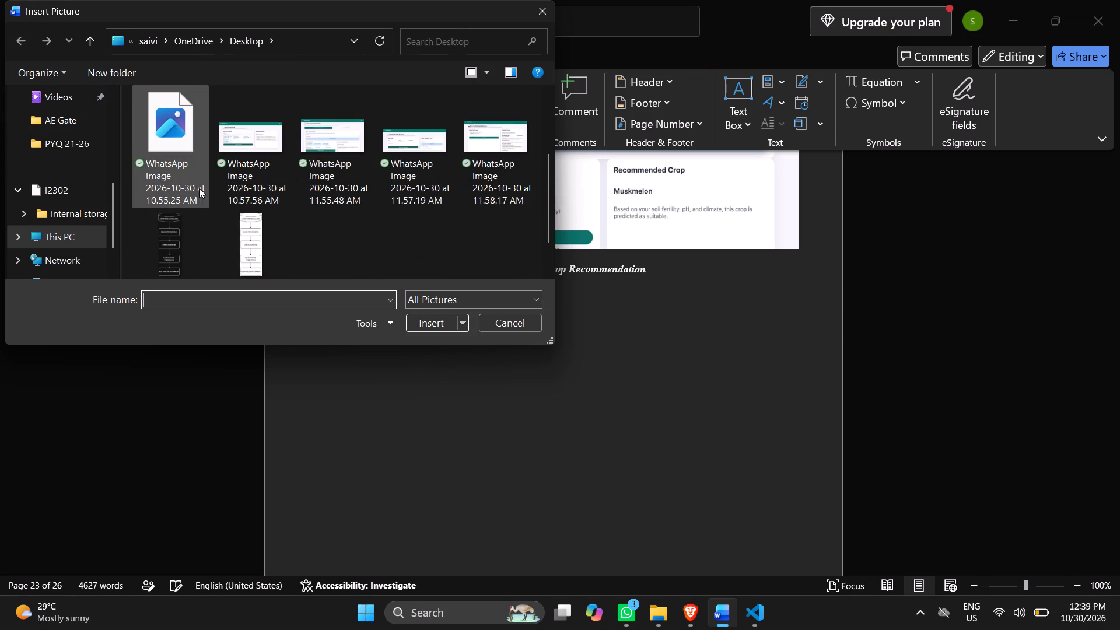
{"action": "scroll", "coordinate": [192, 184], "scroll_direction": "up", "scroll_amount": 1}
{"action": "scroll", "coordinate": [484, 212], "scroll_direction": "down", "scroll_amount": 2}
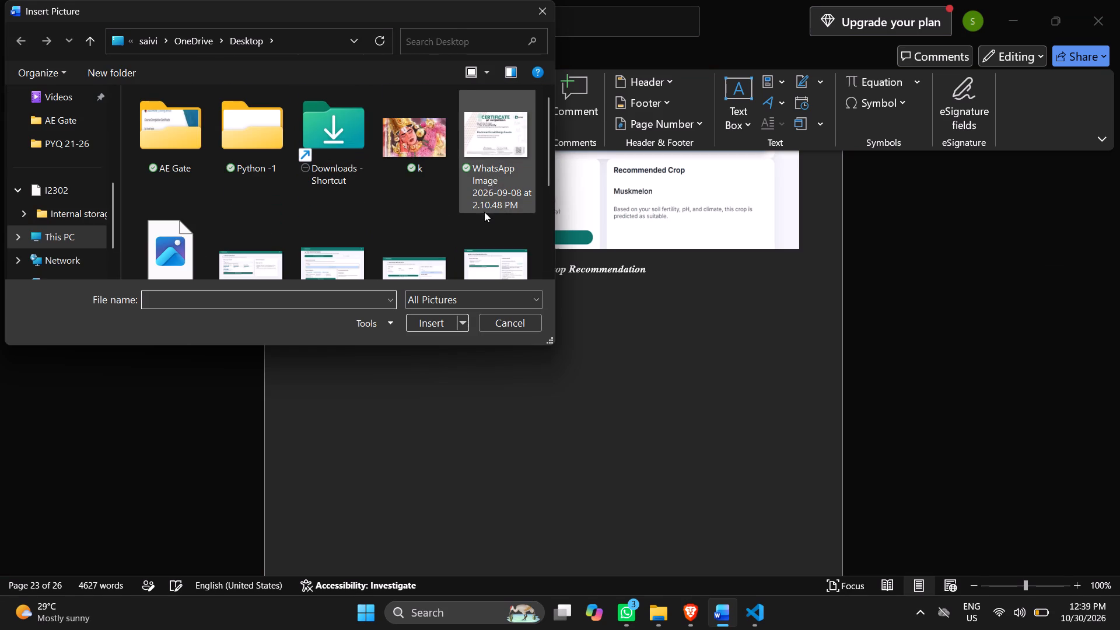
{"action": "scroll", "coordinate": [178, 170], "scroll_direction": "up", "scroll_amount": 1}
{"action": "left_click", "coordinate": [179, 168]}
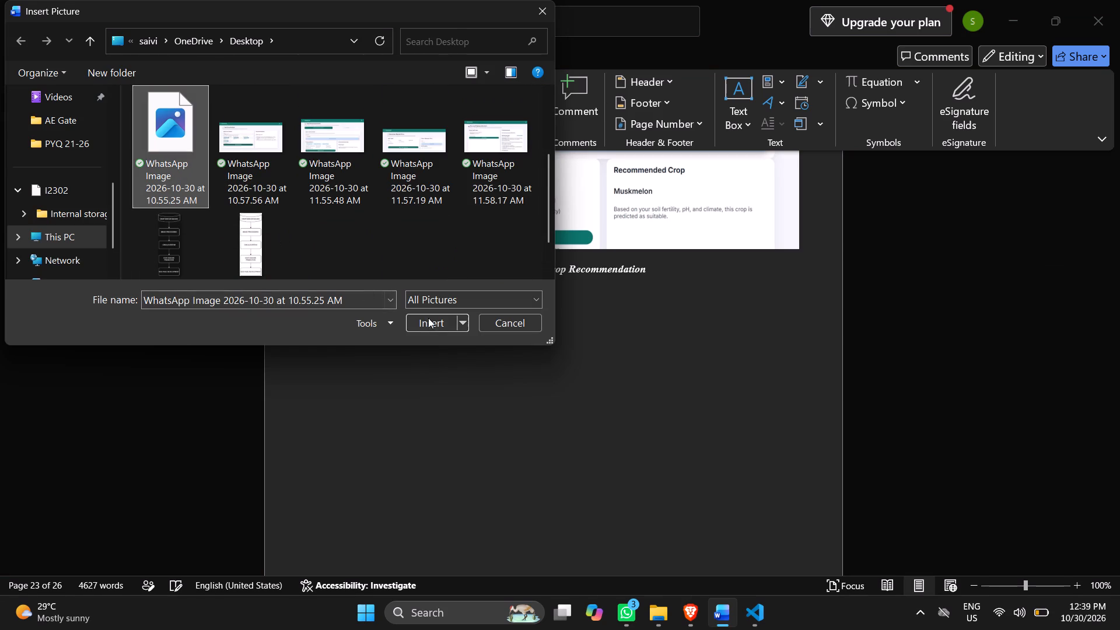
{"action": "left_click", "coordinate": [430, 323]}
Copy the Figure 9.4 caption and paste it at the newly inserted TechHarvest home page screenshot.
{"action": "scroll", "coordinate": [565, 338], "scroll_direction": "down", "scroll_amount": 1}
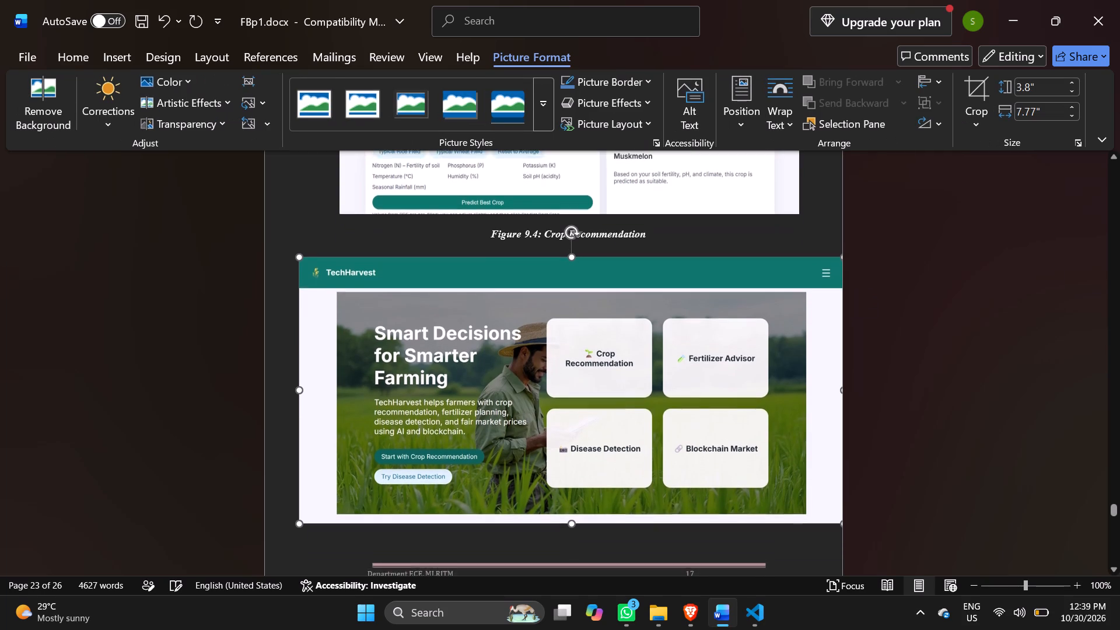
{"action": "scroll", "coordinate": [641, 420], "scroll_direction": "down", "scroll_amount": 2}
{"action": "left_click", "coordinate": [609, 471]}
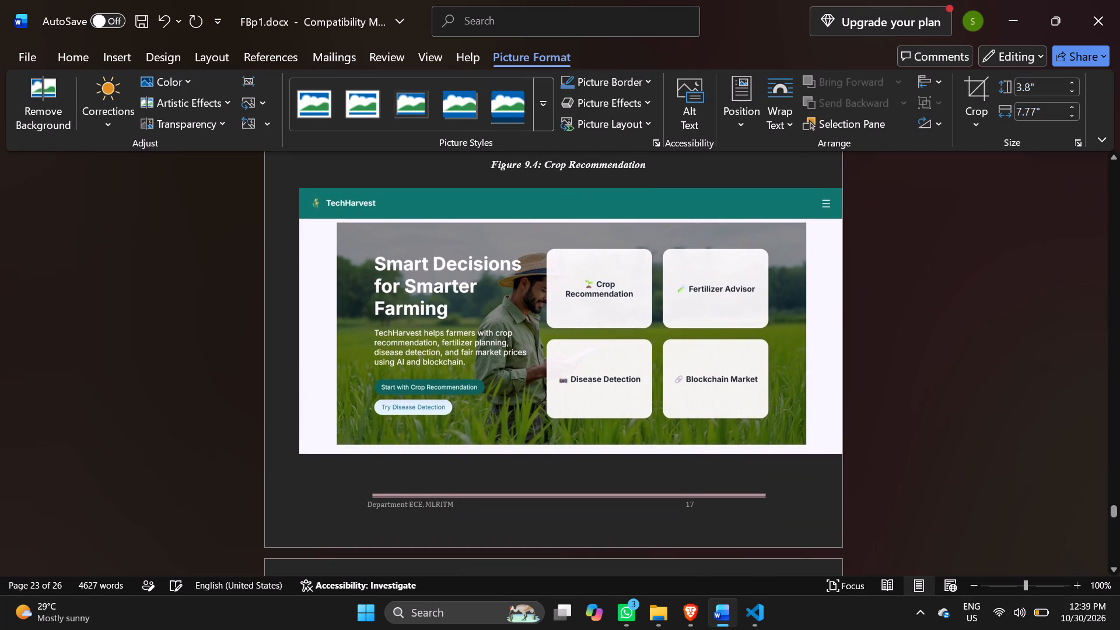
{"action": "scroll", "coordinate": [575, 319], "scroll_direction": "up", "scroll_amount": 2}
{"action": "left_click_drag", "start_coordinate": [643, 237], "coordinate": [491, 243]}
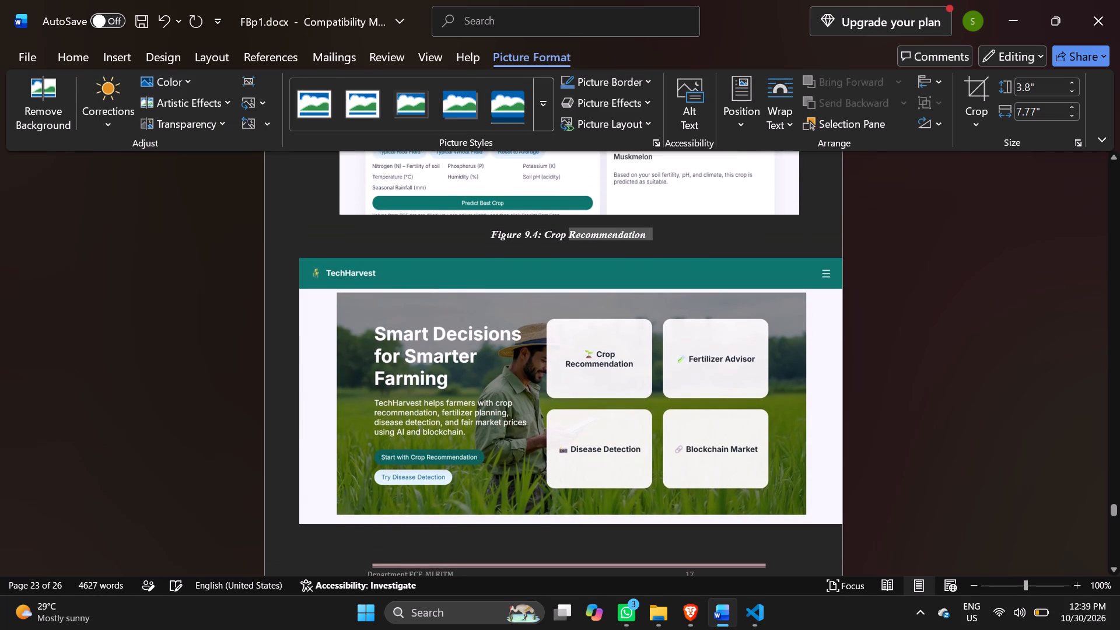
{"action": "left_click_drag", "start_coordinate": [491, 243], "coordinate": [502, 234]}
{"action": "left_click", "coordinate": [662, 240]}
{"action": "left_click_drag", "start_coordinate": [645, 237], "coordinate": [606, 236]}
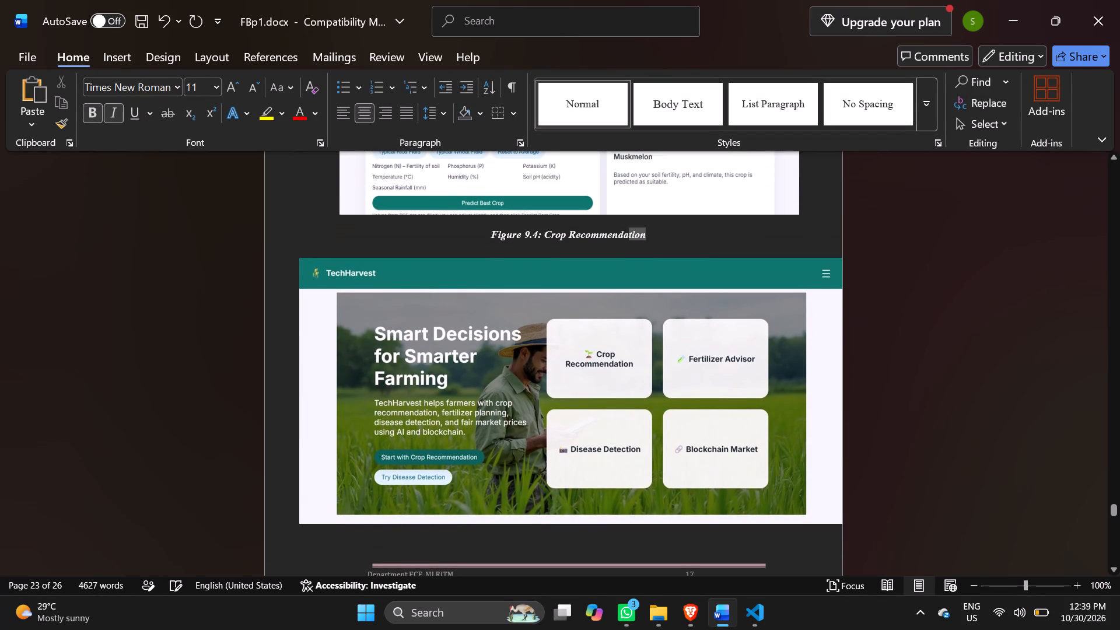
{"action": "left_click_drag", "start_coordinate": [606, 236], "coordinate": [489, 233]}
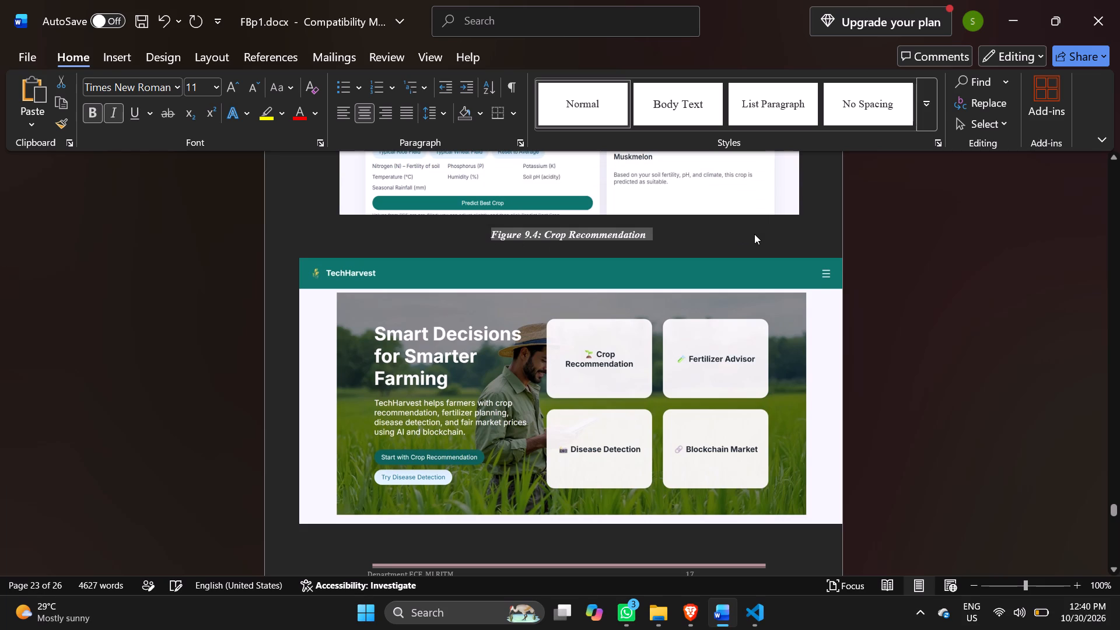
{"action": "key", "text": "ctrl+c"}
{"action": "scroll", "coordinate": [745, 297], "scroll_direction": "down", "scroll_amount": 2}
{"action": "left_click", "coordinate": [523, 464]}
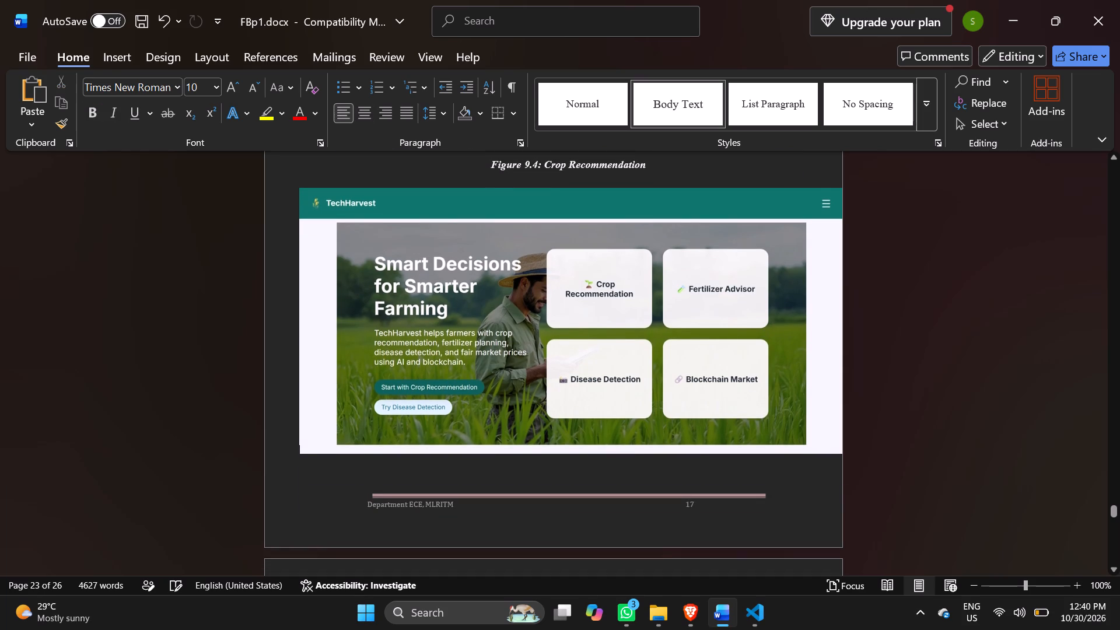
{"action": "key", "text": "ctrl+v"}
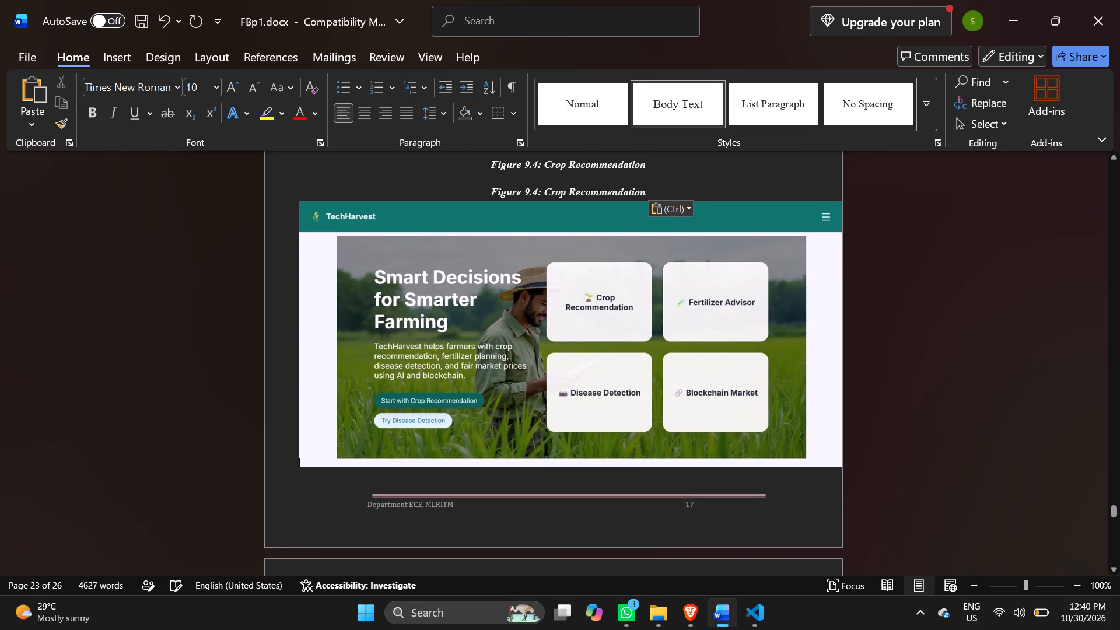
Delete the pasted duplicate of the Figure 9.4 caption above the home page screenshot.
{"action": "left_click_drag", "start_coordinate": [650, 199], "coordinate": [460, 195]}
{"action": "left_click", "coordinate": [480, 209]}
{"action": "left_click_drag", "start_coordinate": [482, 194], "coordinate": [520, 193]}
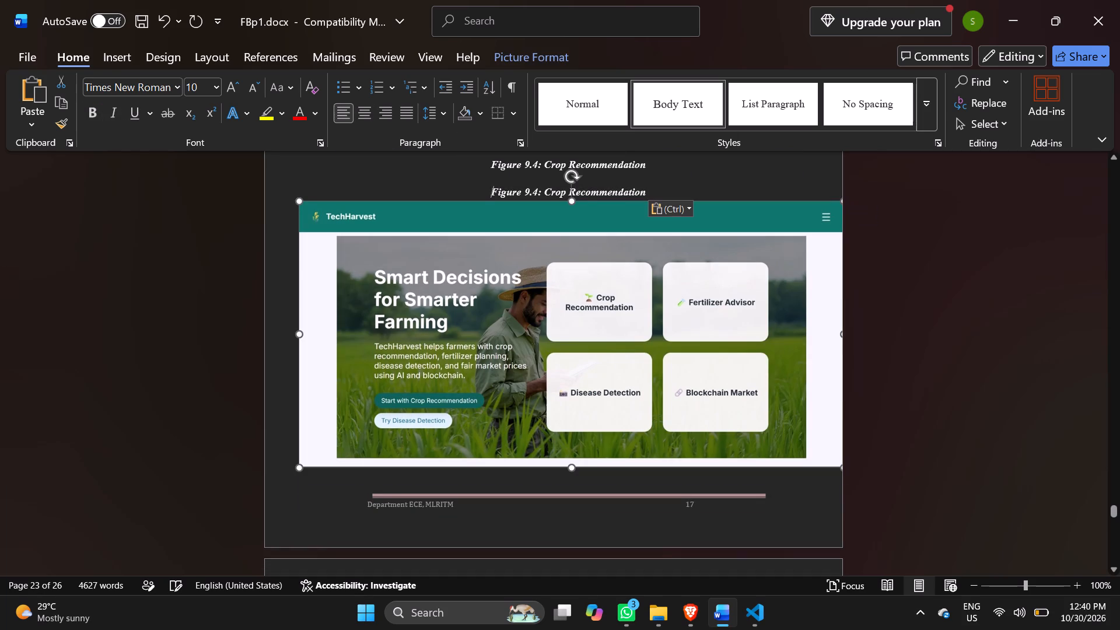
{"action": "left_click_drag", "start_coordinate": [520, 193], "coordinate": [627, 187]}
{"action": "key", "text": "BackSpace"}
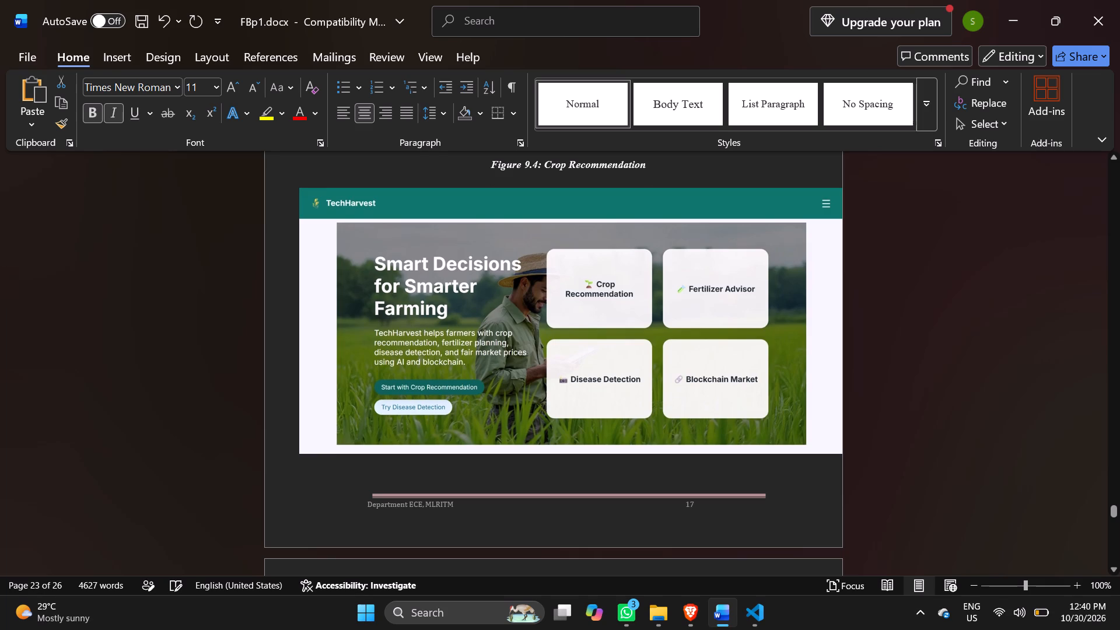
Shrink the TechHarvest home page screenshot below the Figure 9.4 caption proportionally and centre it on the page.
{"action": "scroll", "coordinate": [482, 415], "scroll_direction": "down", "scroll_amount": 6}
{"action": "scroll", "coordinate": [544, 378], "scroll_direction": "down", "scroll_amount": 3}
{"action": "scroll", "coordinate": [539, 375], "scroll_direction": "up", "scroll_amount": 11}
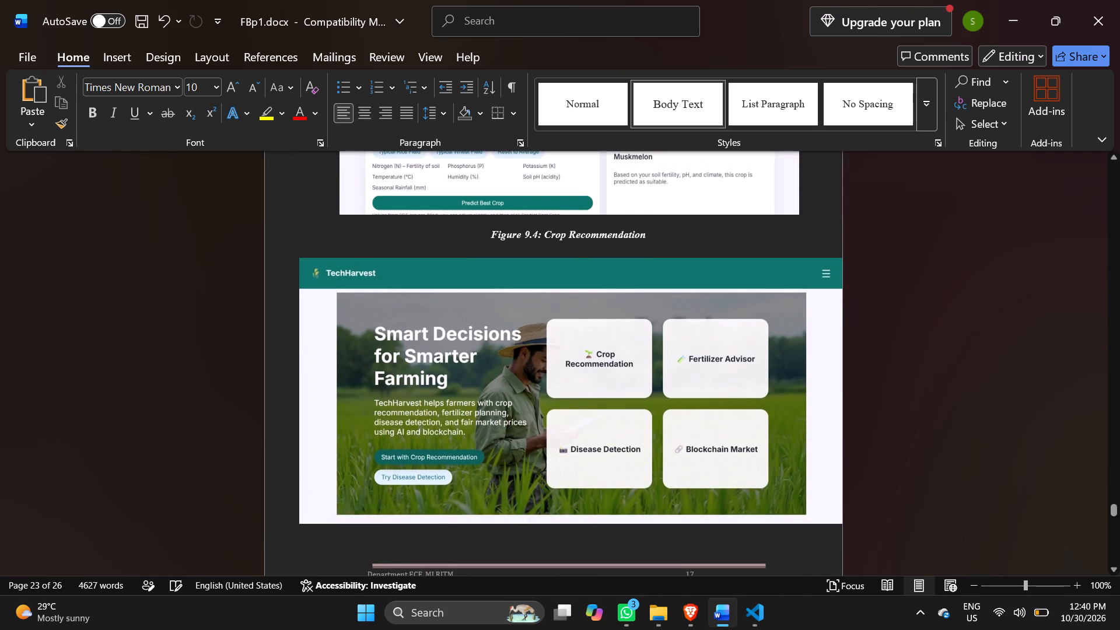
{"action": "left_click", "coordinate": [536, 374]}
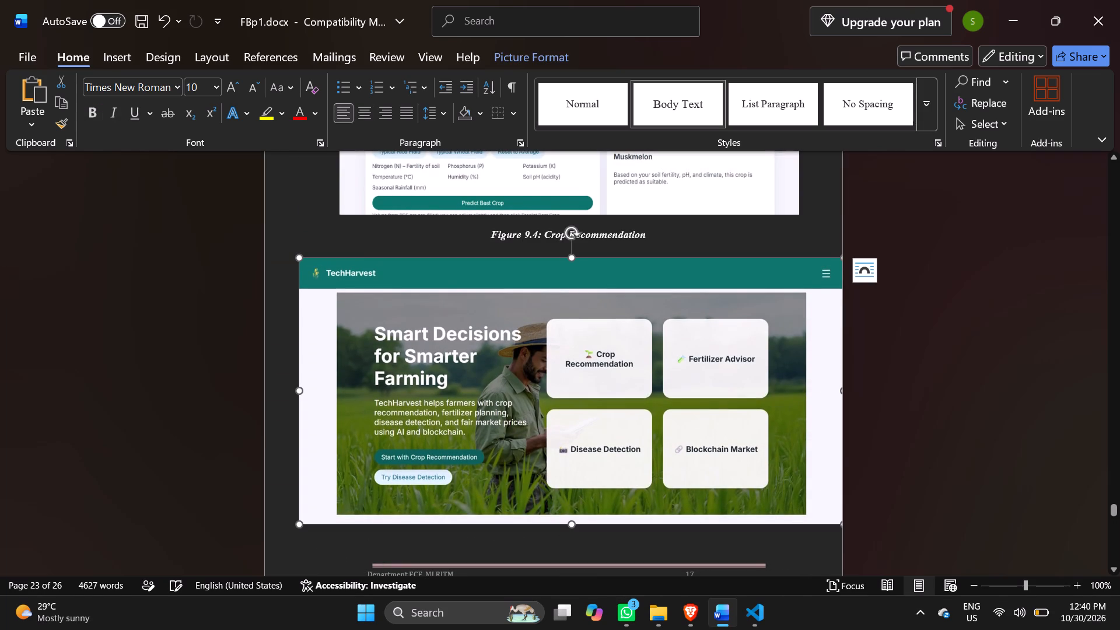
{"action": "left_click_drag", "start_coordinate": [841, 257], "coordinate": [742, 282]}
{"action": "left_click", "coordinate": [711, 406]}
{"action": "left_click", "coordinate": [362, 111]}
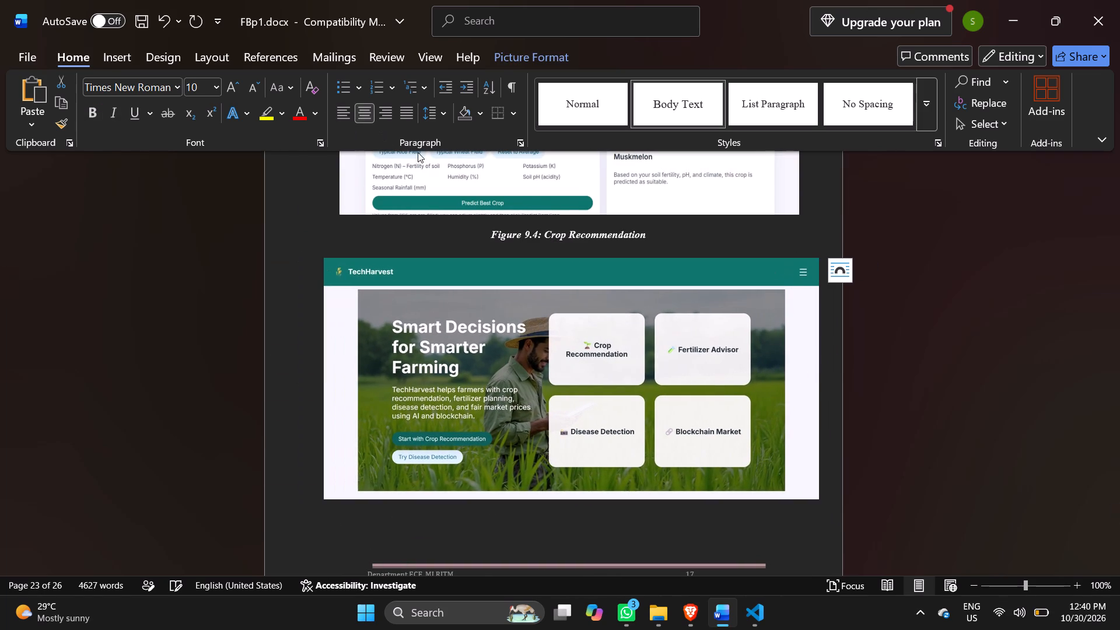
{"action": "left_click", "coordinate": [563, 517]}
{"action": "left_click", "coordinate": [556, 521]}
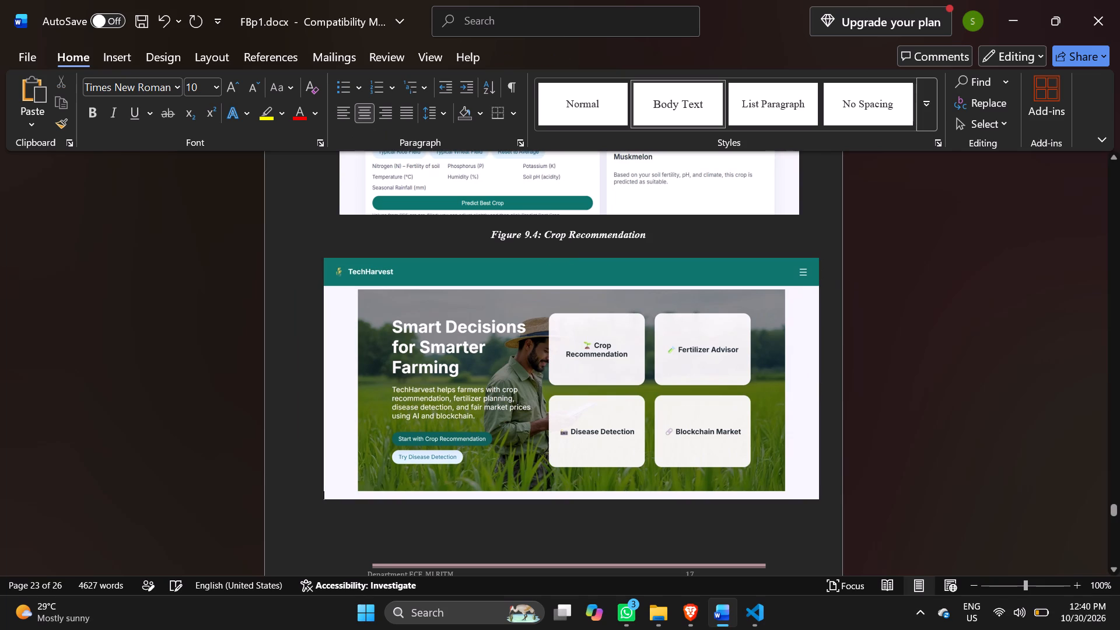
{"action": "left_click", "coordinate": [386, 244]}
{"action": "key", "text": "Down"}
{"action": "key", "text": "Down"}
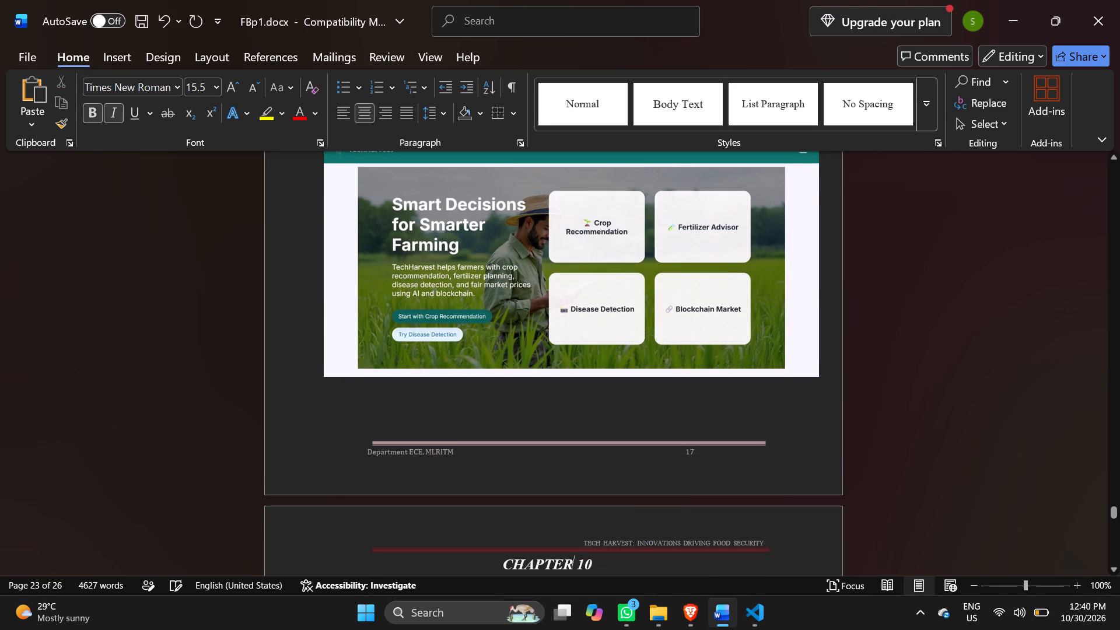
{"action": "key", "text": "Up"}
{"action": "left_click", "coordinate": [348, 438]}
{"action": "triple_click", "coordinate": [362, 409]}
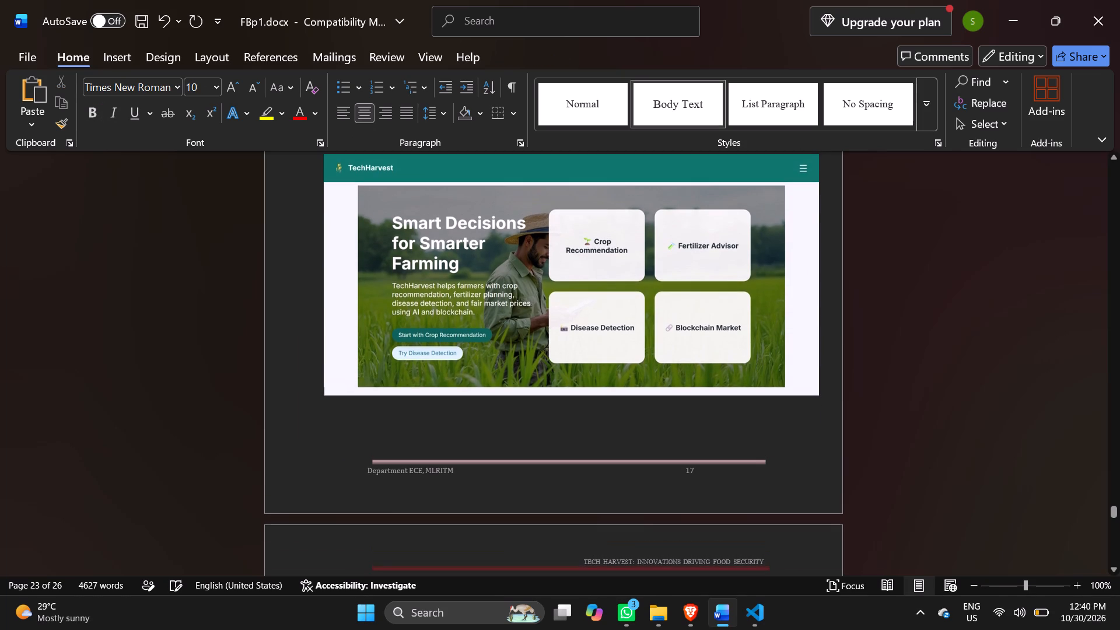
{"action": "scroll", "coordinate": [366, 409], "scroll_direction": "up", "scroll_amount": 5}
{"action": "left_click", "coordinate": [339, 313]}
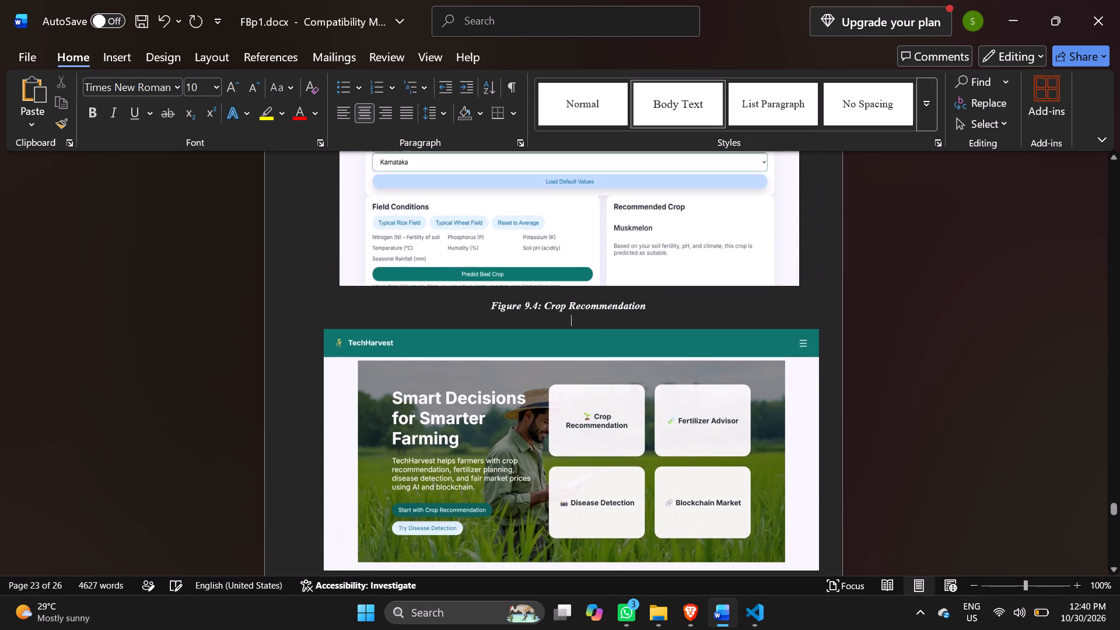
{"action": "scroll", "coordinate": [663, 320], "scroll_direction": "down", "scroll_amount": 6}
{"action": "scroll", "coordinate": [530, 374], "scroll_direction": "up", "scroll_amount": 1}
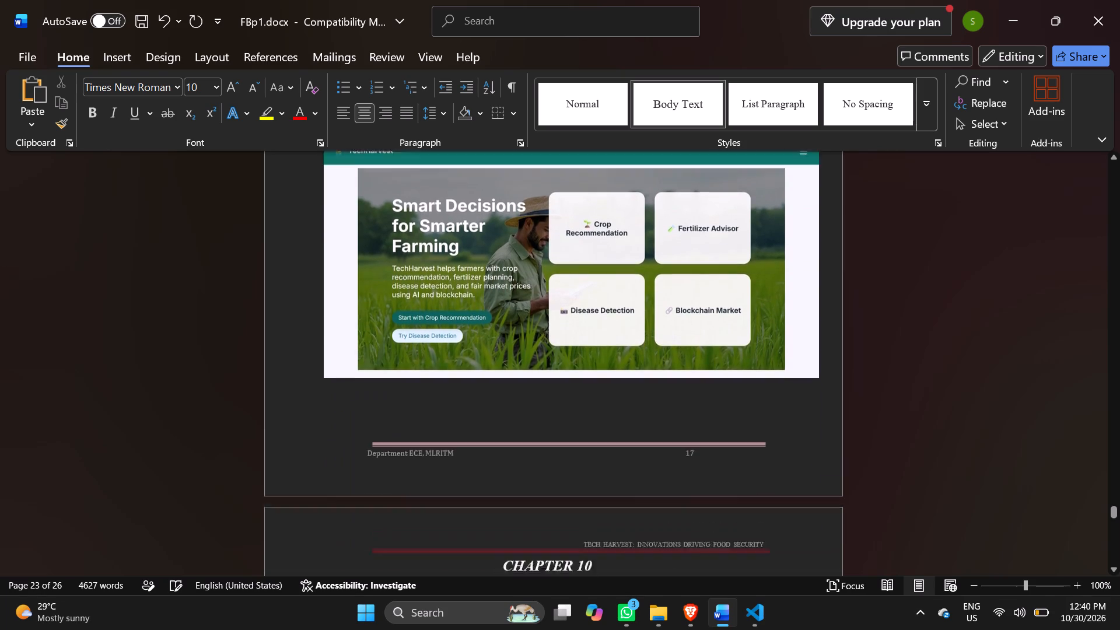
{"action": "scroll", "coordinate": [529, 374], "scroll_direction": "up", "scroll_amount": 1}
Save the report document with the resized home page screenshot selected.
{"action": "left_click", "coordinate": [530, 393]}
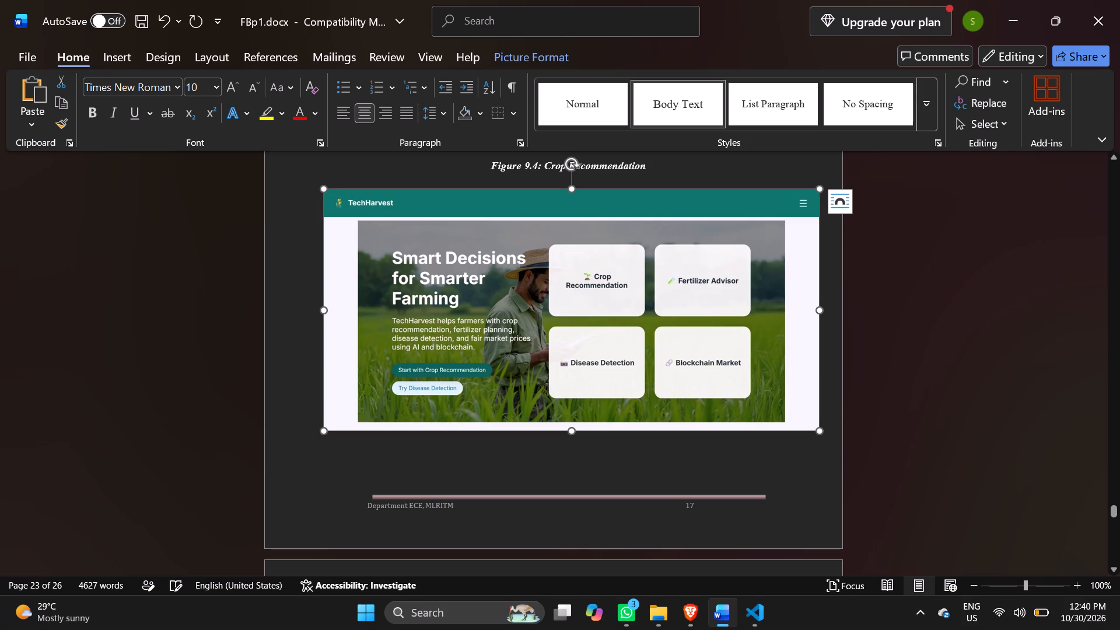
{"action": "key", "text": "ctrl+s"}
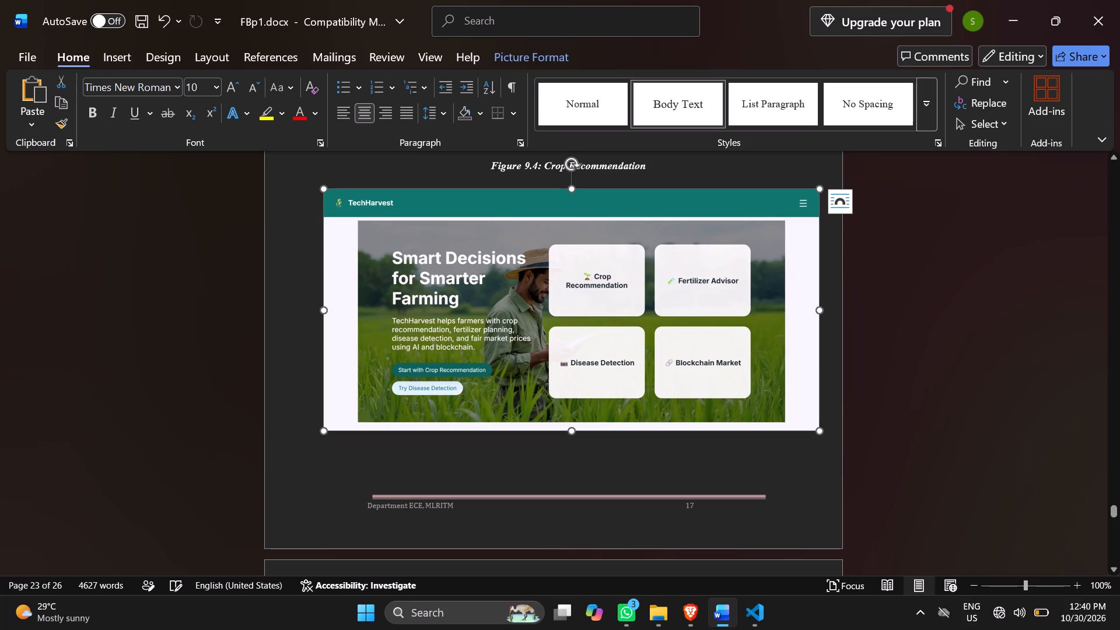